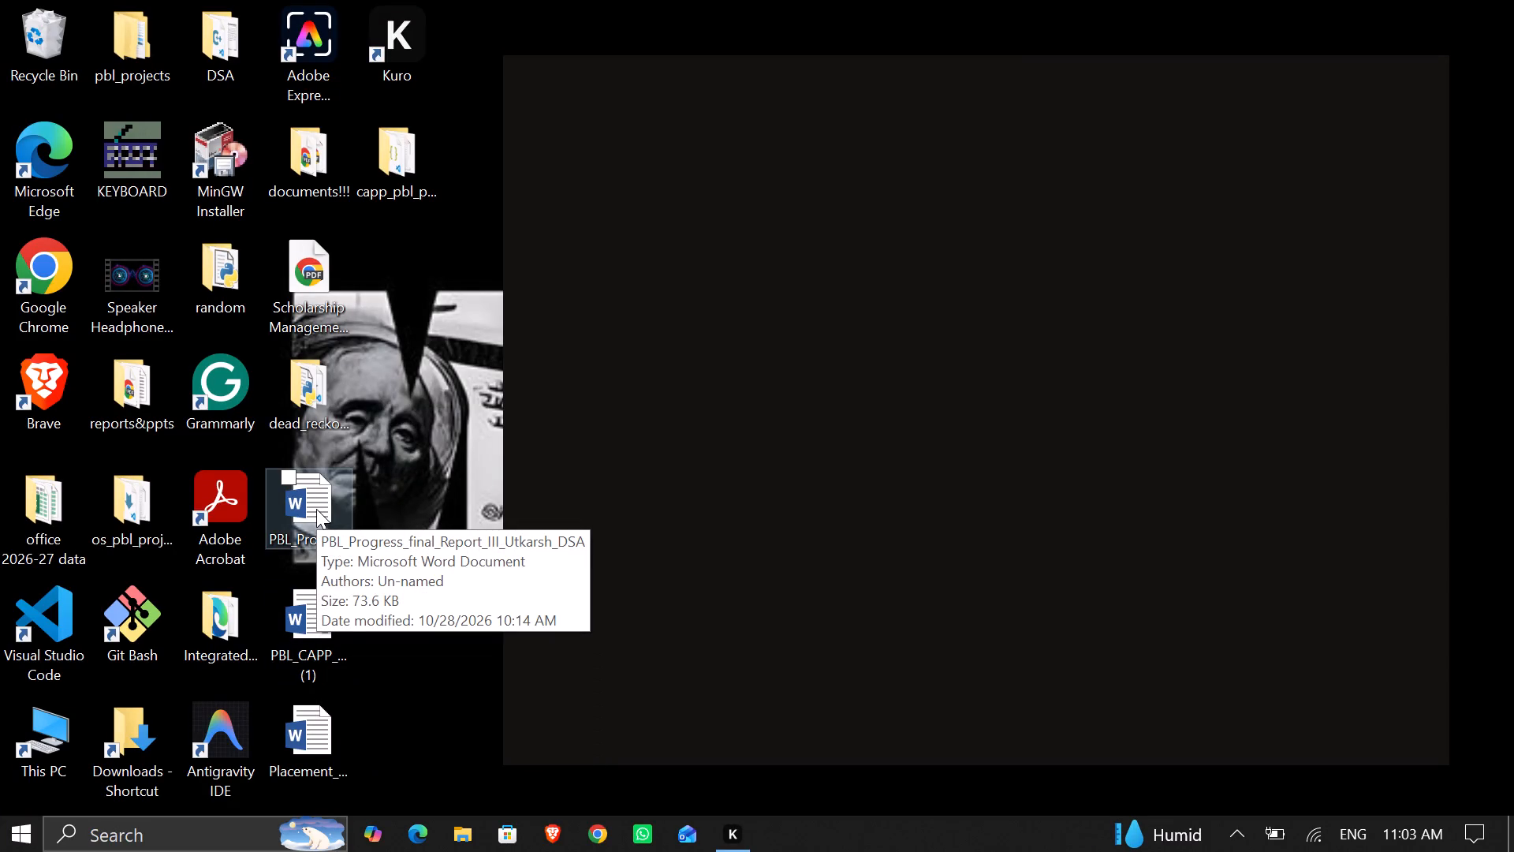
Open the Placement Opportunity Recommendation System Report II Word document from the desktop and dismiss the activation wizard.
double_click(311, 712)
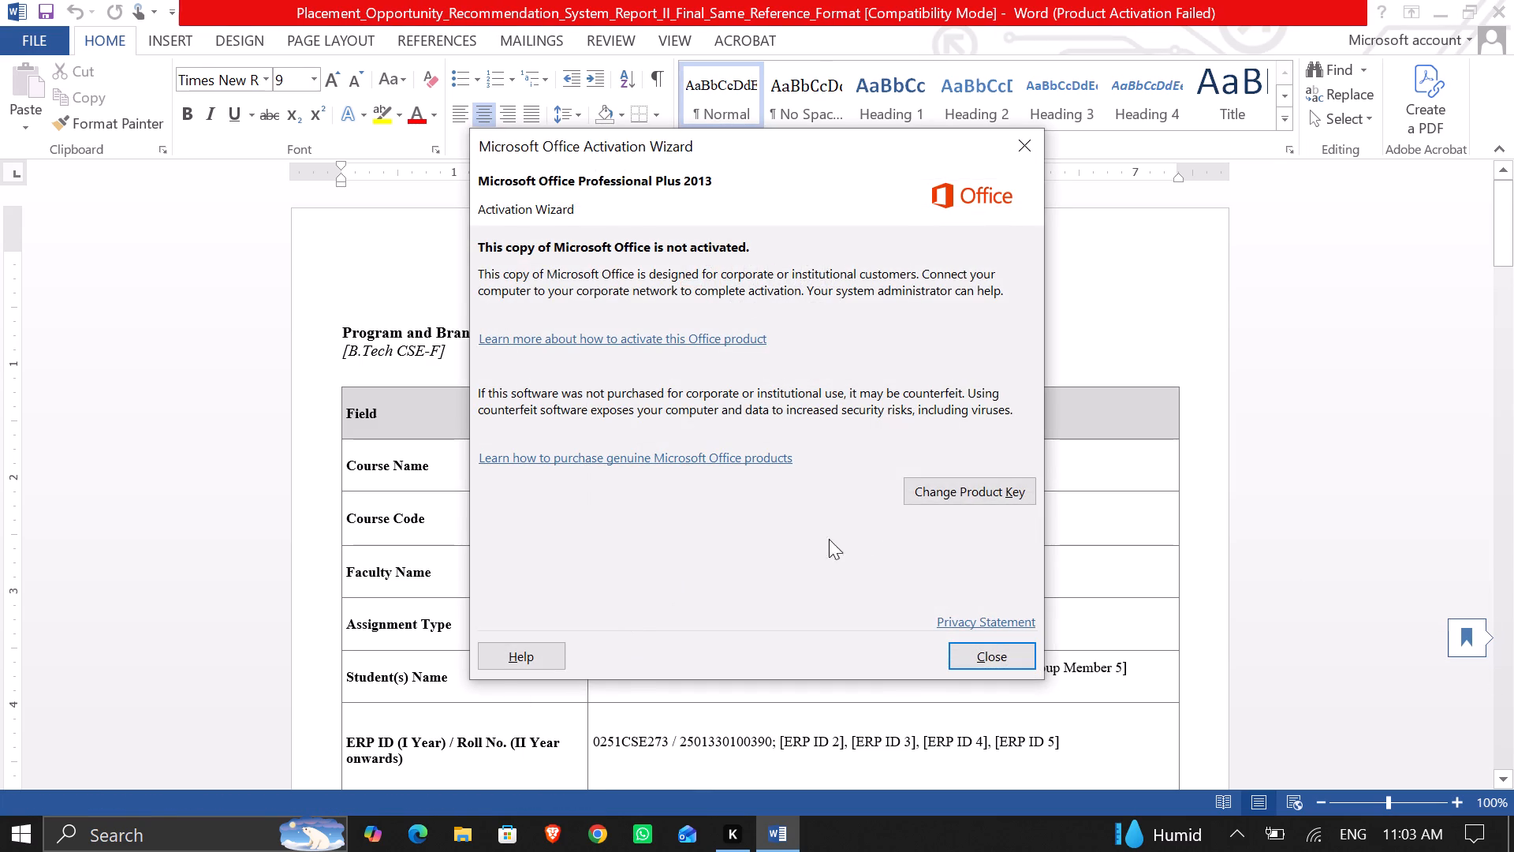
click(970, 653)
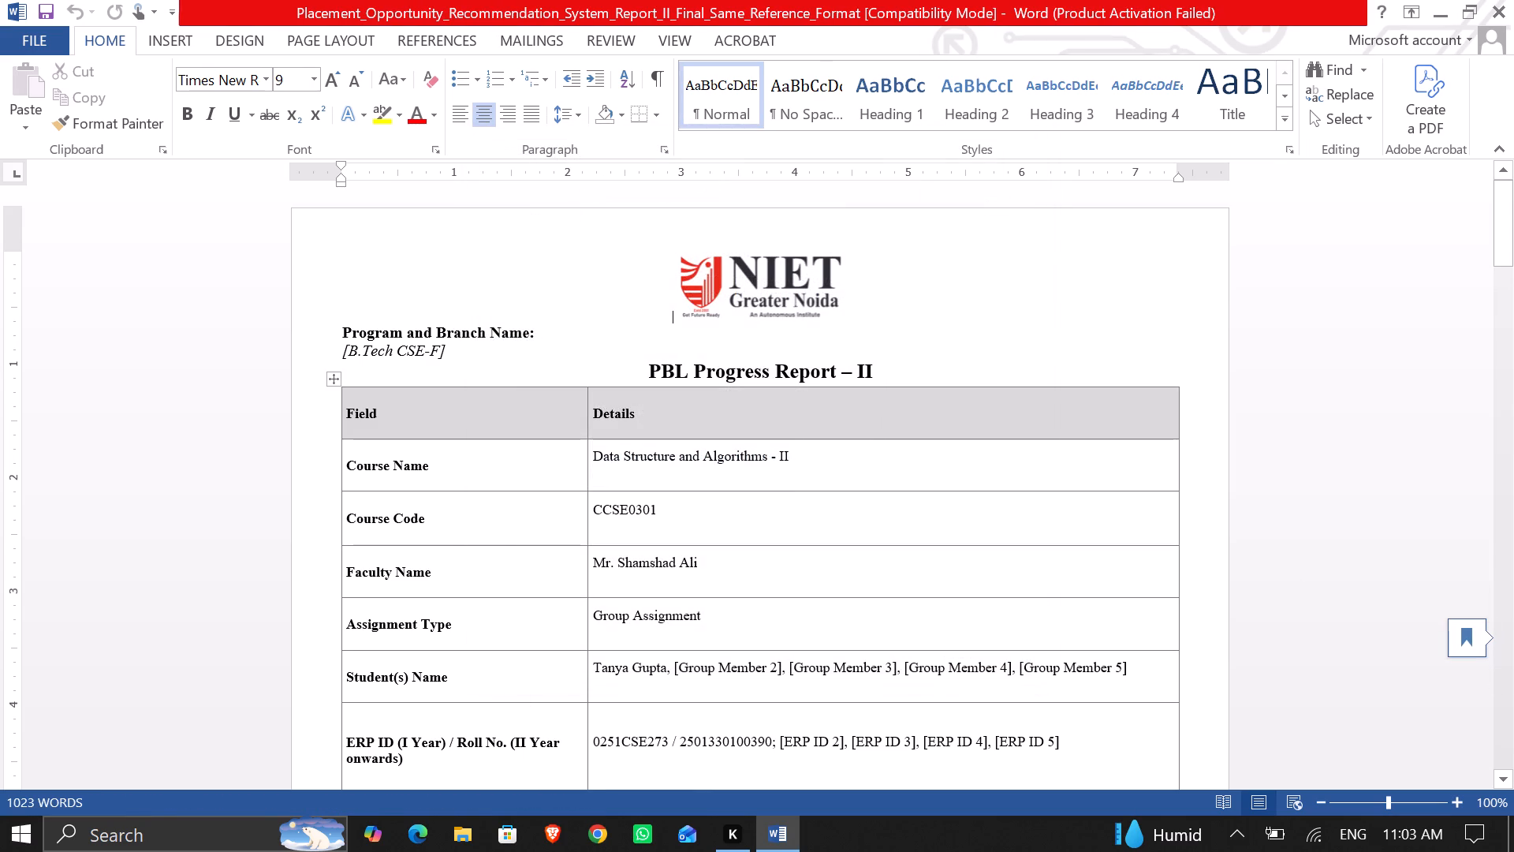
Review the whole PBL Progress Report – II, from the cover details and declaration through the concepts table to the final review plan.
scroll(758, 452, down, 3)
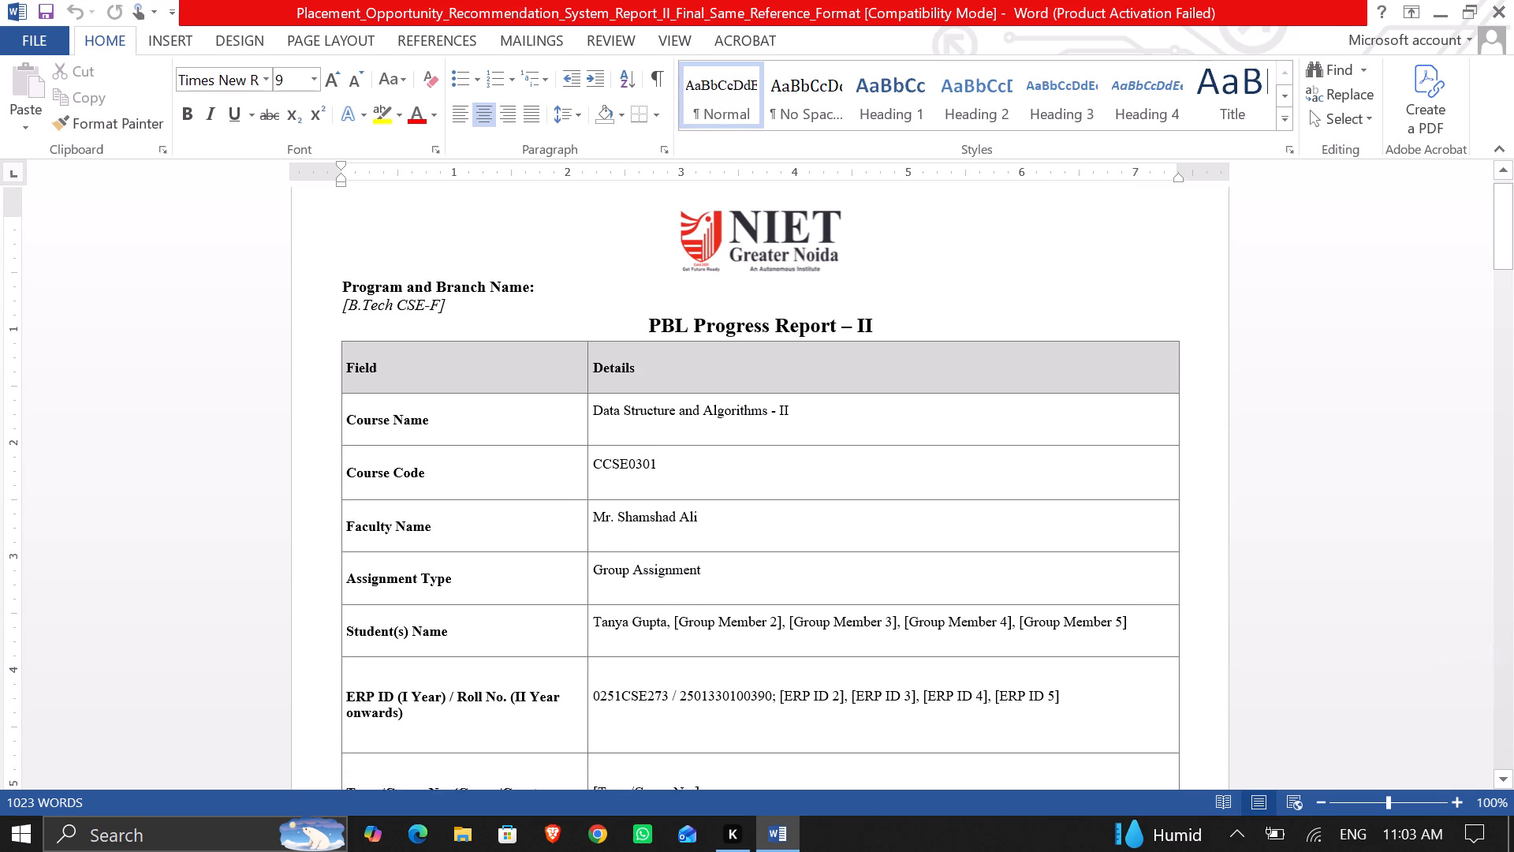
scroll(758, 452, down, 8)
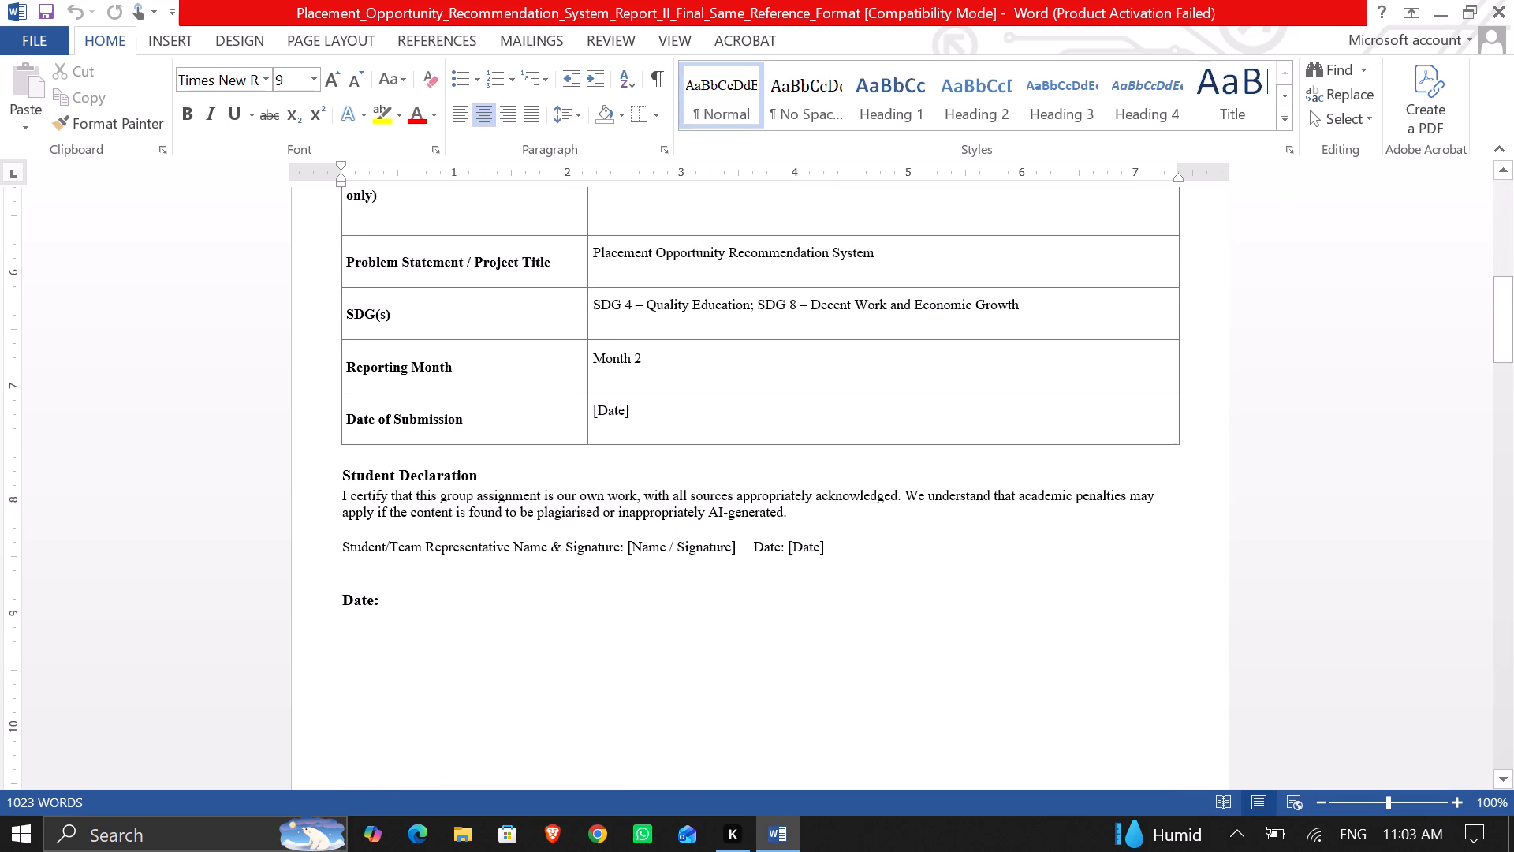
scroll(758, 452, down, 11)
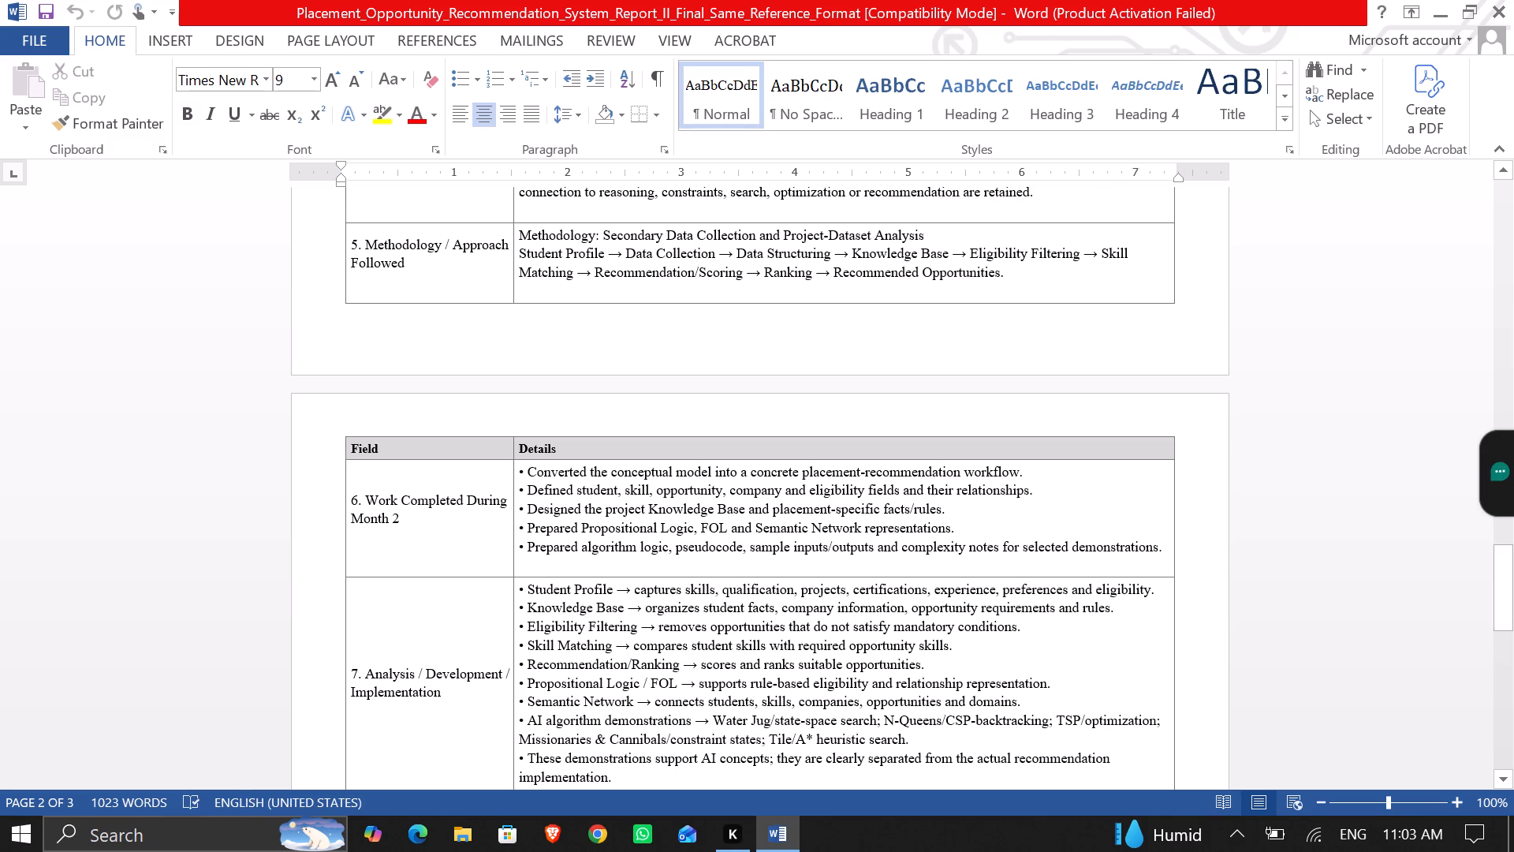
scroll(758, 452, up, 4)
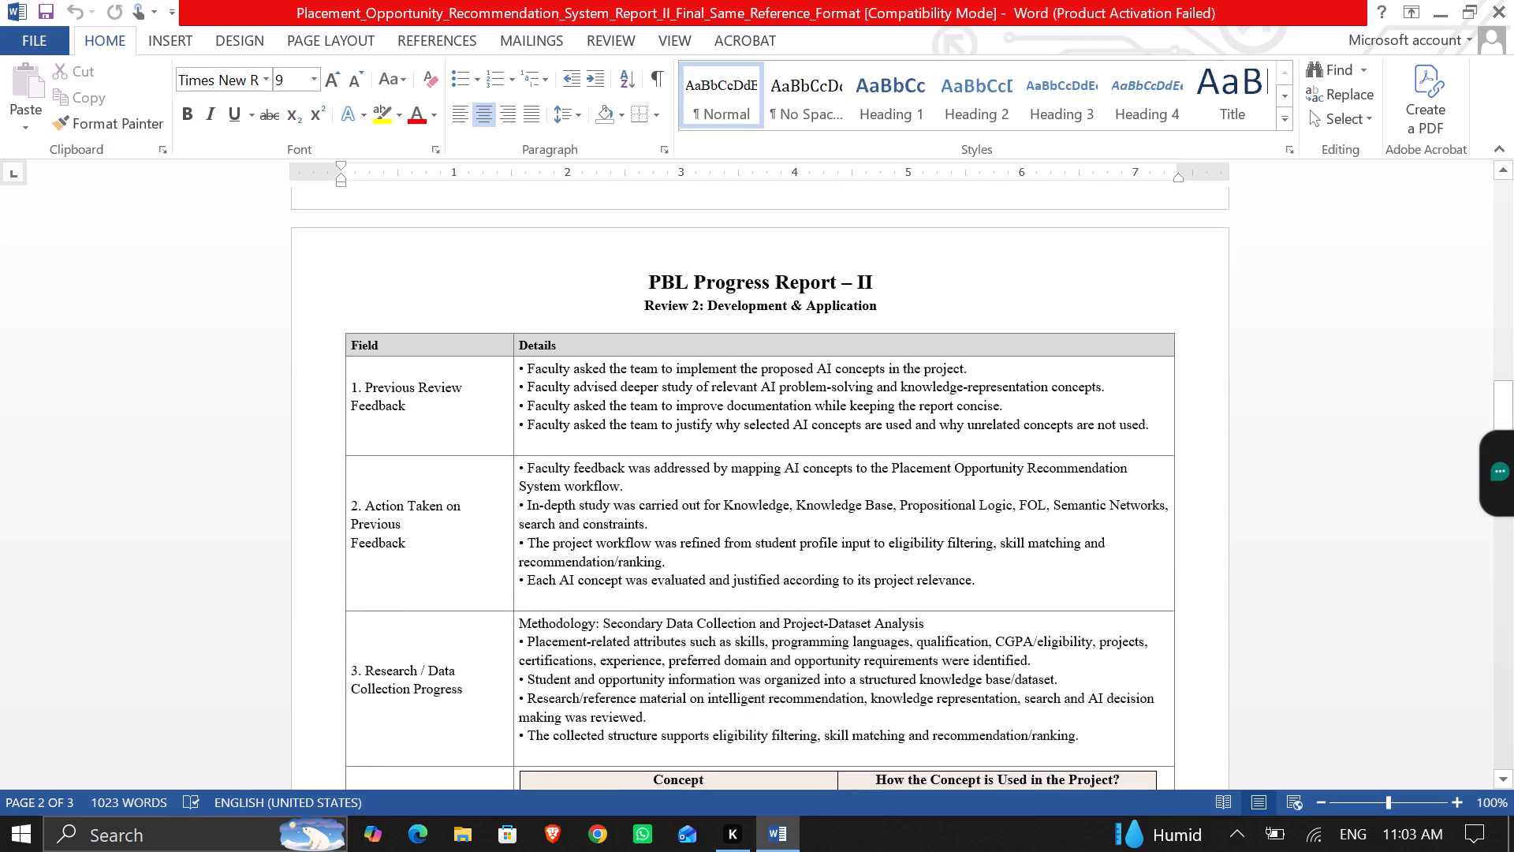
scroll(758, 452, up, 2)
scroll(758, 452, down, 3)
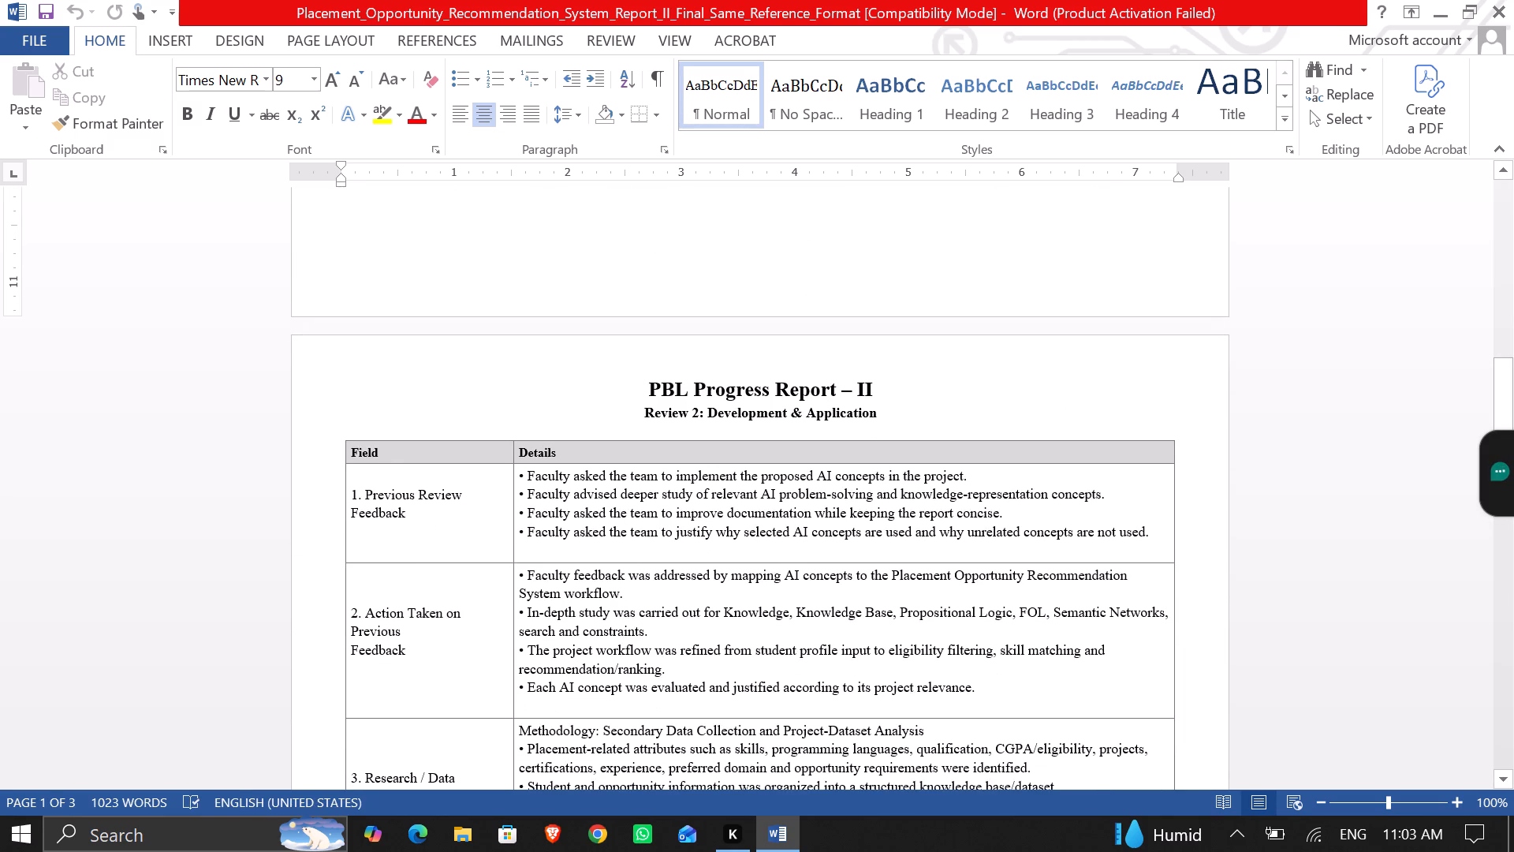
scroll(684, 541, down, 12)
scroll(684, 541, down, 11)
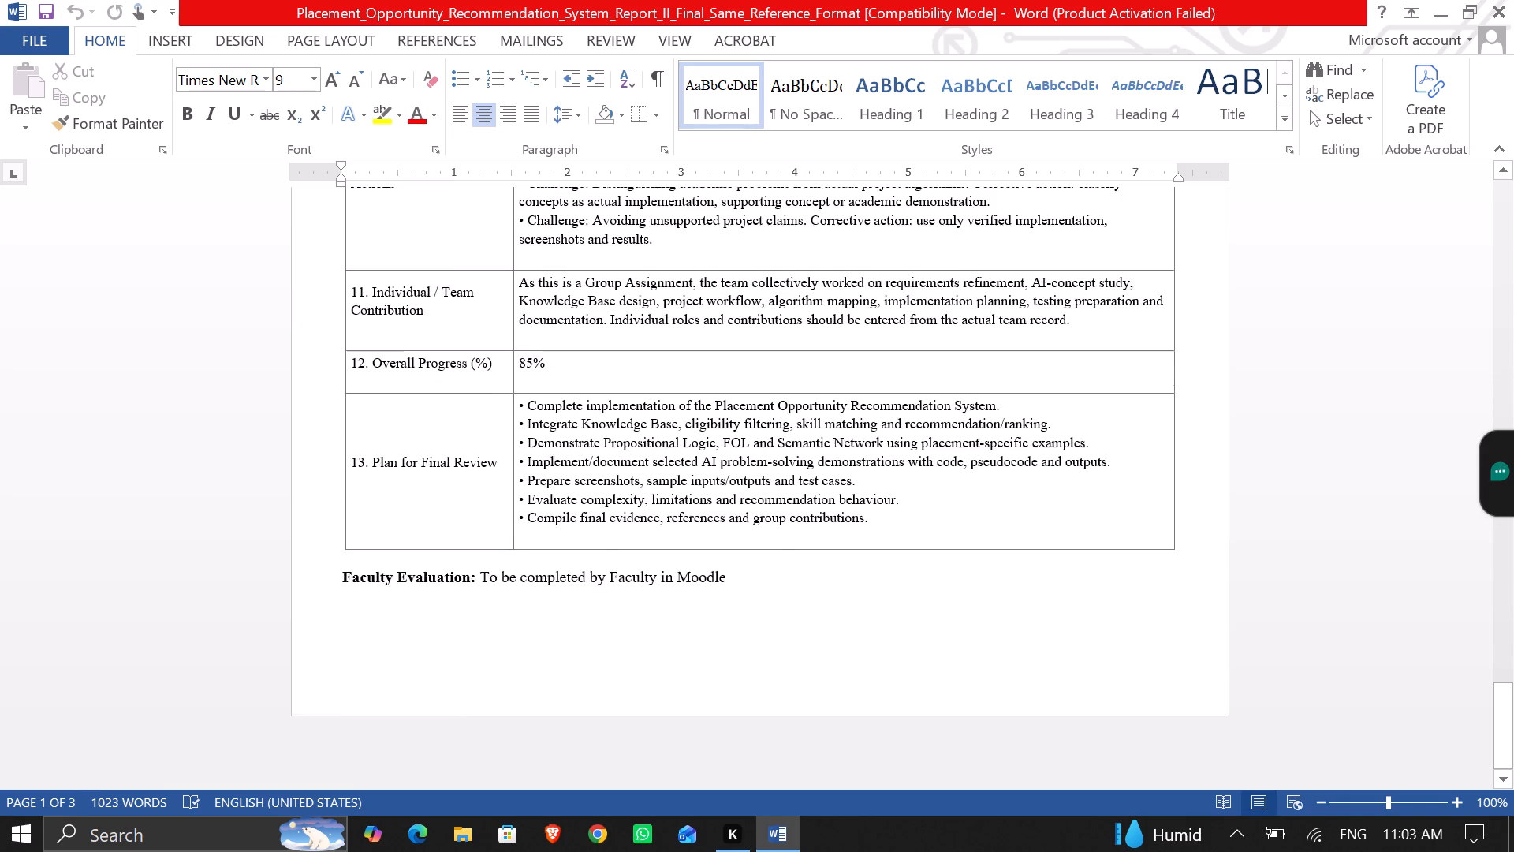
scroll(684, 541, up, 10)
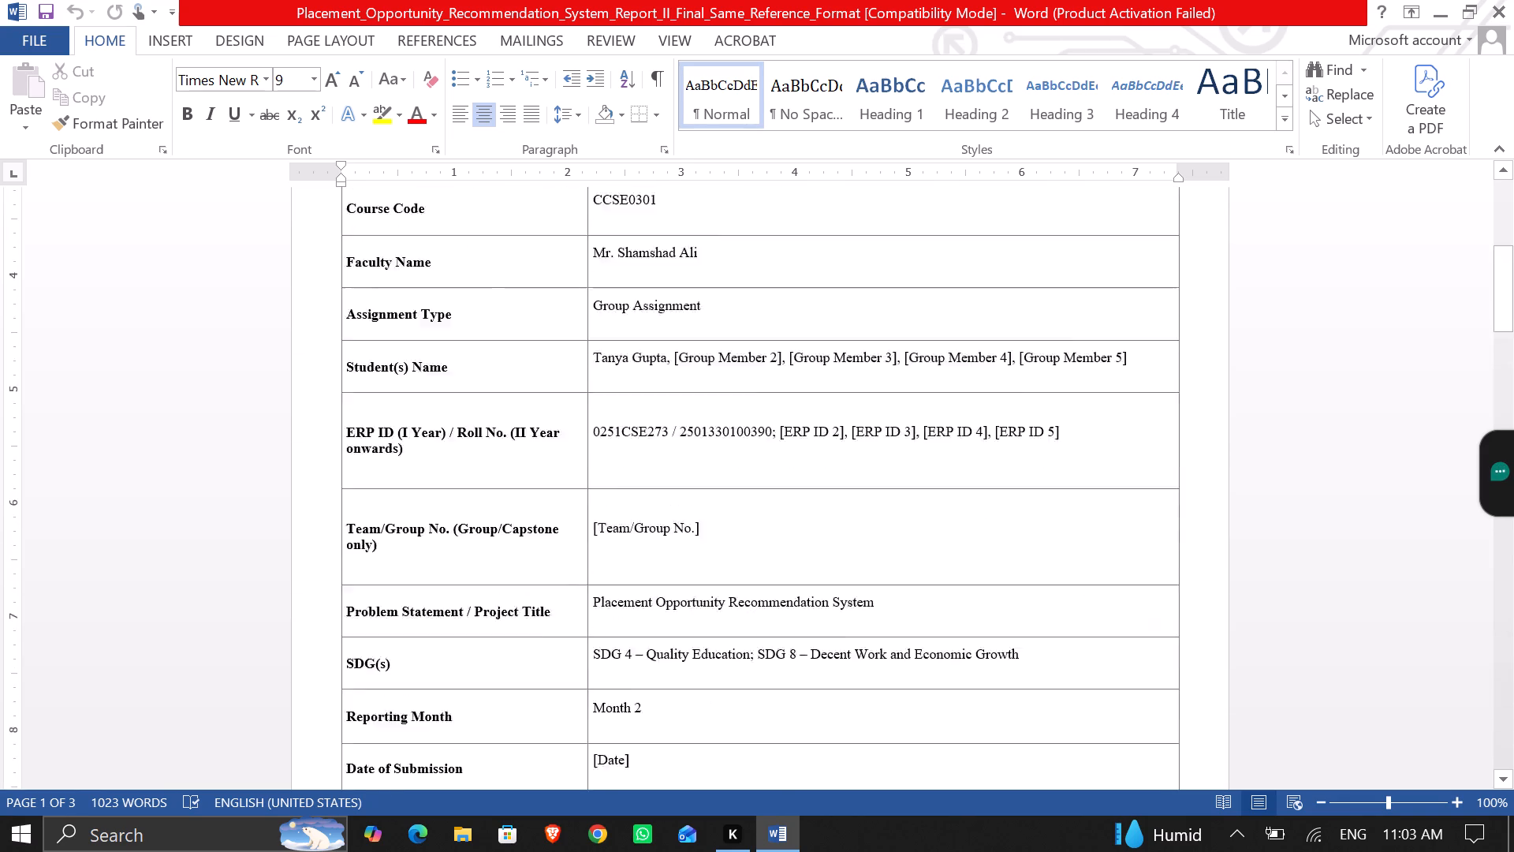
scroll(684, 541, down, 3)
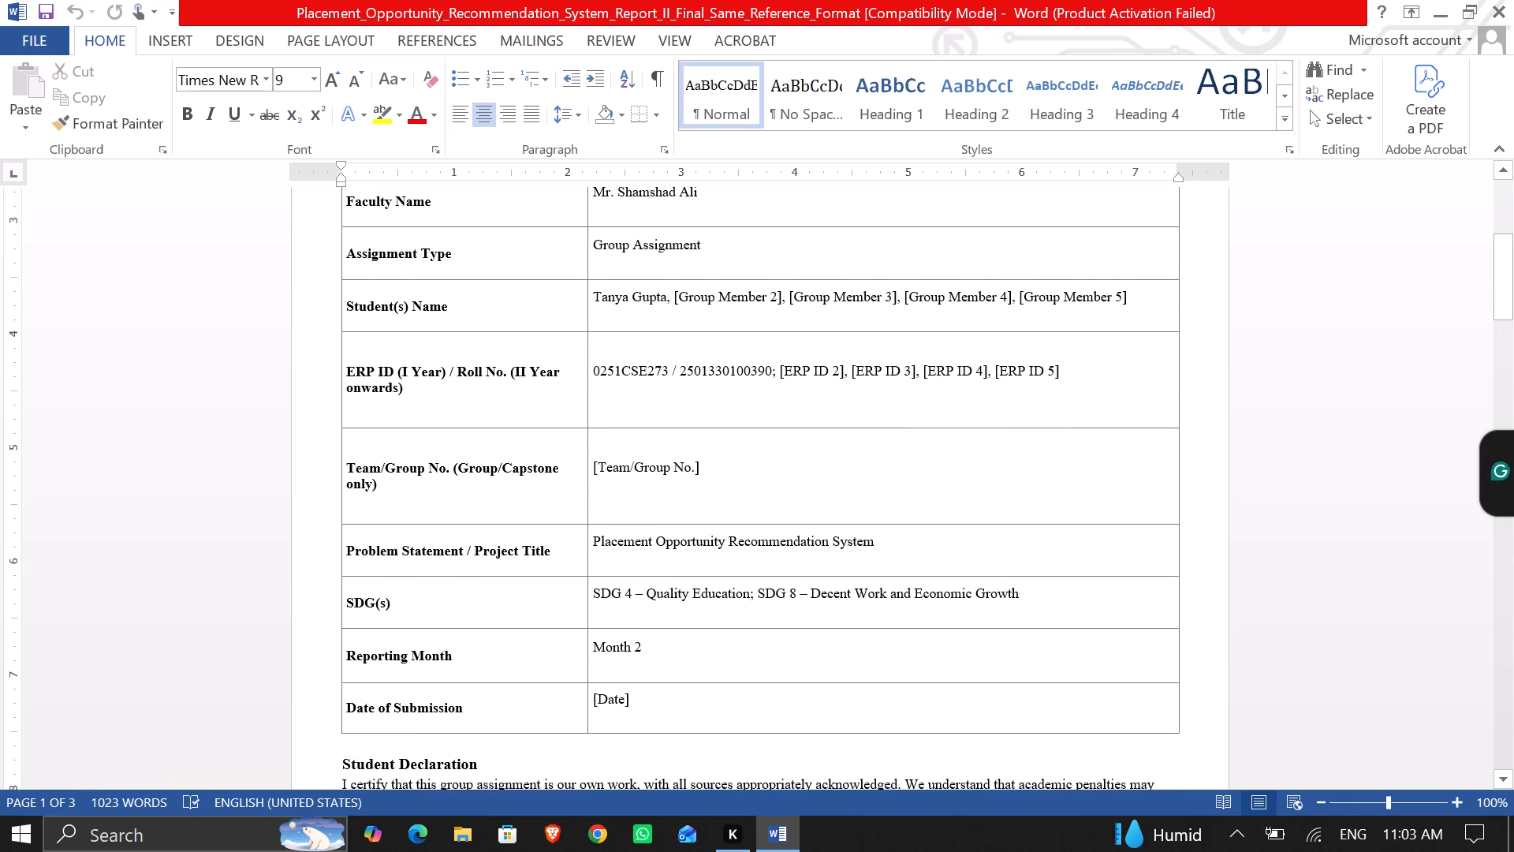
scroll(684, 541, down, 3)
scroll(684, 541, right, 1)
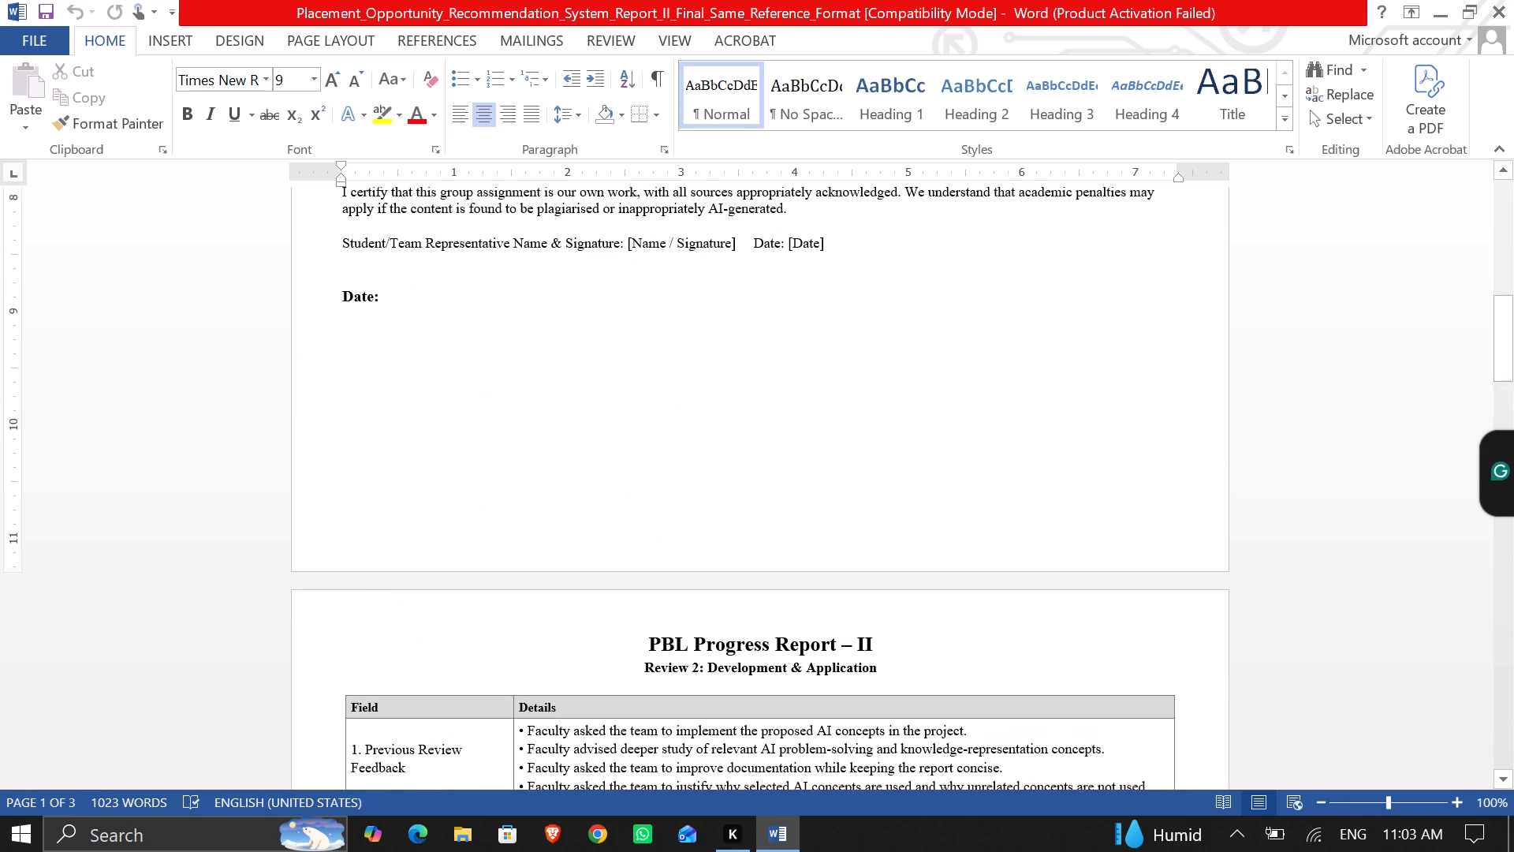
scroll(684, 541, right, 2)
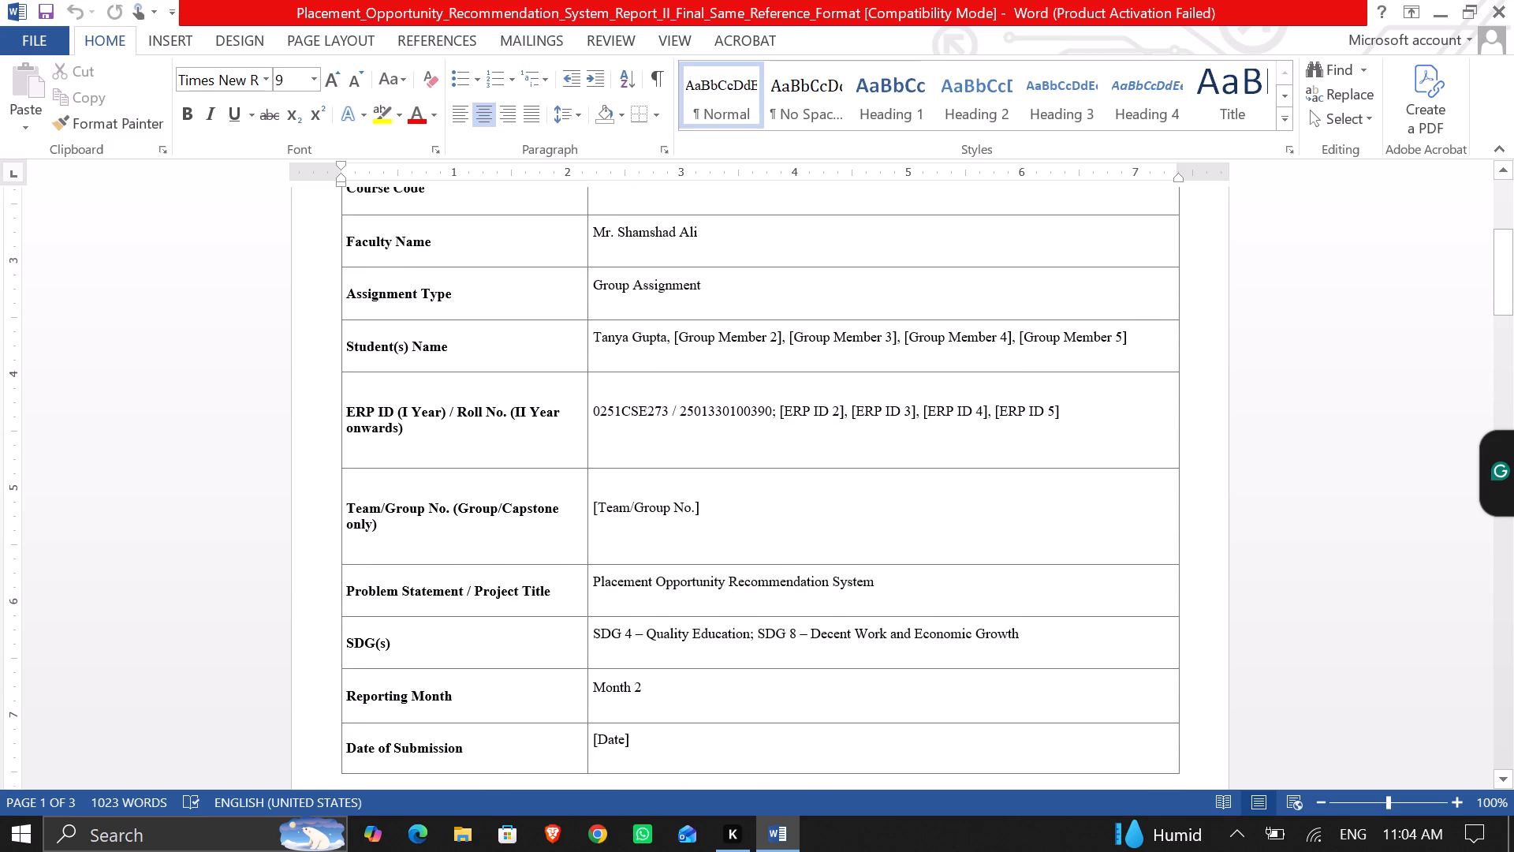
scroll(684, 541, right, 1)
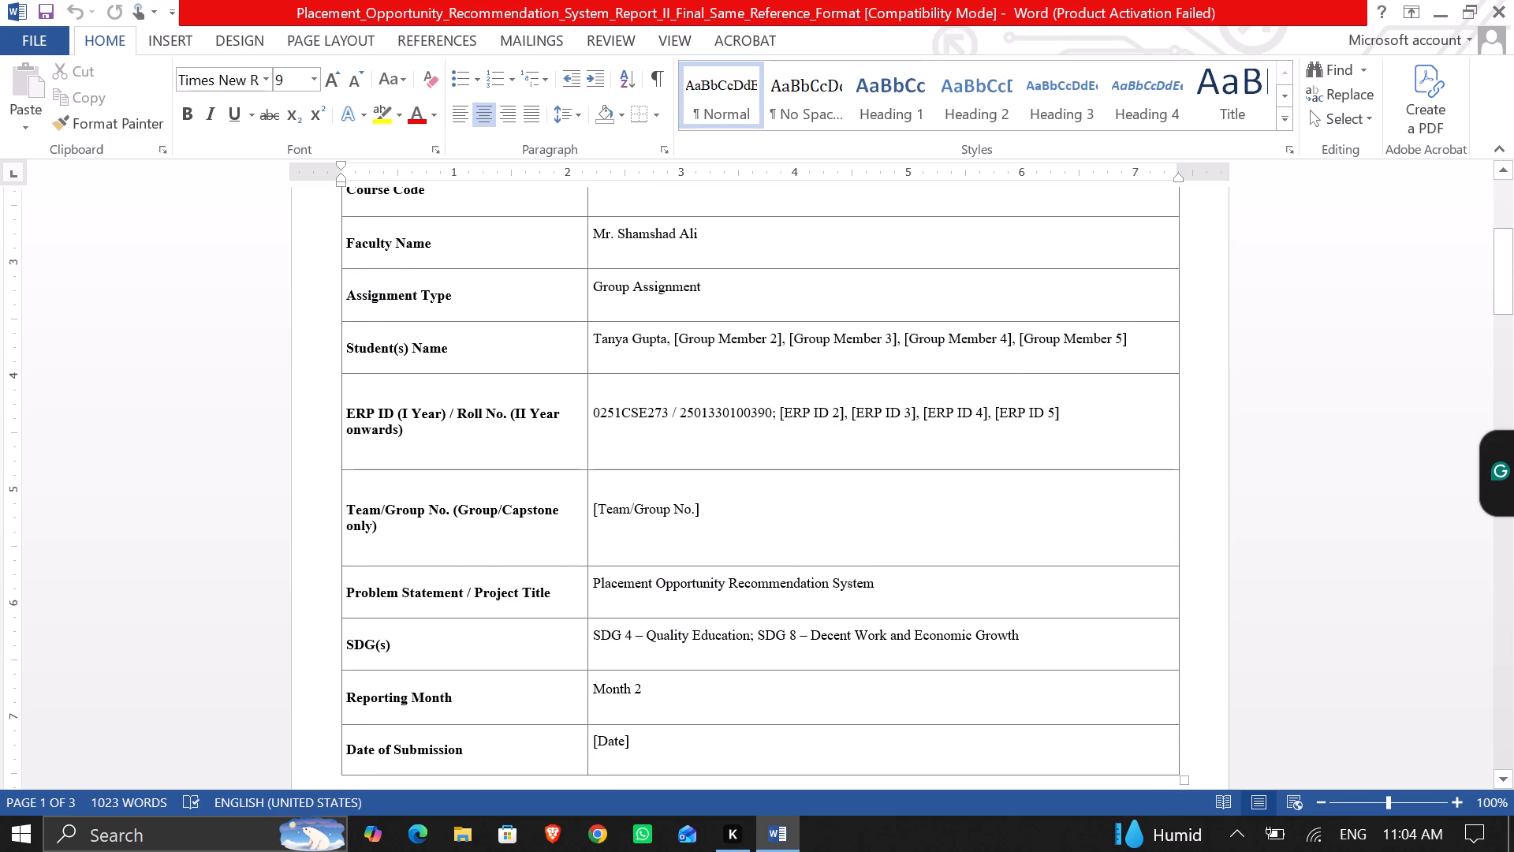
scroll(800, 597, down, 8)
scroll(791, 652, up, 3)
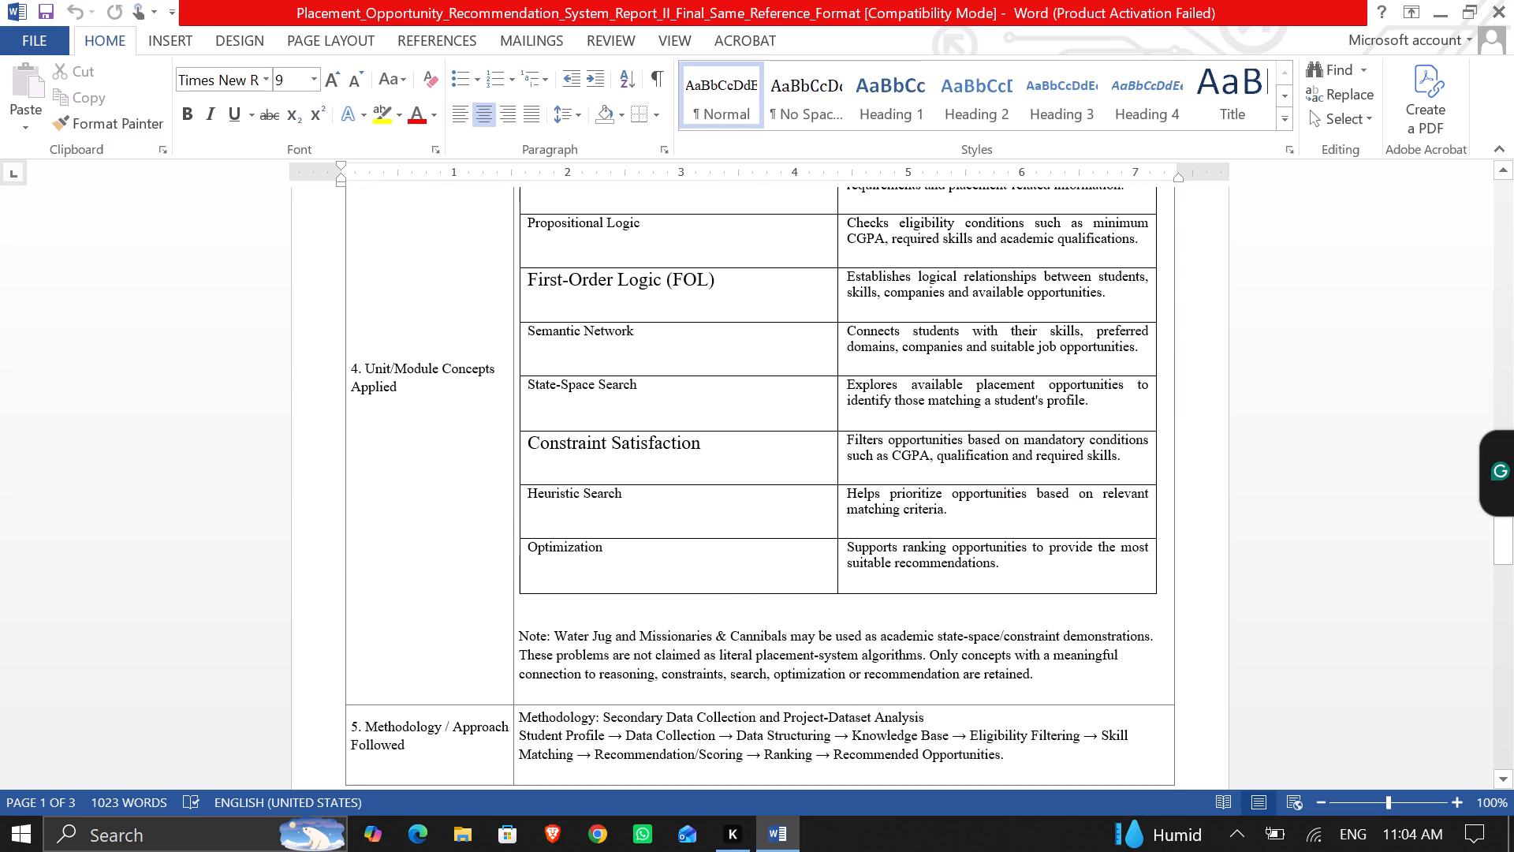
scroll(497, 360, up, 2)
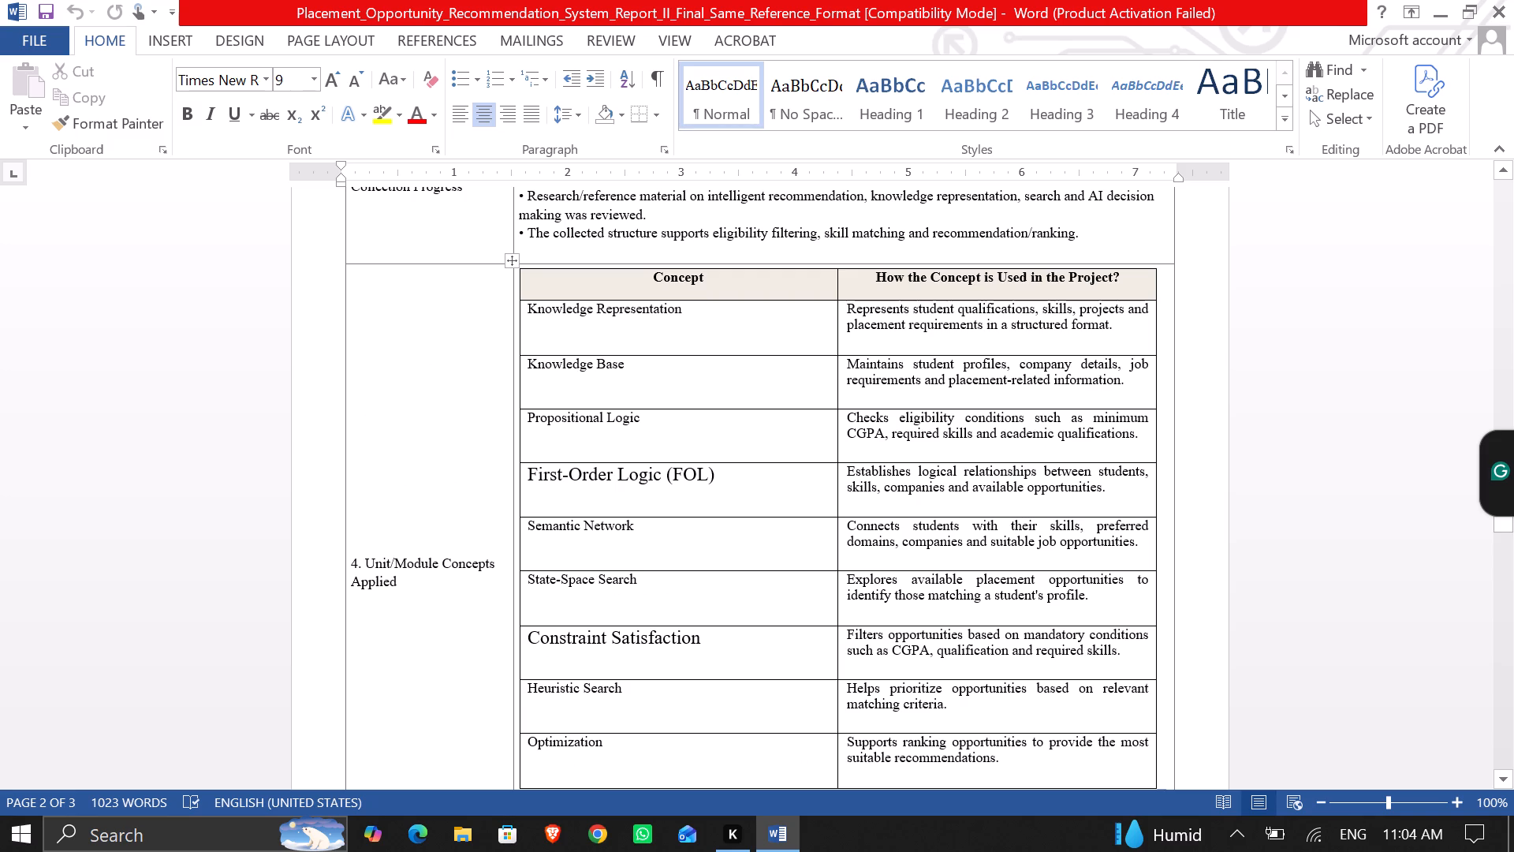
scroll(682, 454, up, 7)
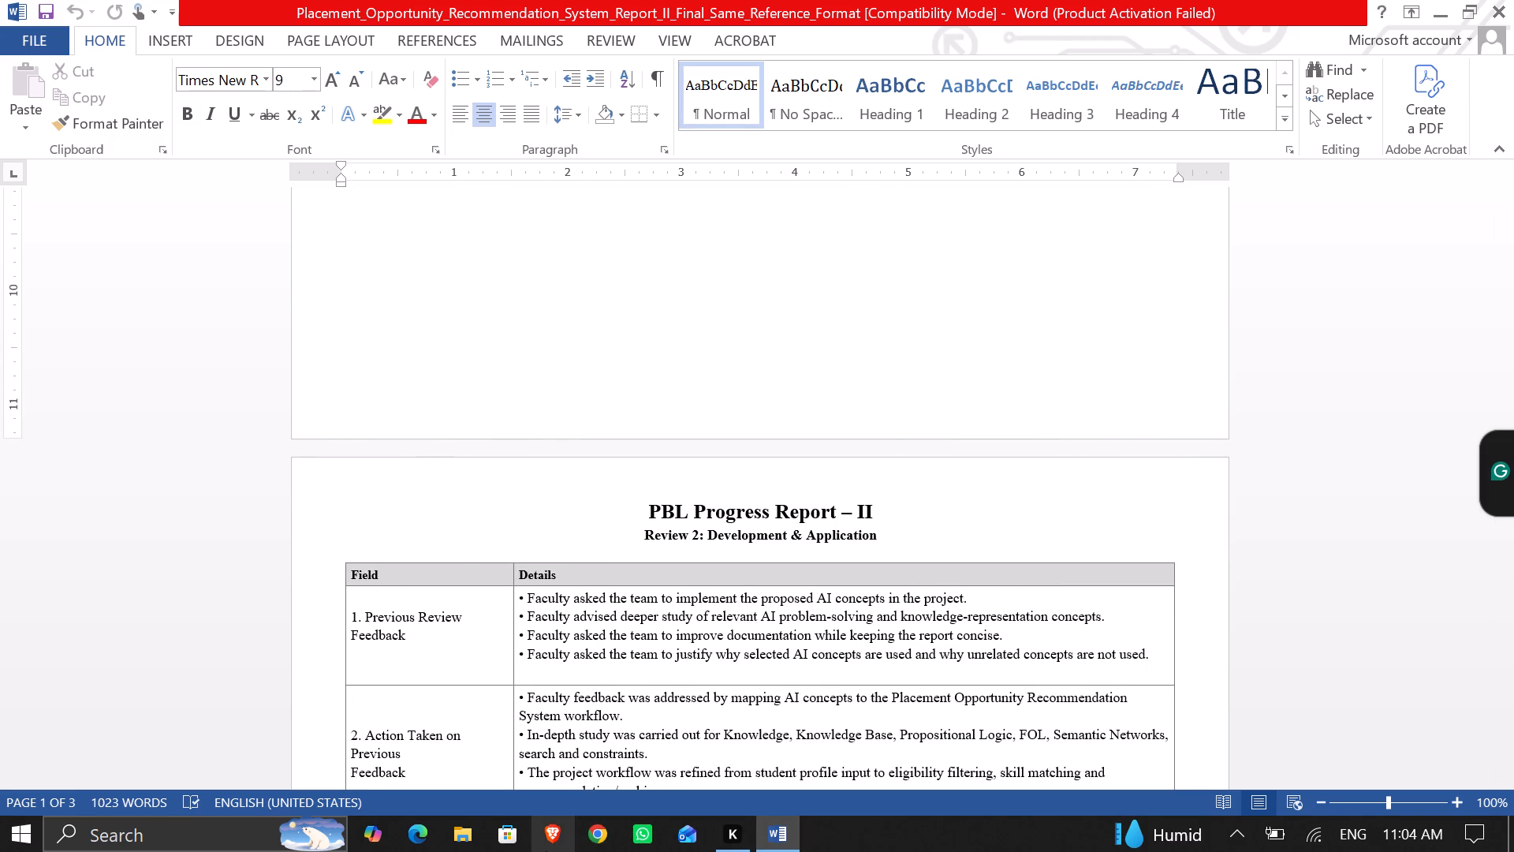
click(189, 836)
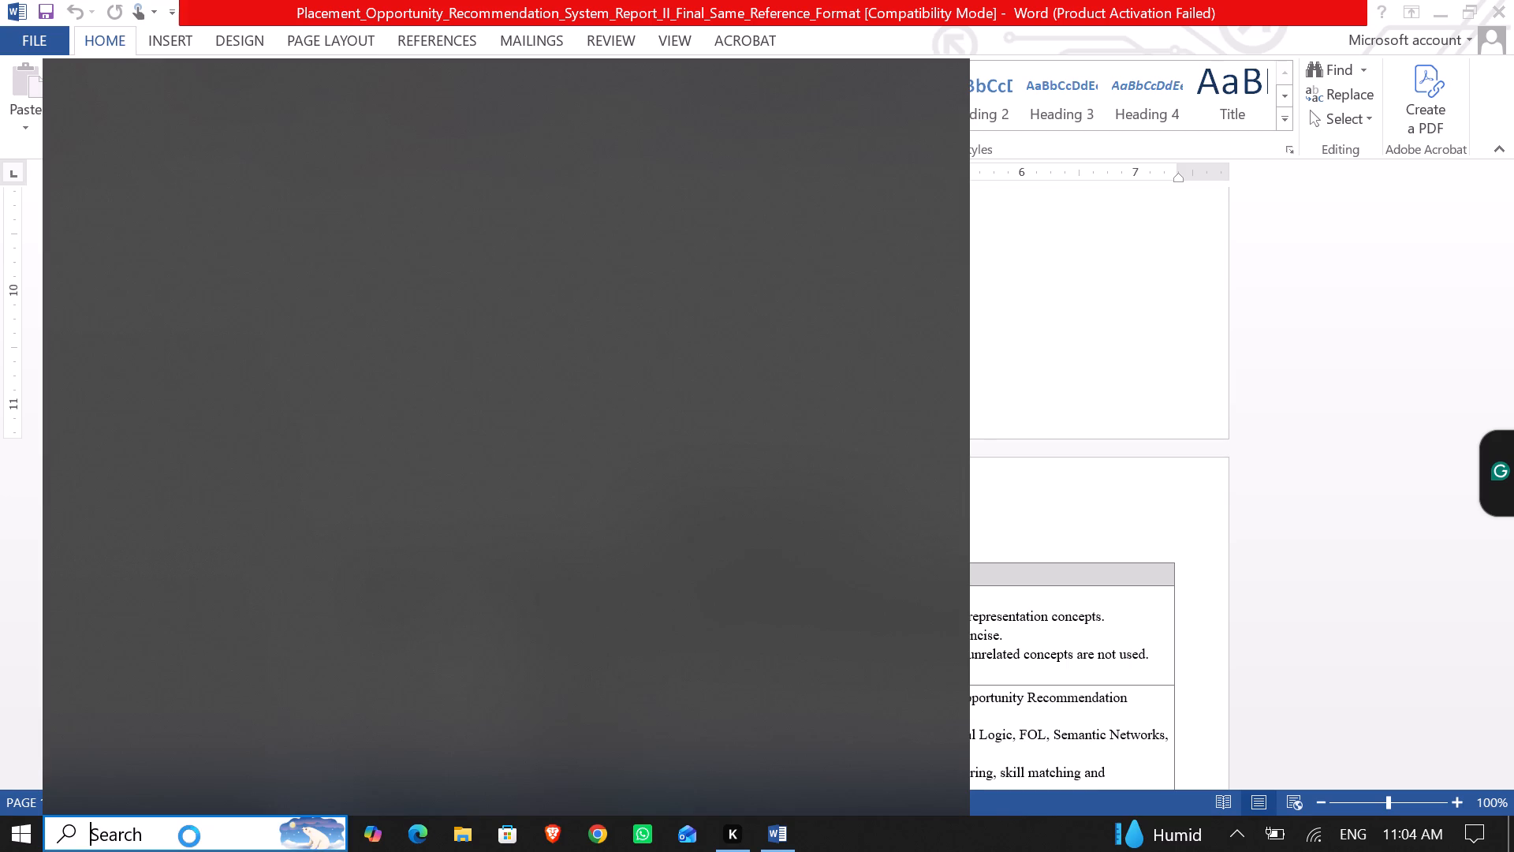
text(cg)
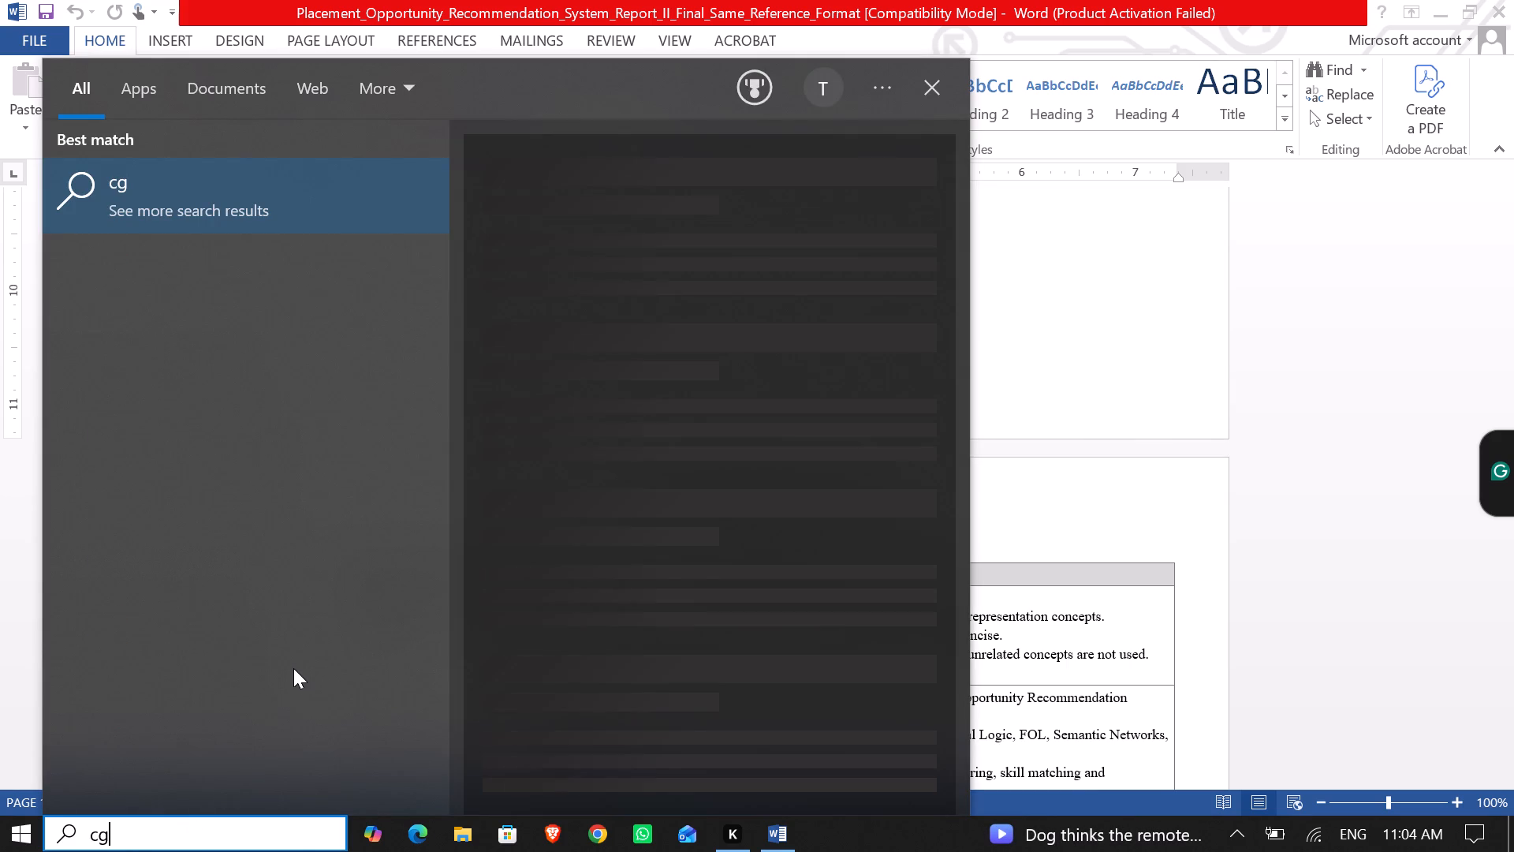
key(BackSpace)
key(h)
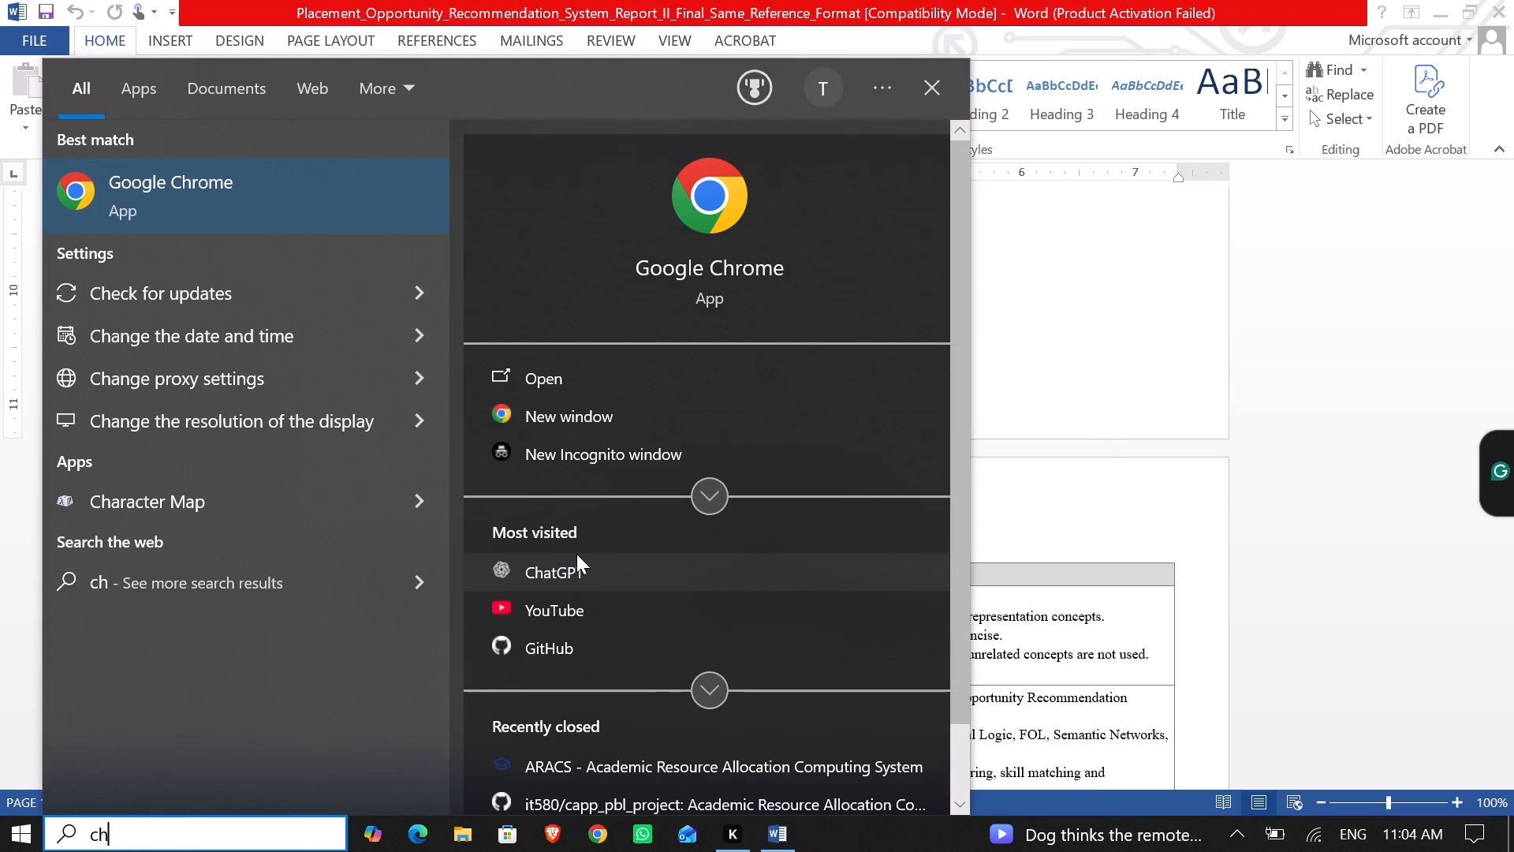
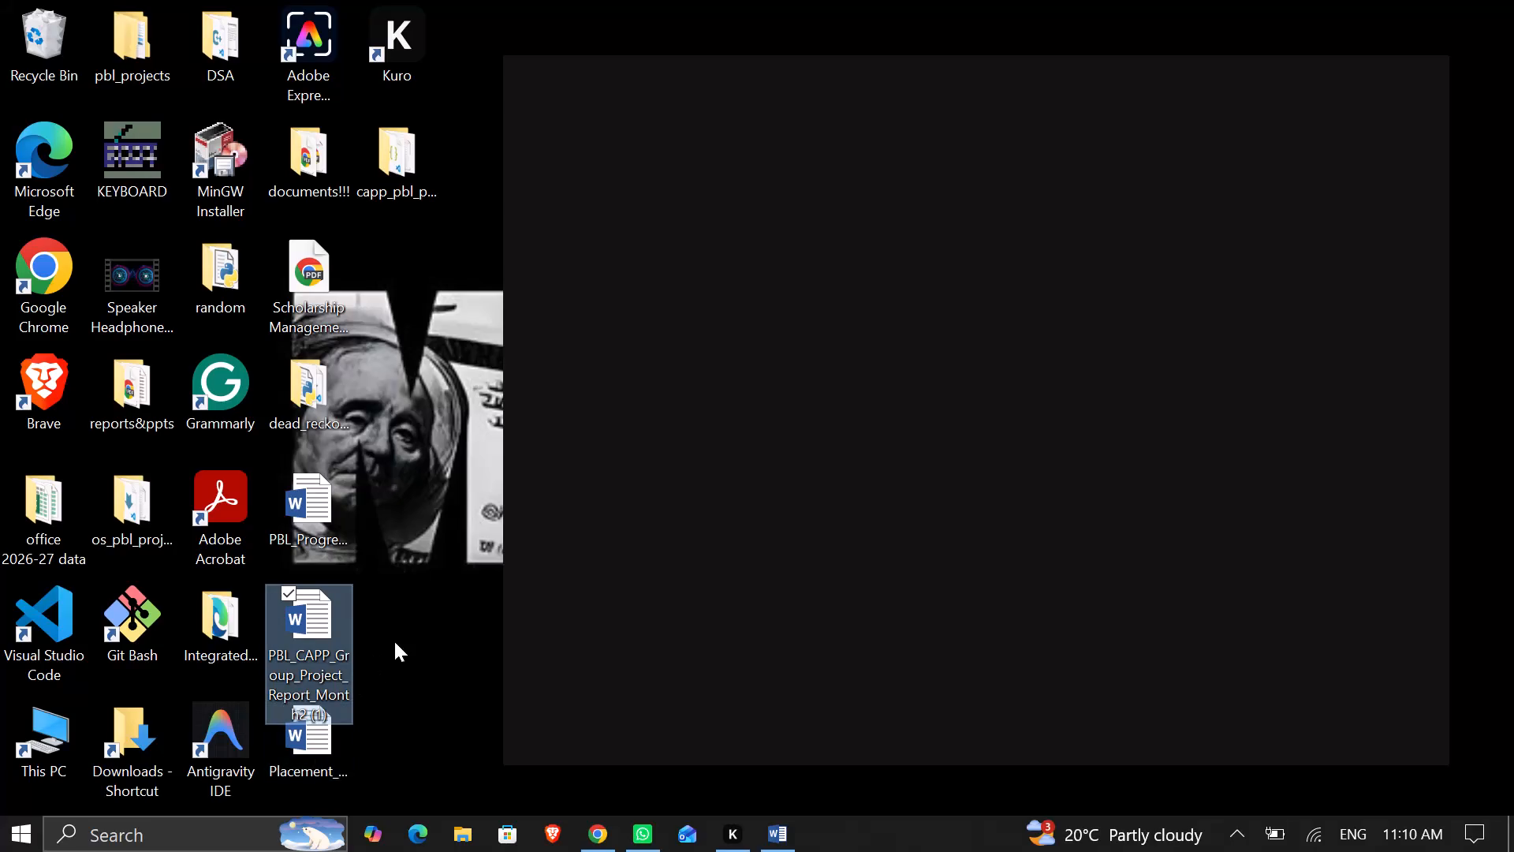
Open the pbl_projects folder from the desktop in File Explorer.
click(399, 640)
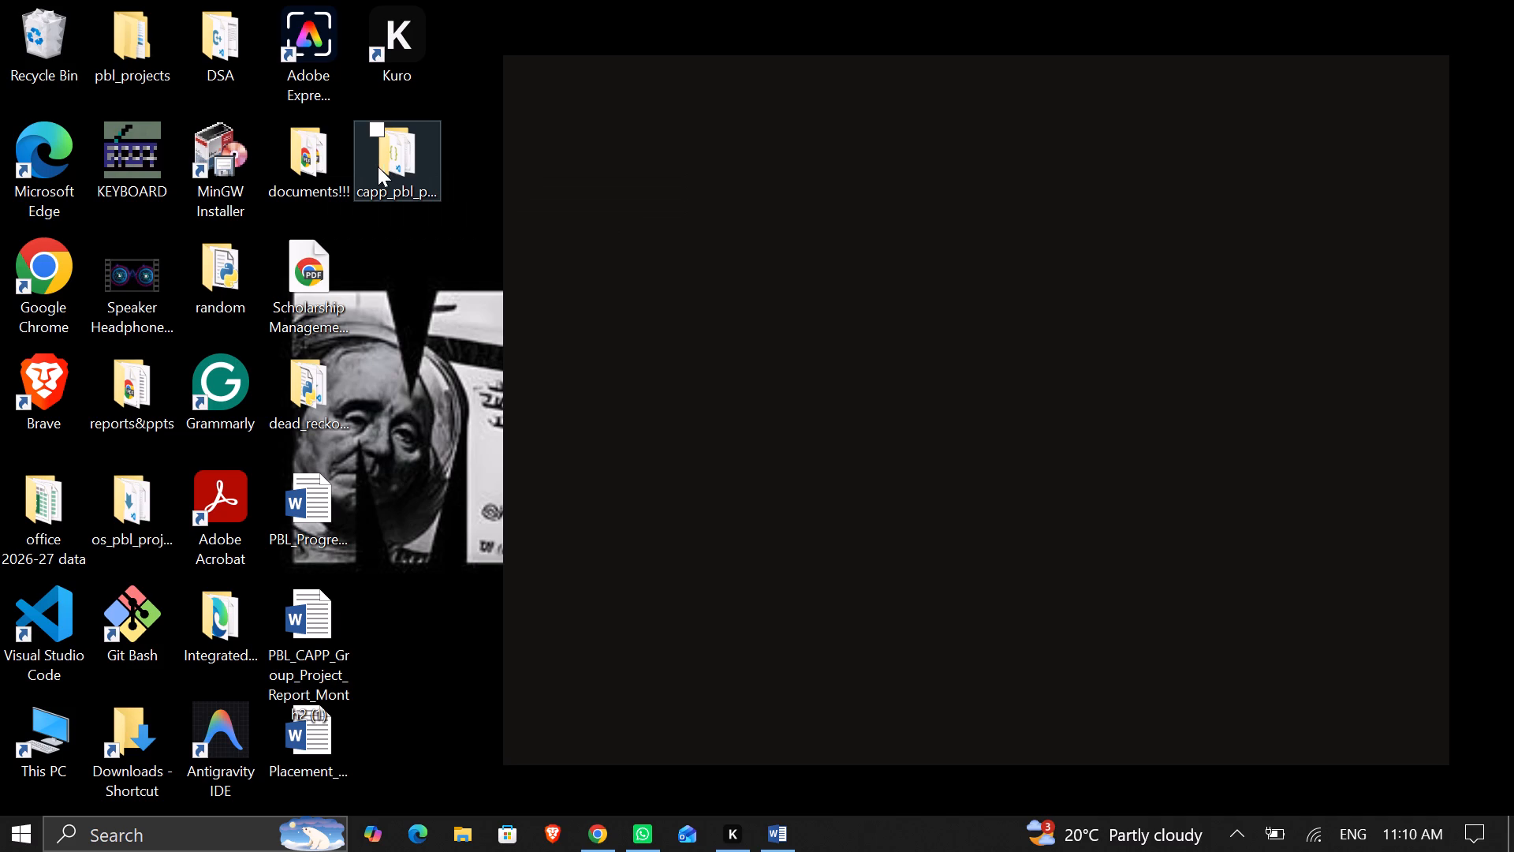
double_click(147, 31)
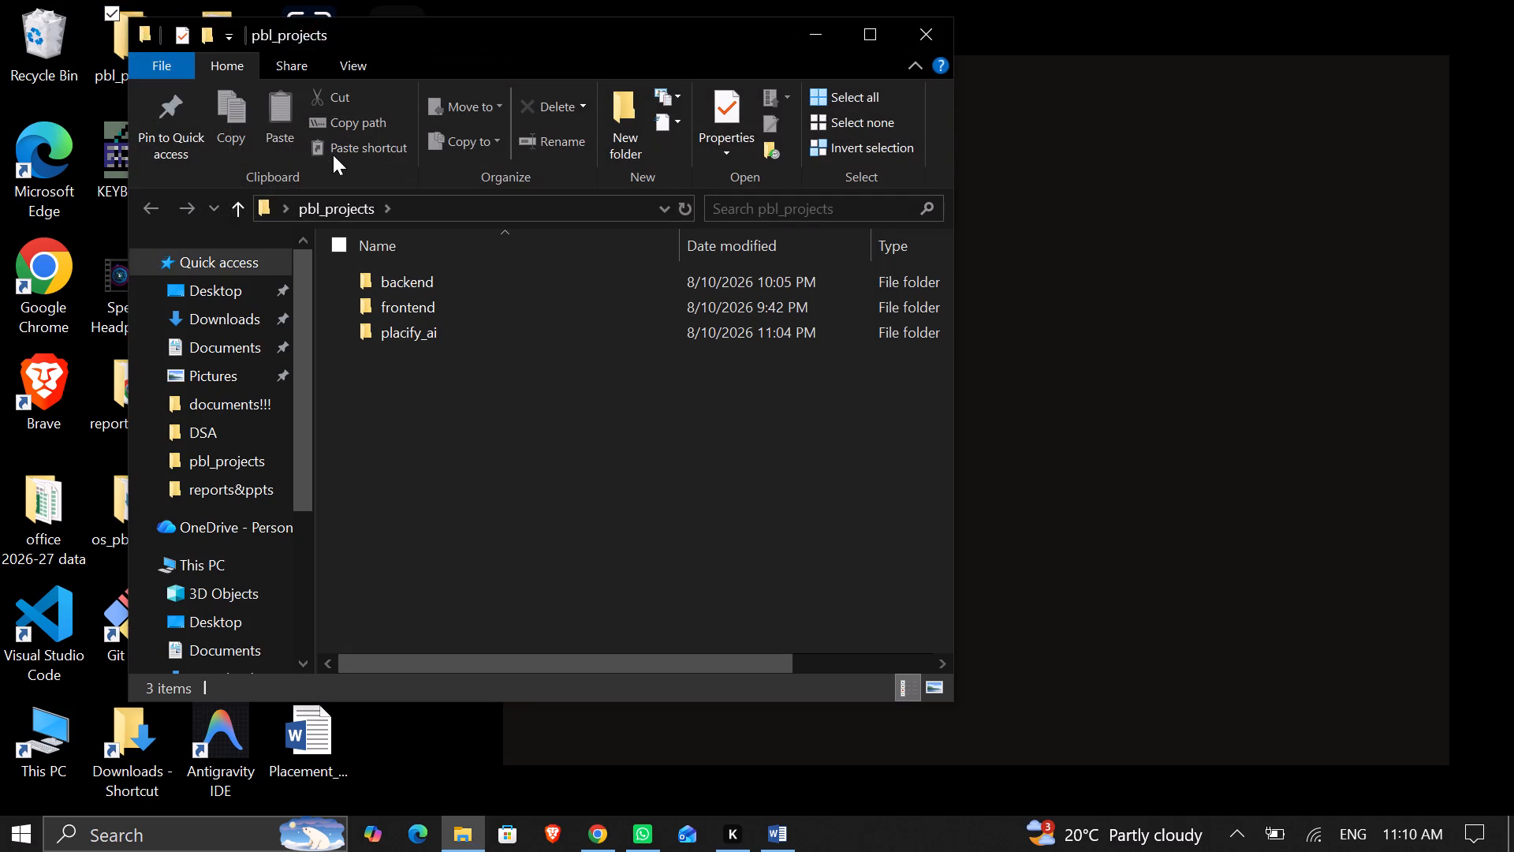
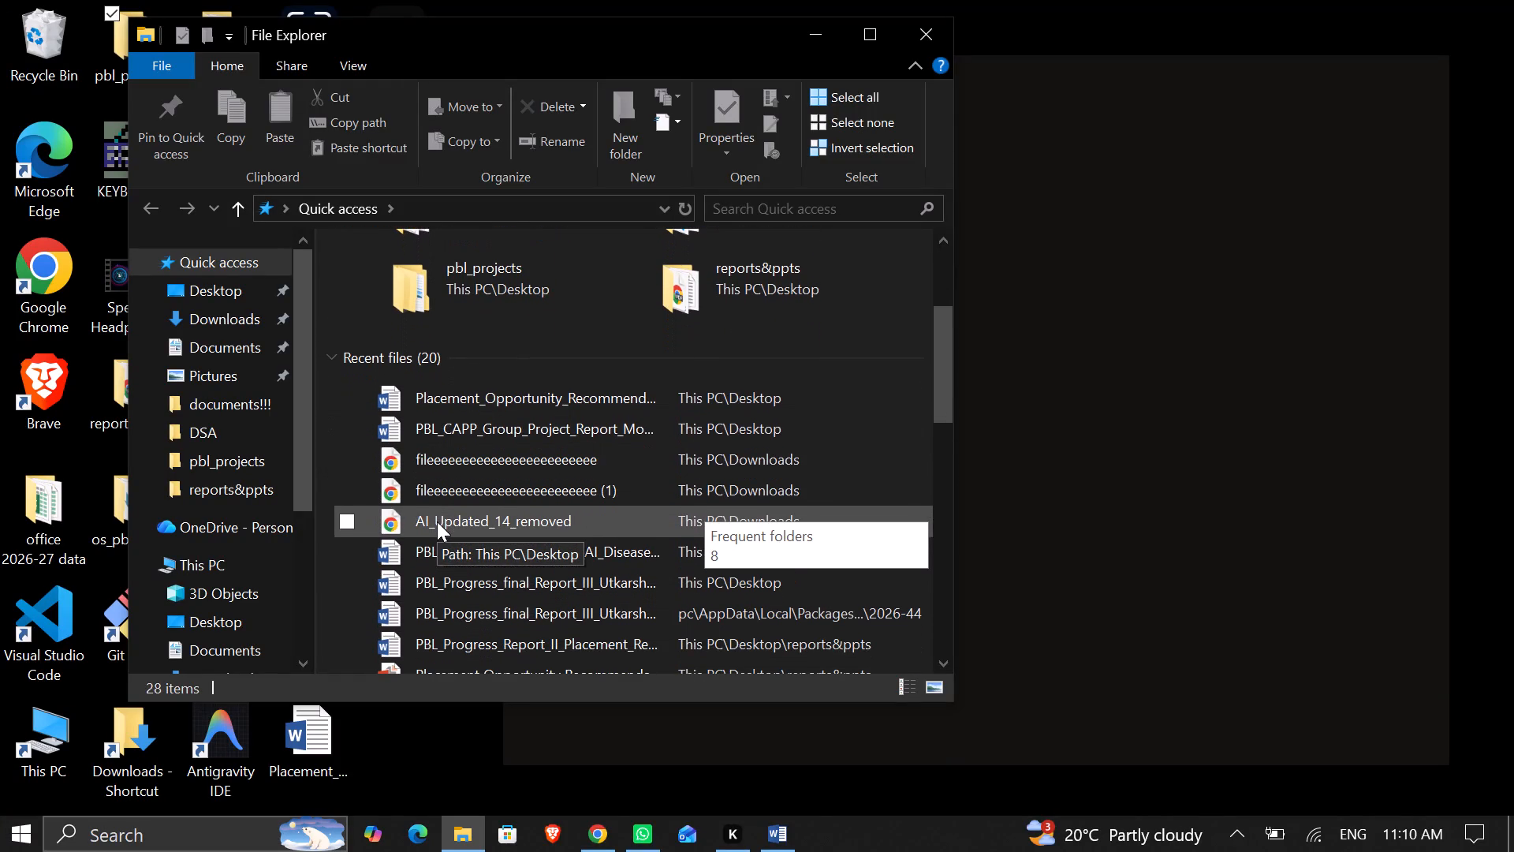
Browse the recent files and the Downloads folder, and open the PBL_Progress_Final_Report_AI_Disease_Outbreak_Monitoring_DSA document.
scroll(437, 521, down, 1)
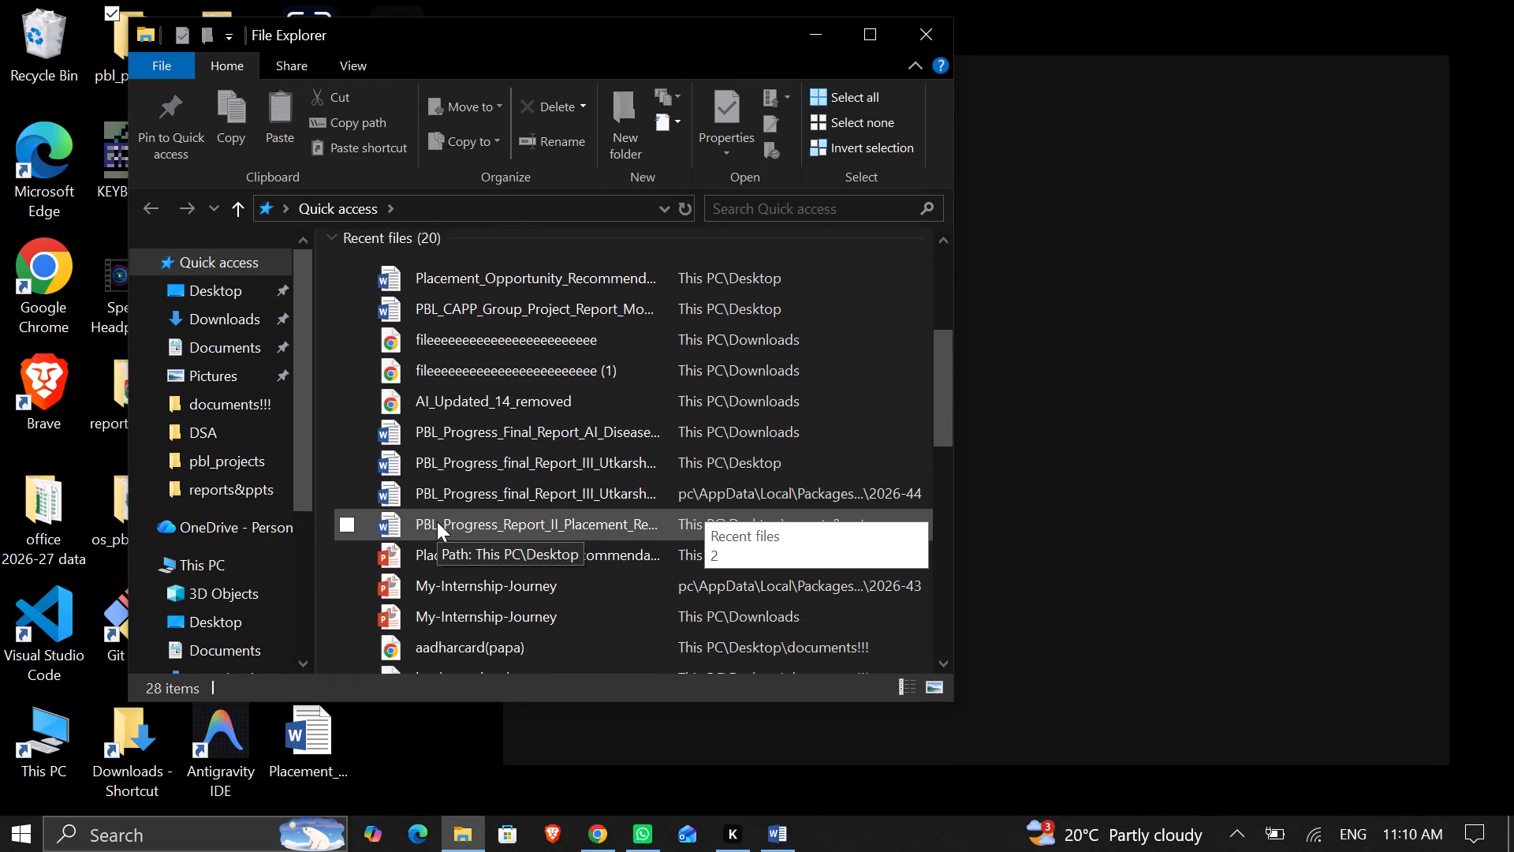
scroll(437, 521, down, 4)
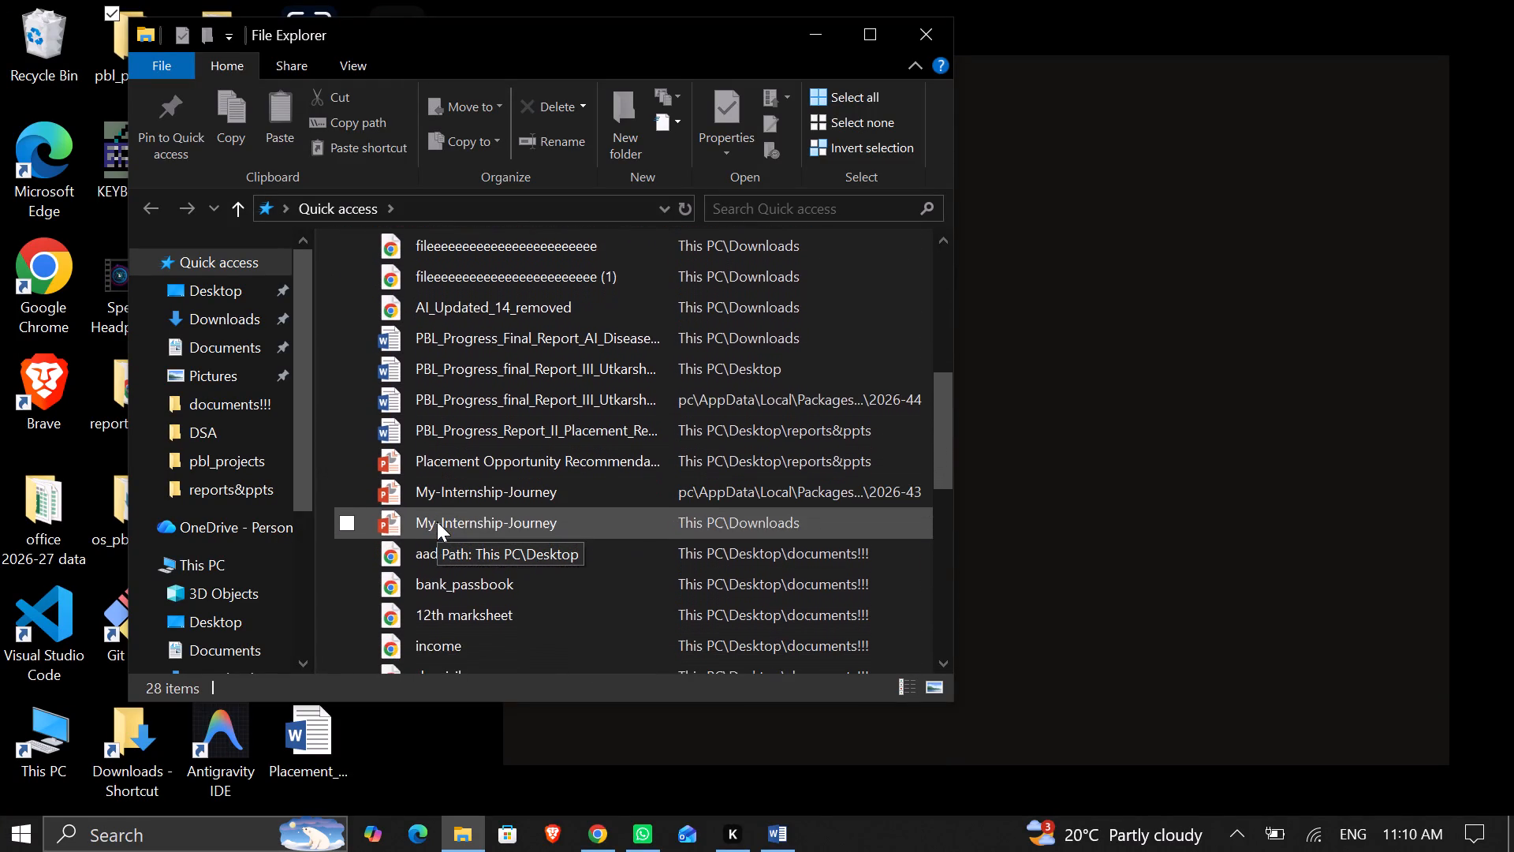
scroll(437, 521, down, 7)
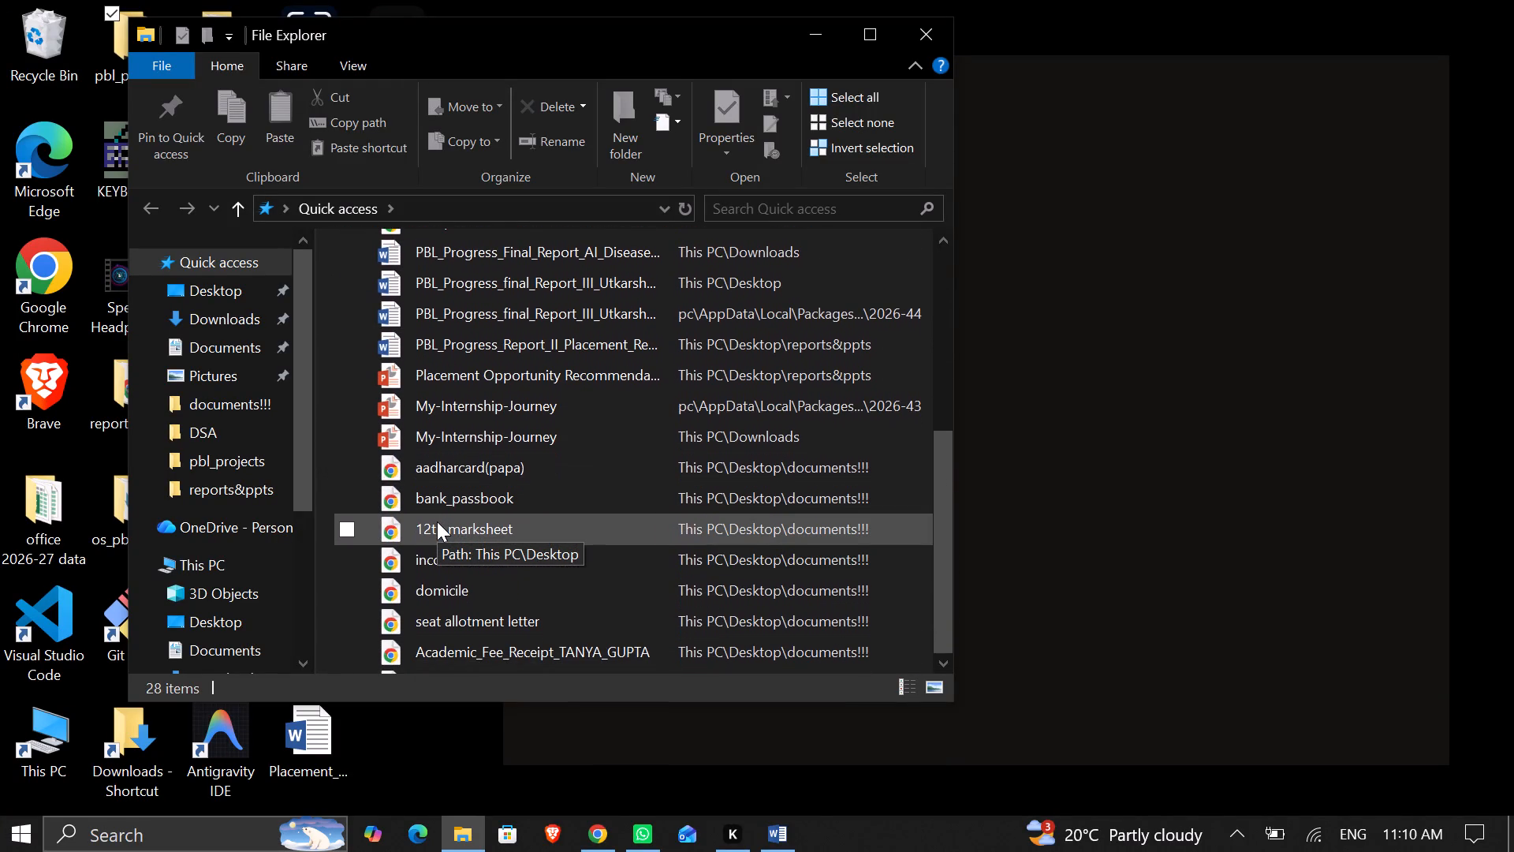
scroll(408, 618, down, 4)
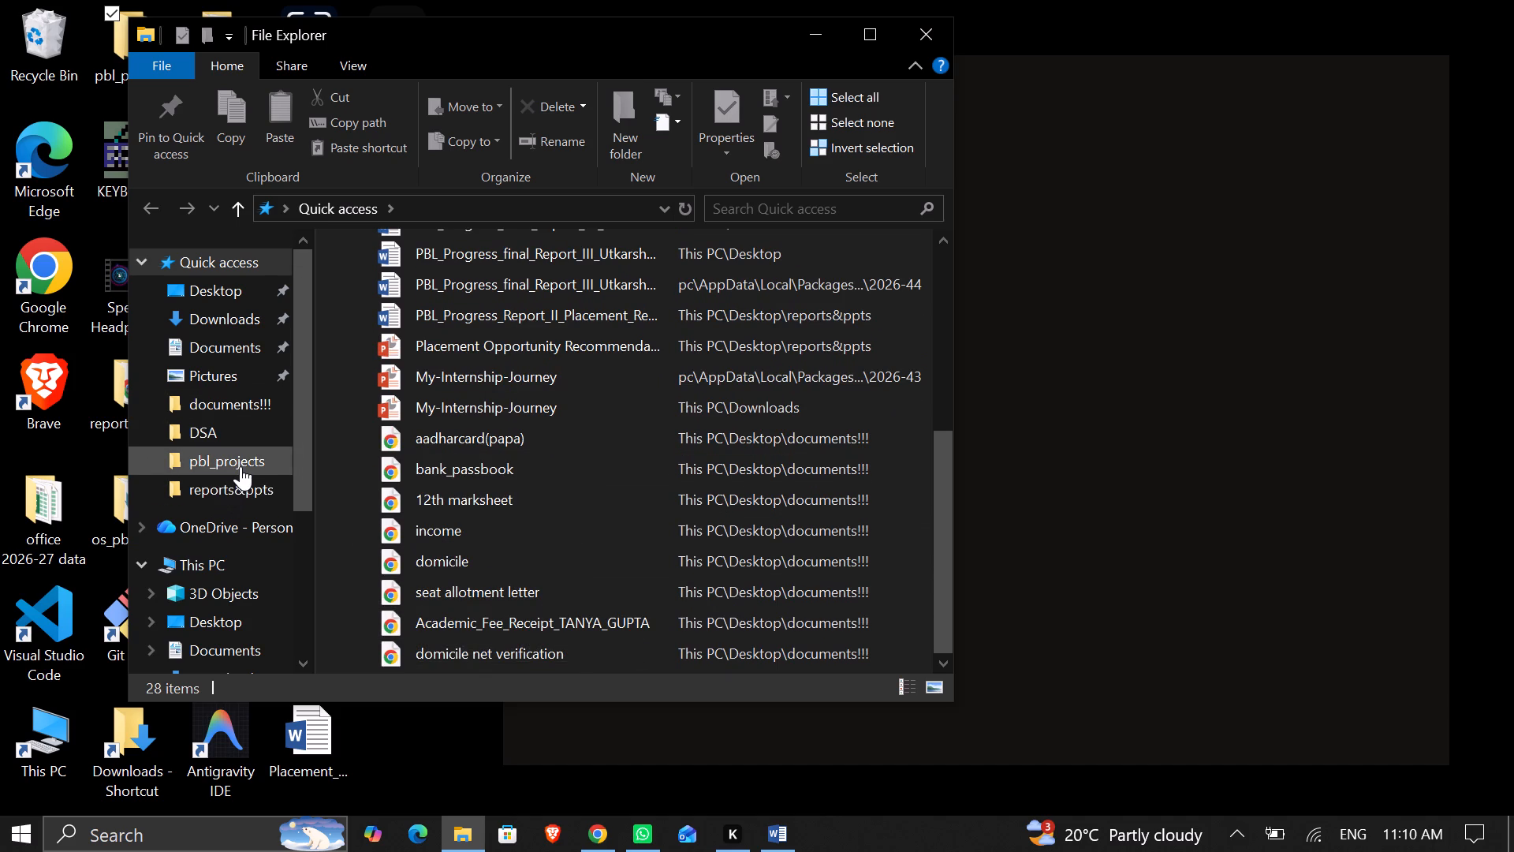
click(215, 316)
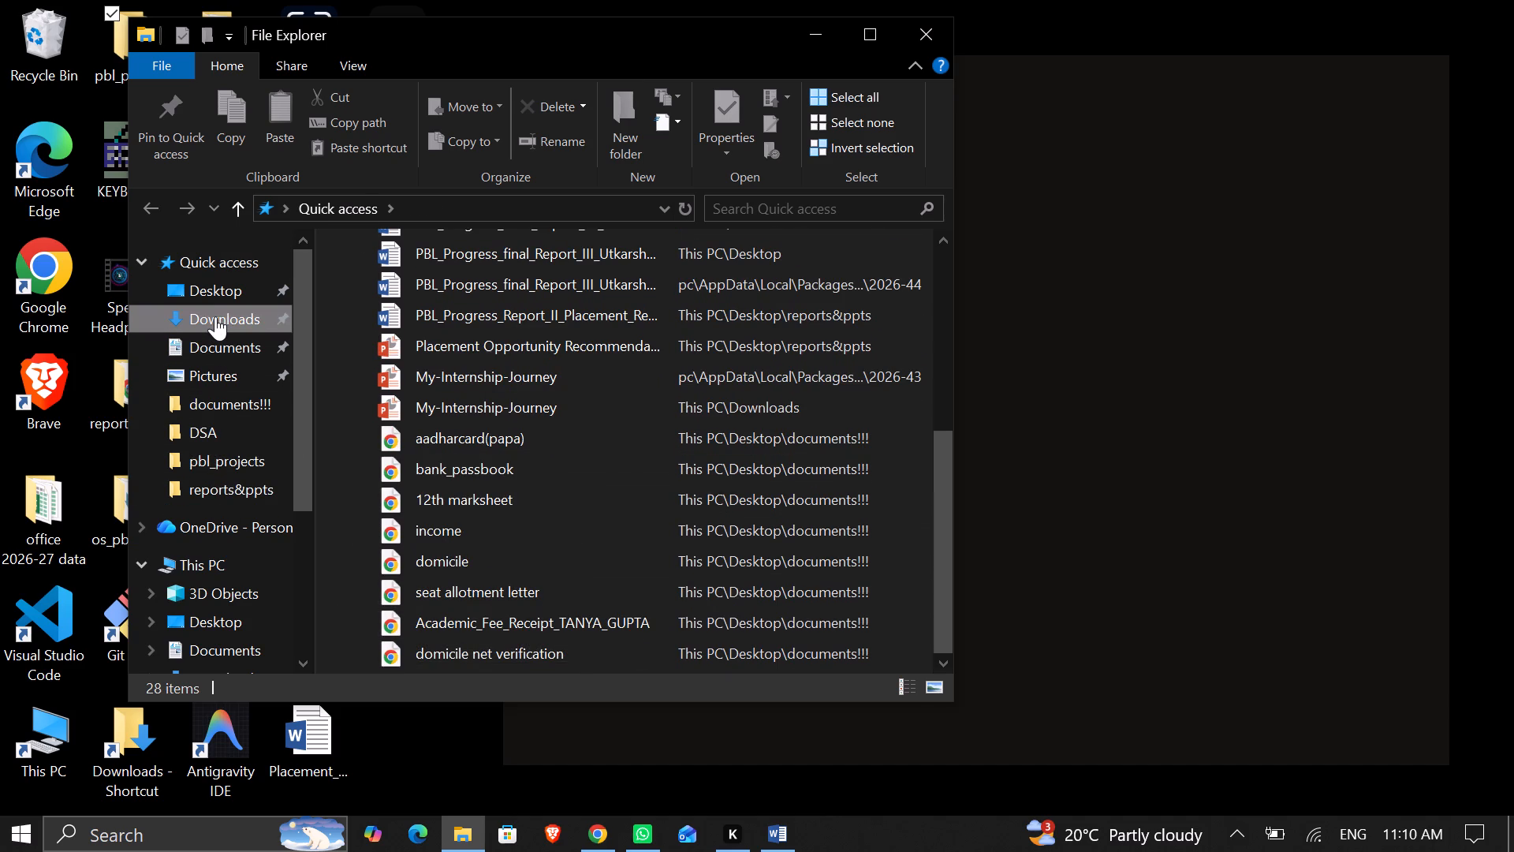
scroll(483, 511, down, 1)
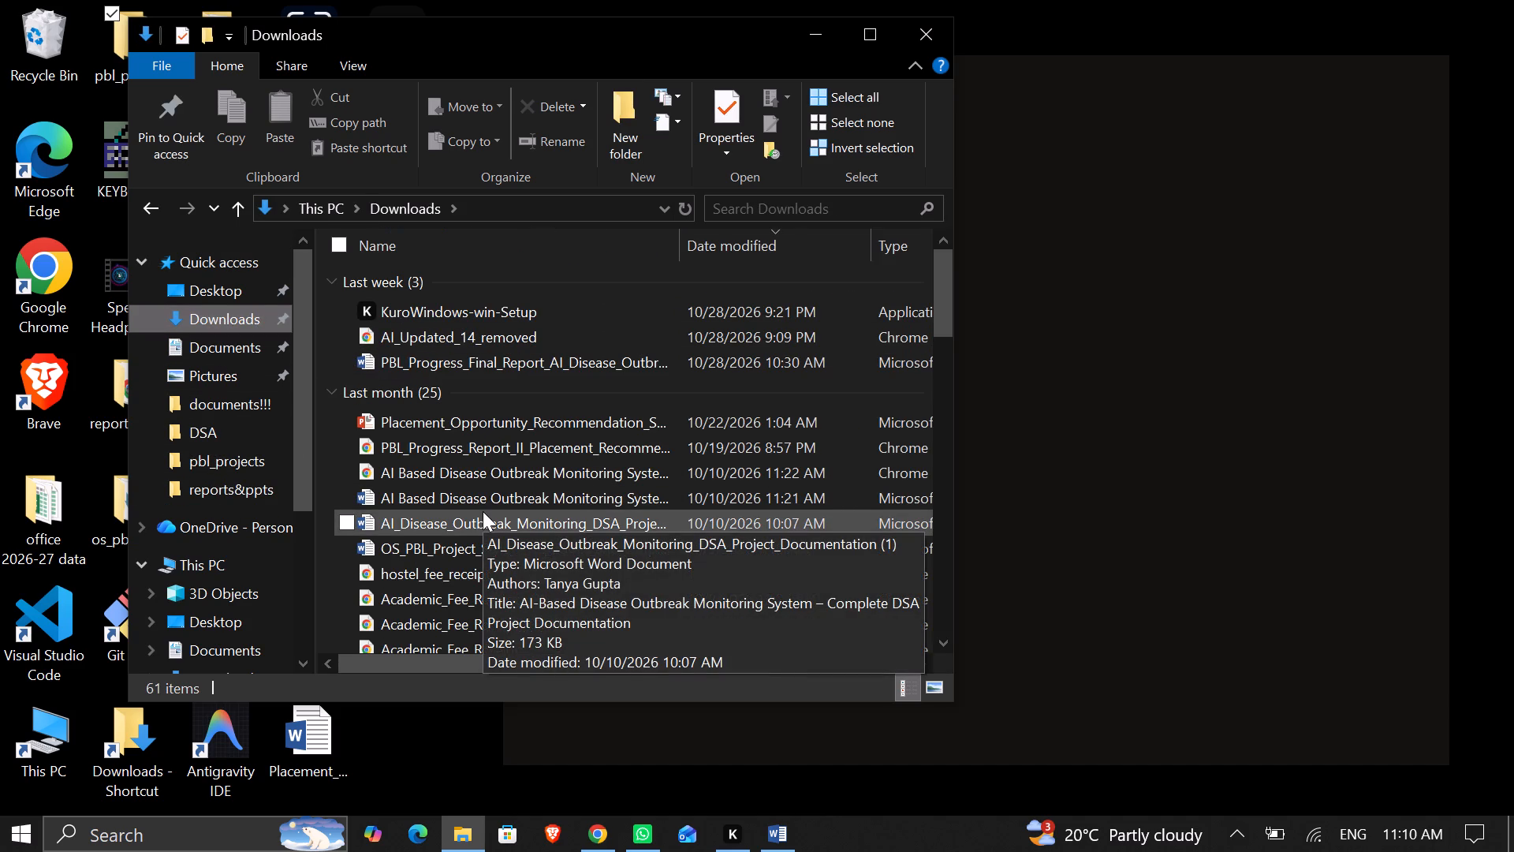
scroll(483, 511, down, 1)
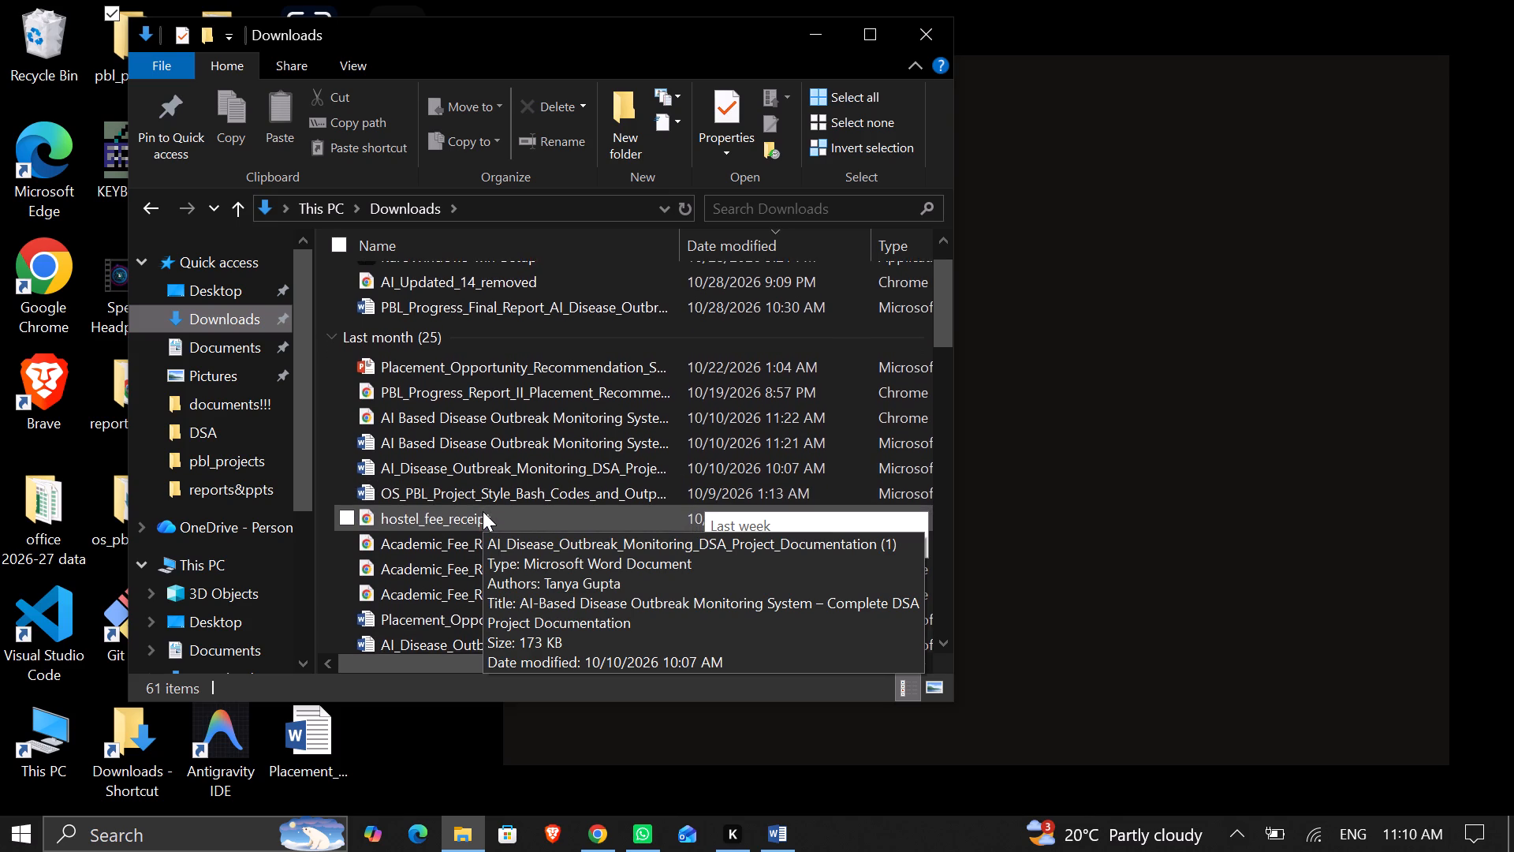
double_click(577, 301)
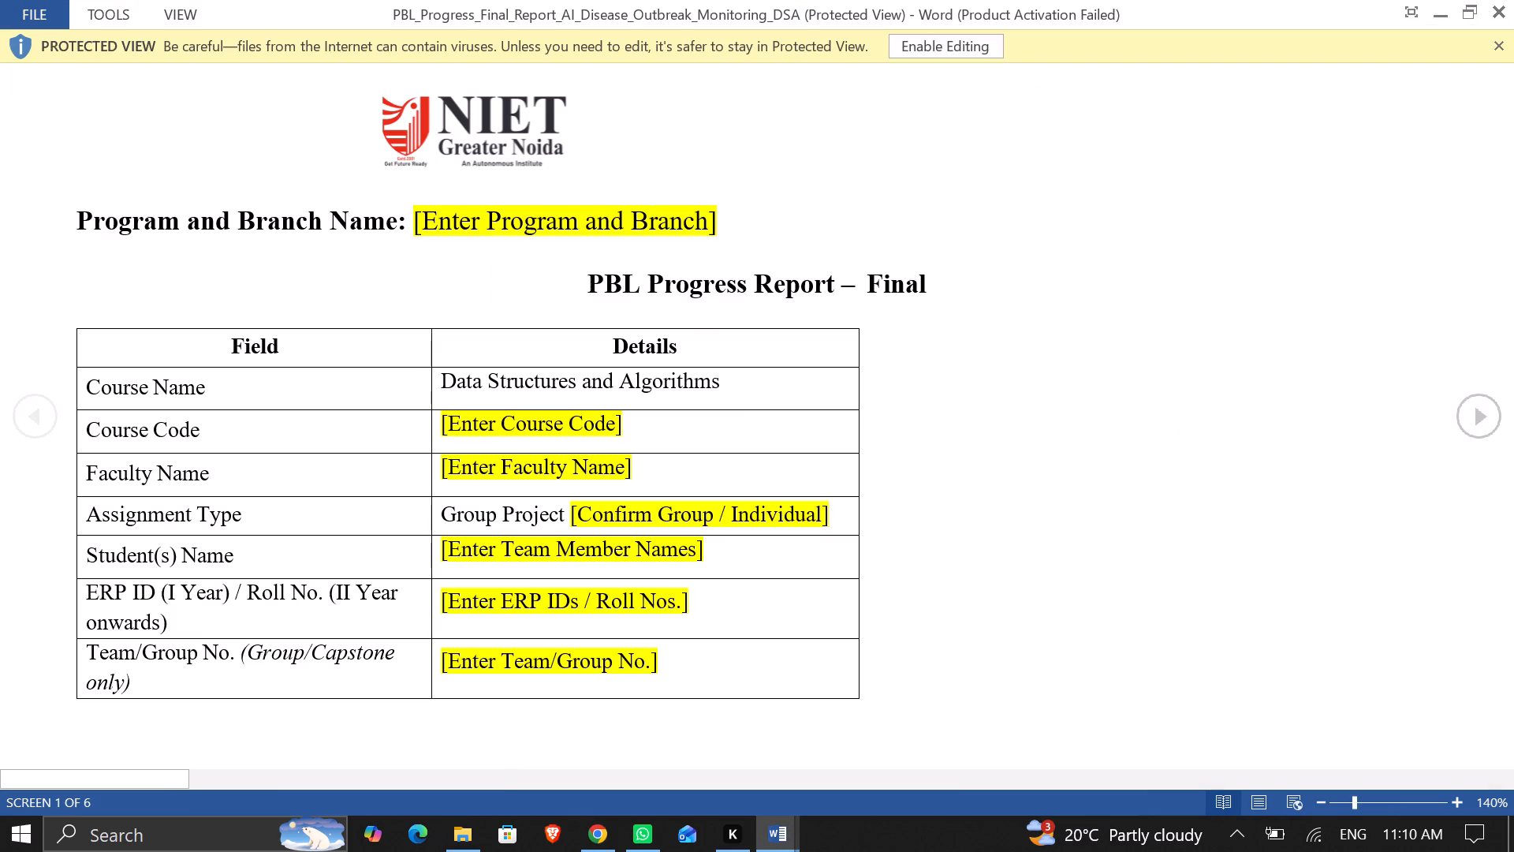
Enable editing in the disease outbreak report, examine its details table and sections through Problem Definition, and close it.
scroll(820, 494, down, 3)
scroll(1087, 383, down, 3)
click(975, 59)
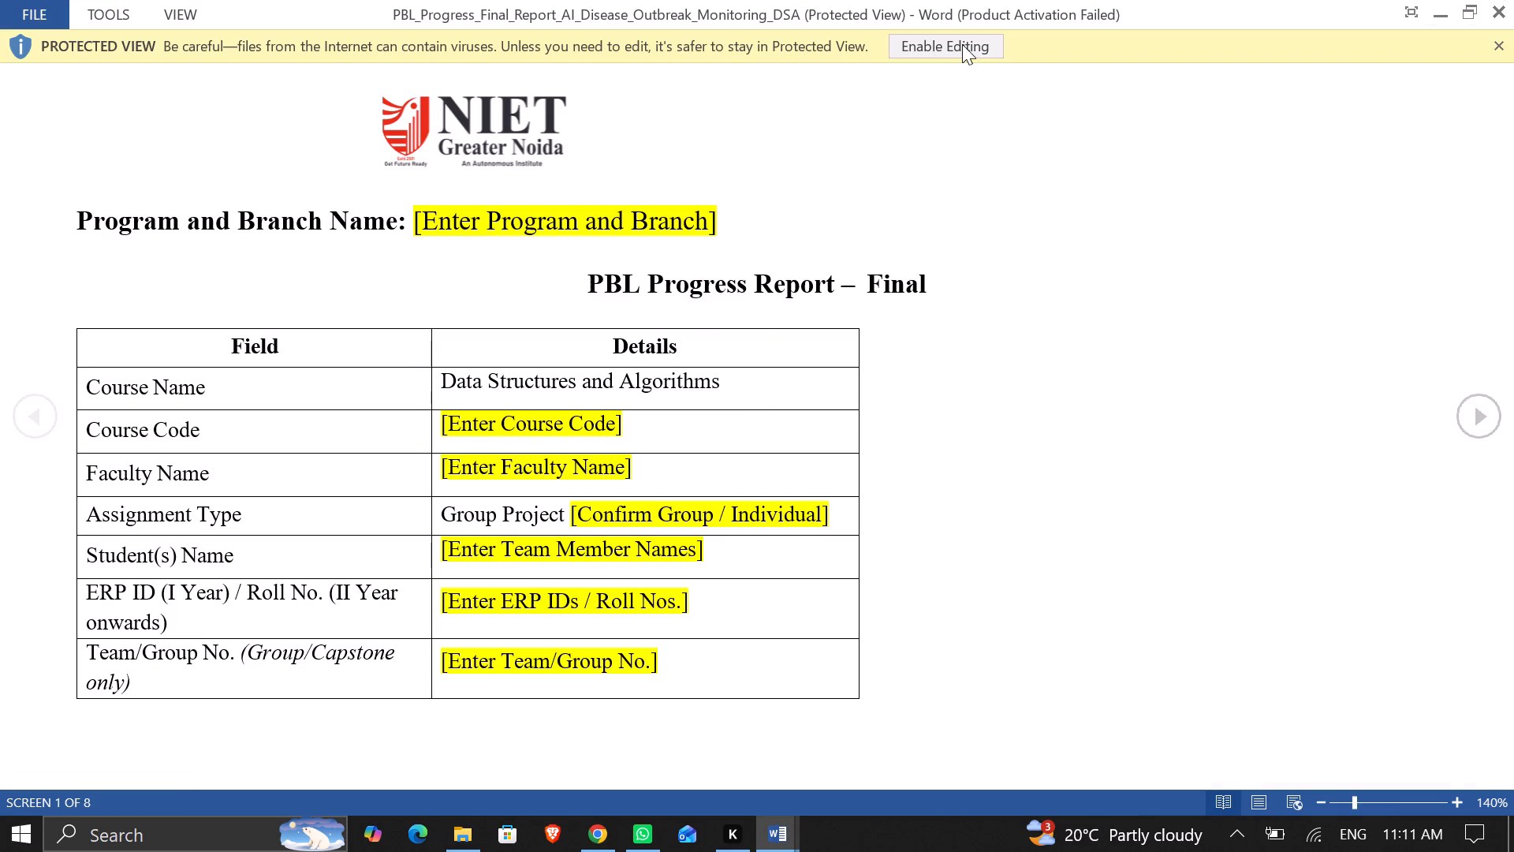
click(962, 44)
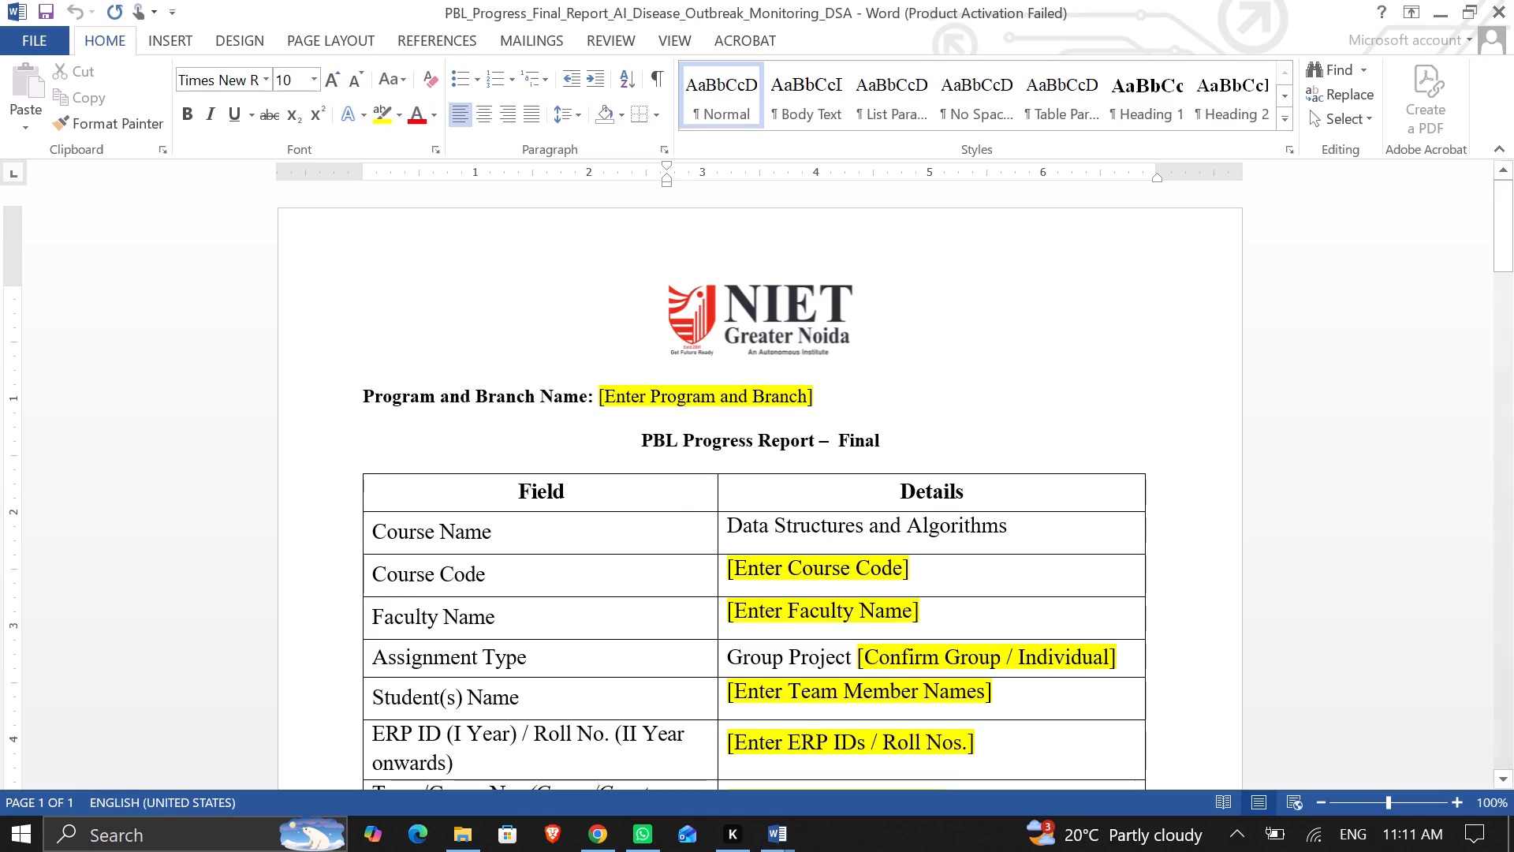
scroll(970, 574, down, 8)
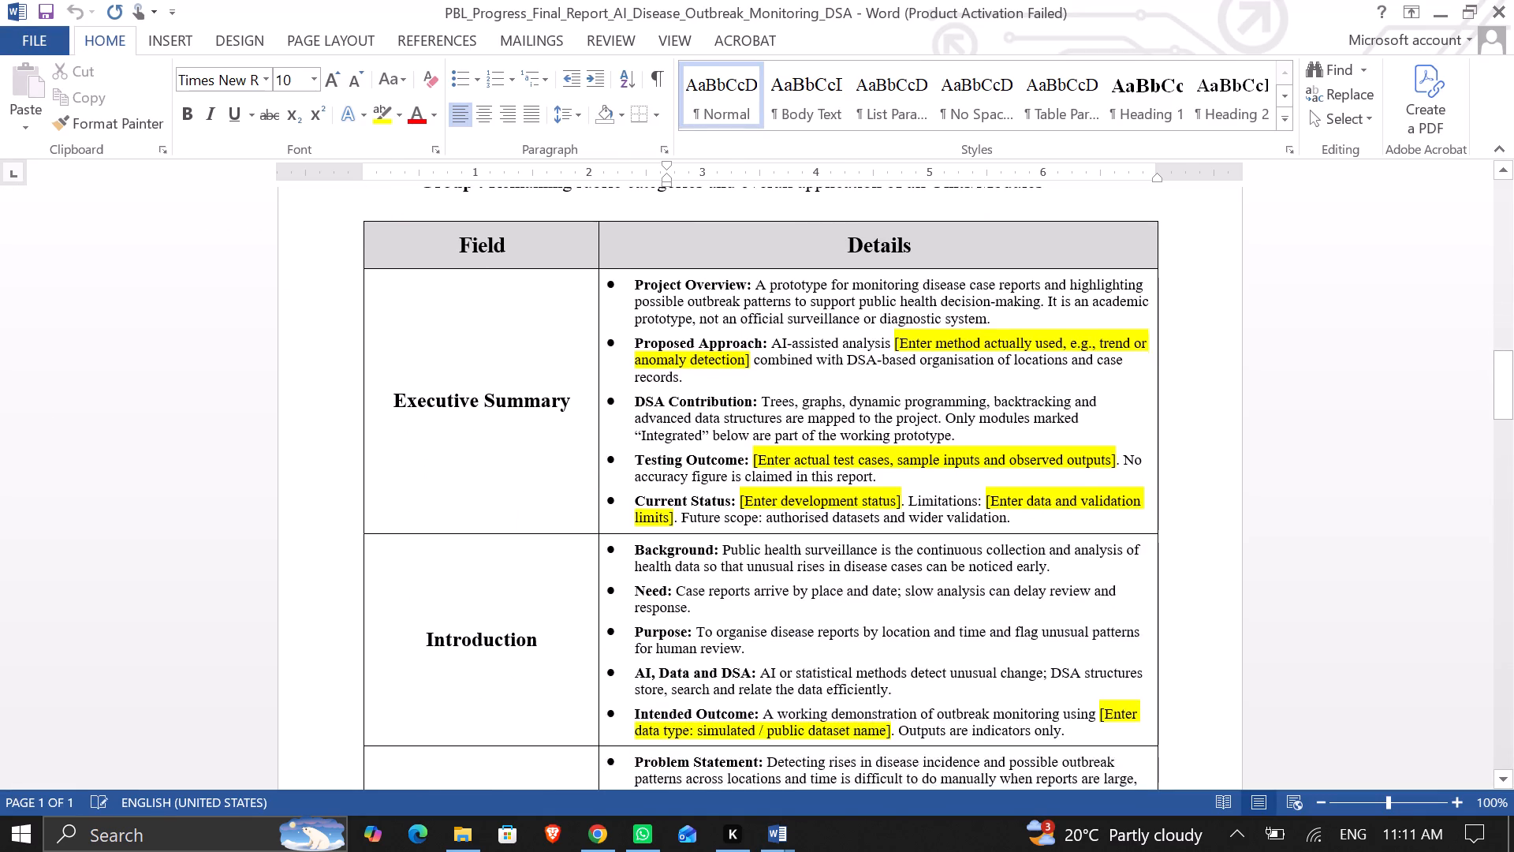
scroll(970, 574, down, 4)
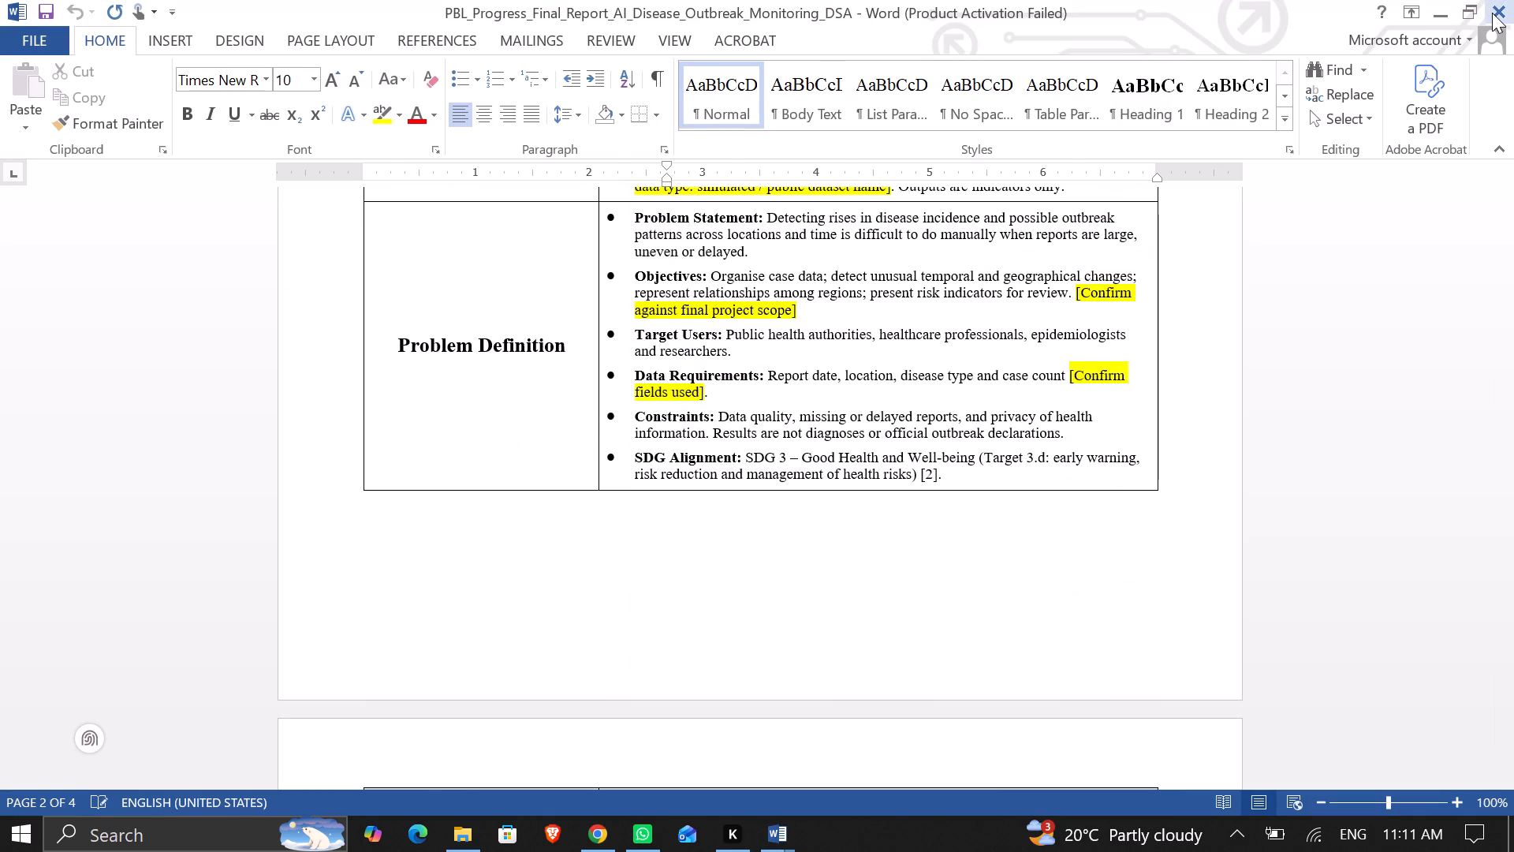
click(1492, 13)
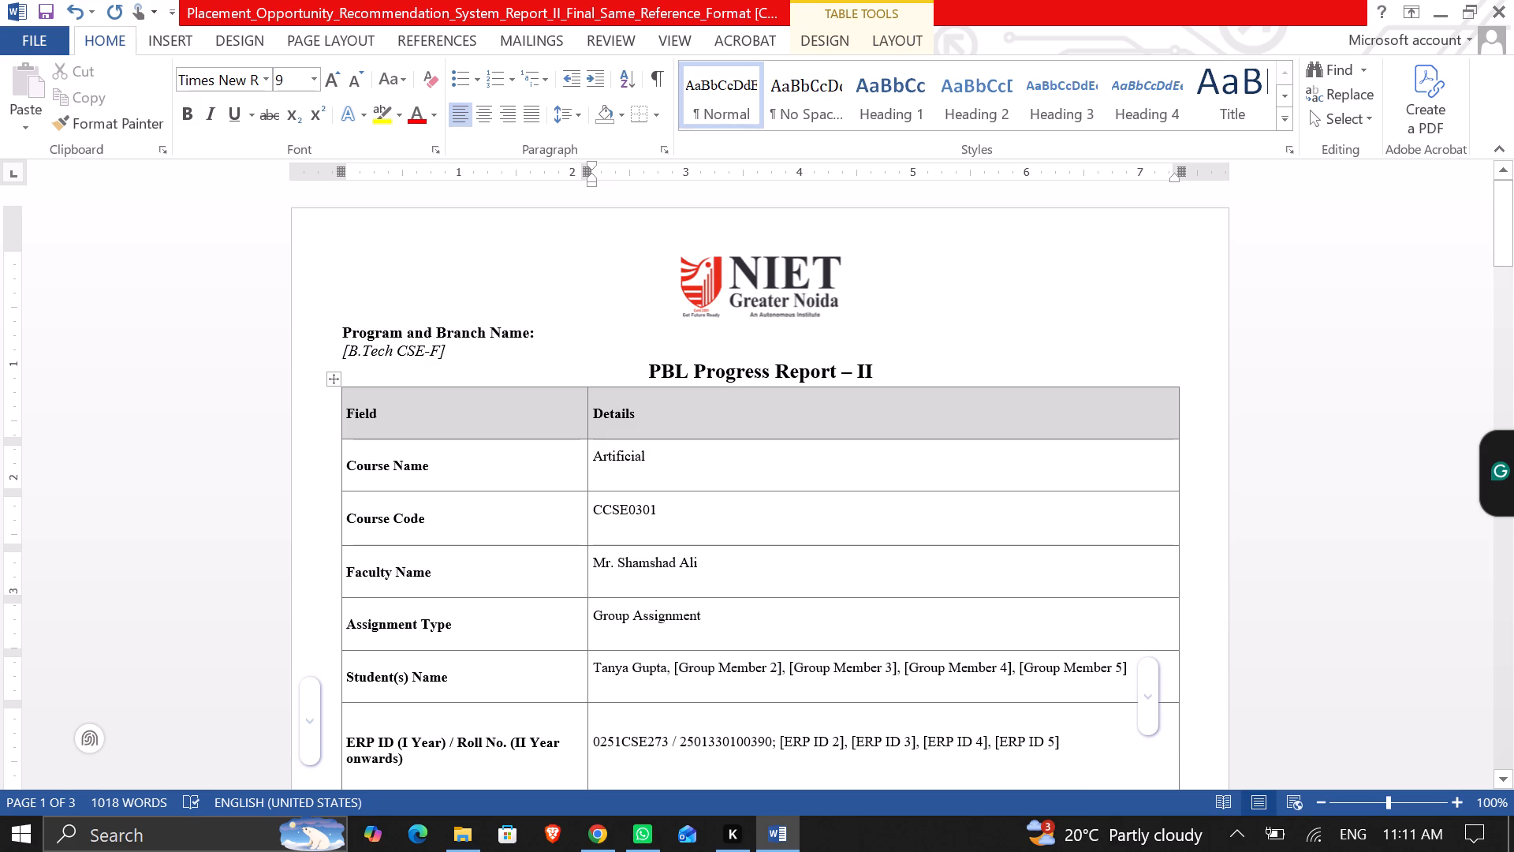
Select the ERP ID / Roll No. entries in the details table of the Placement Opportunity Recommendation System report.
scroll(728, 757, down, 2)
drag(1080, 669, 640, 677)
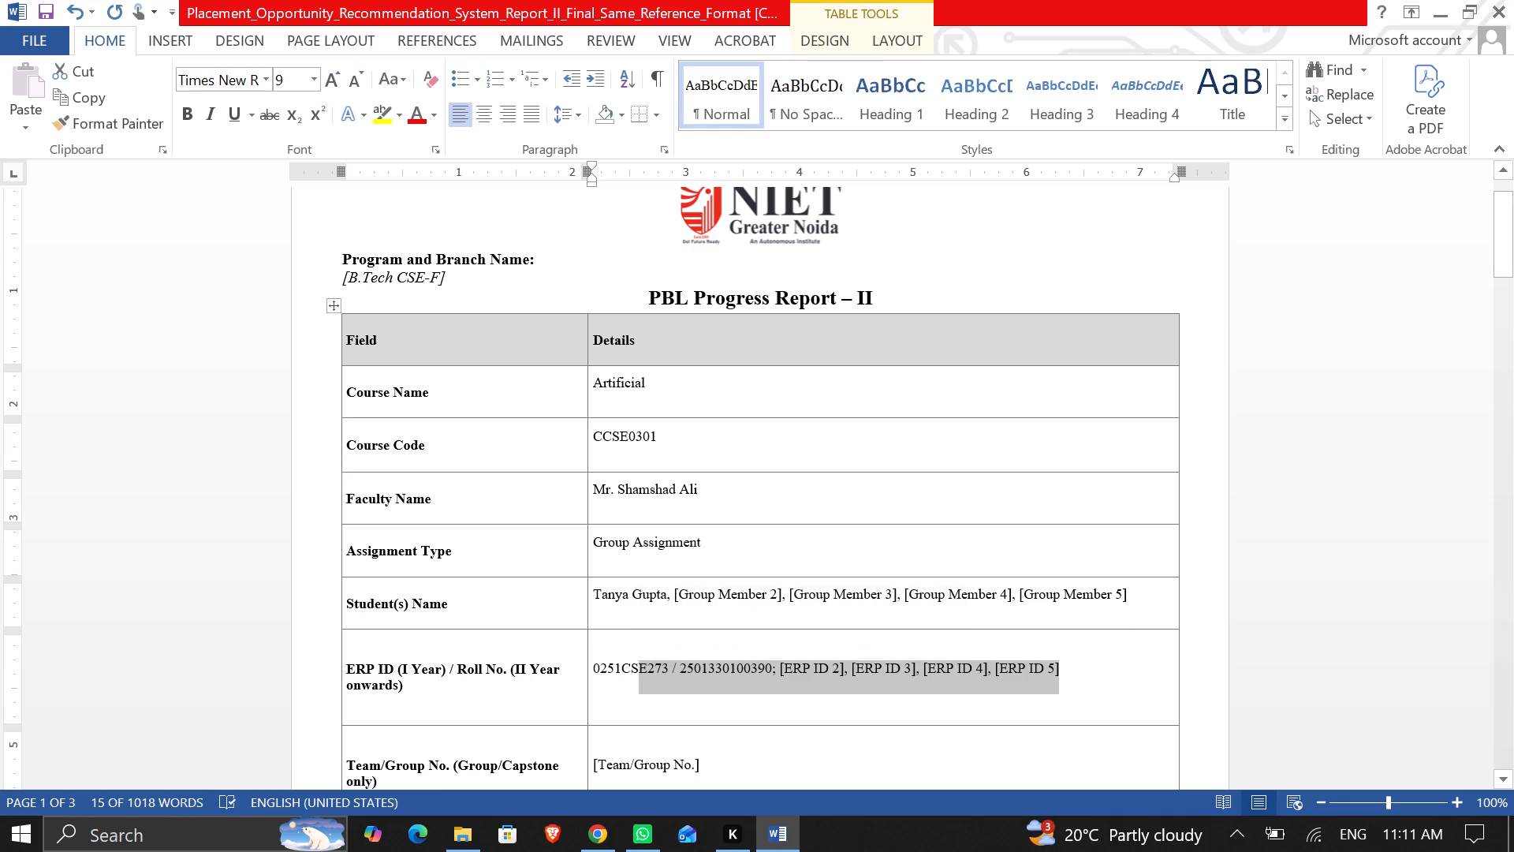
Switch to the Downloads window in File Explorer, look through its folder tree, and minimize the Placement Opportunity report to reach the desktop.
click(463, 839)
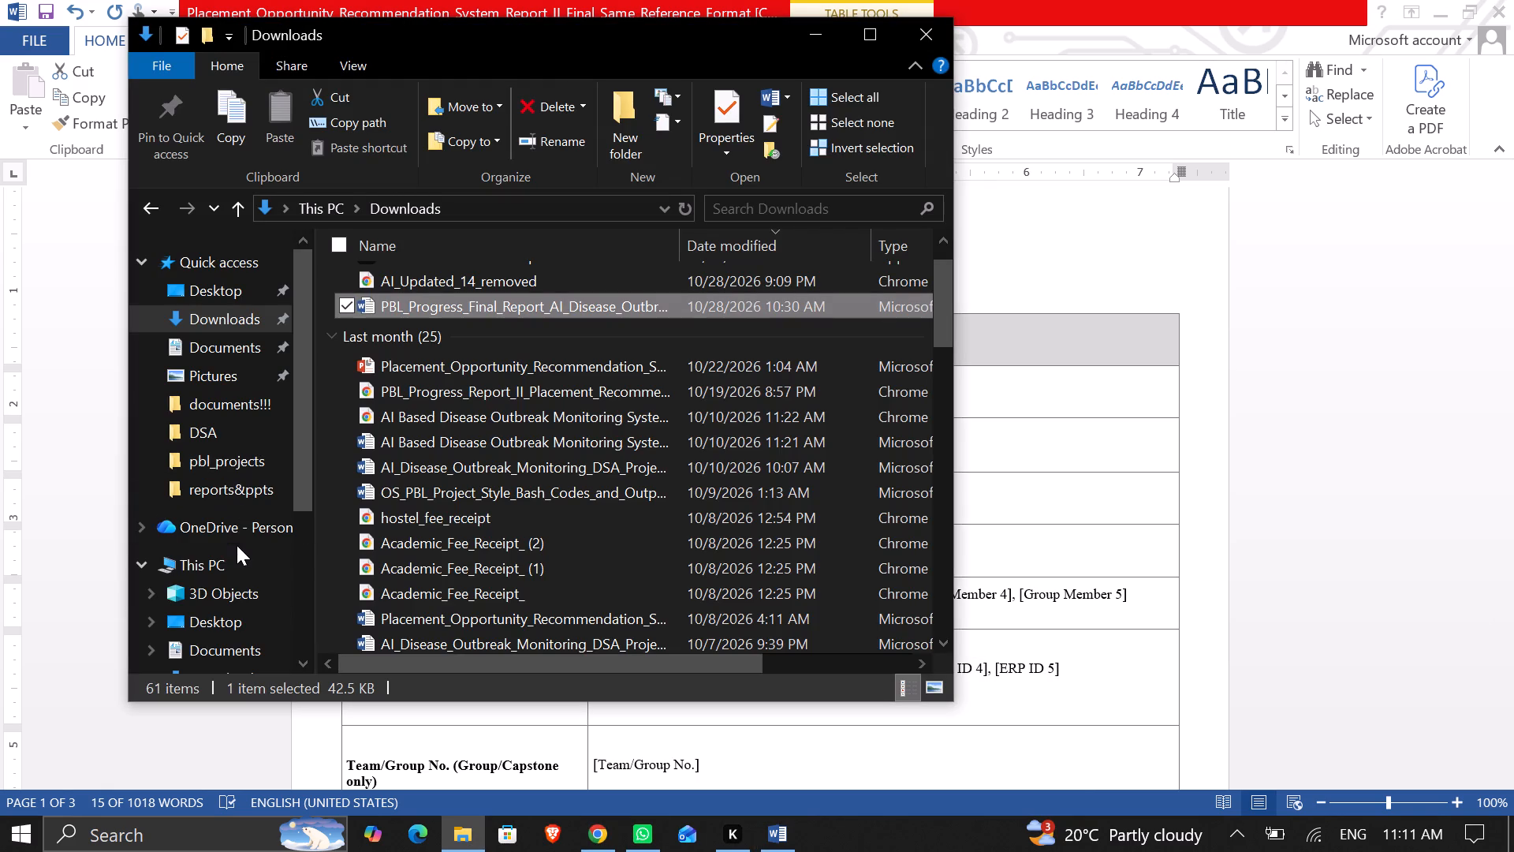
scroll(237, 545, down, 2)
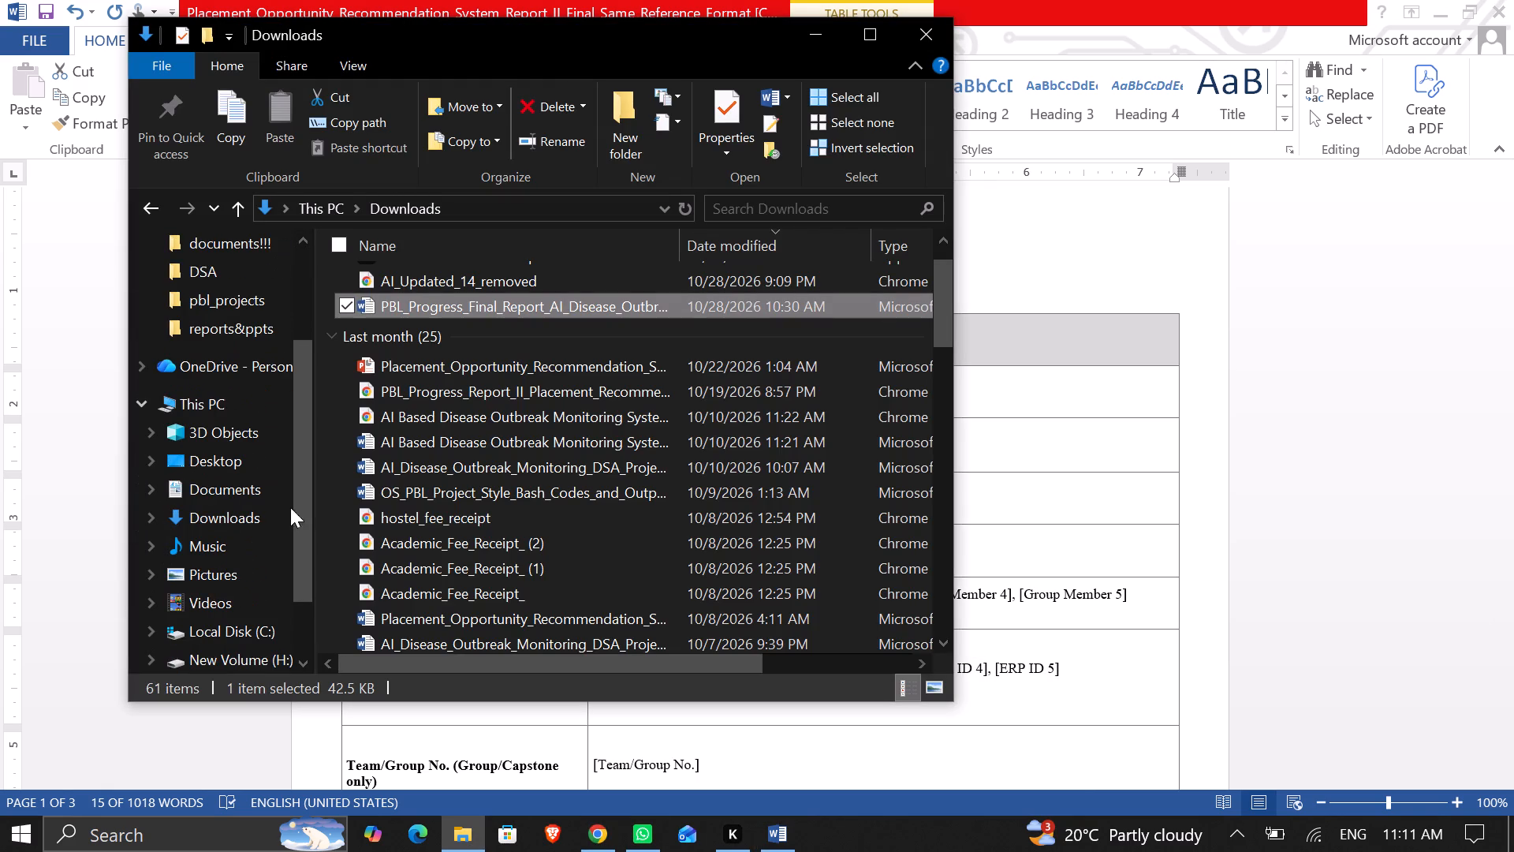
scroll(238, 573, down, 2)
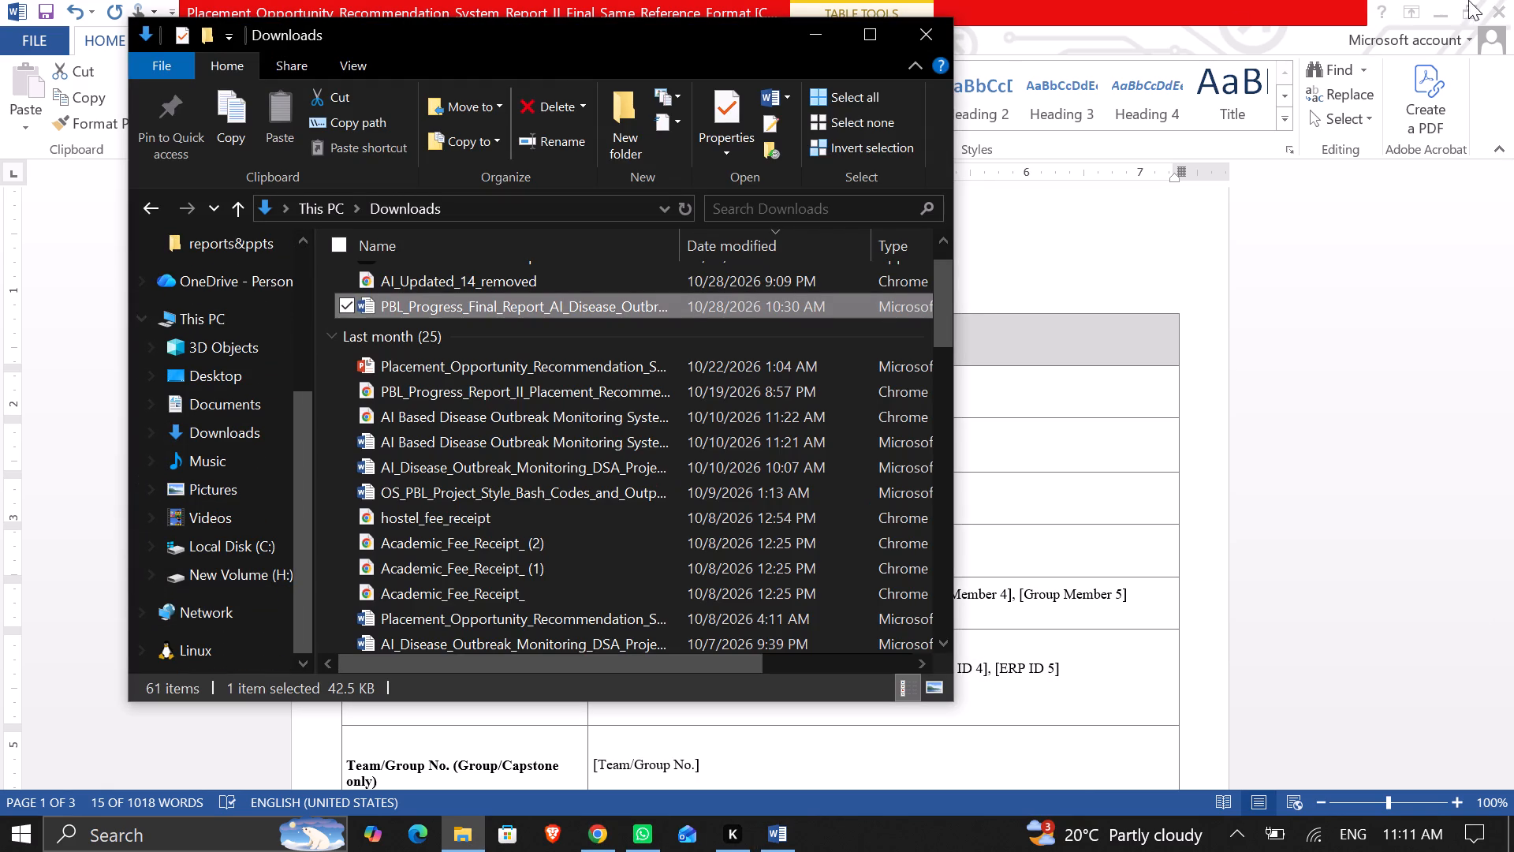
click(1438, 3)
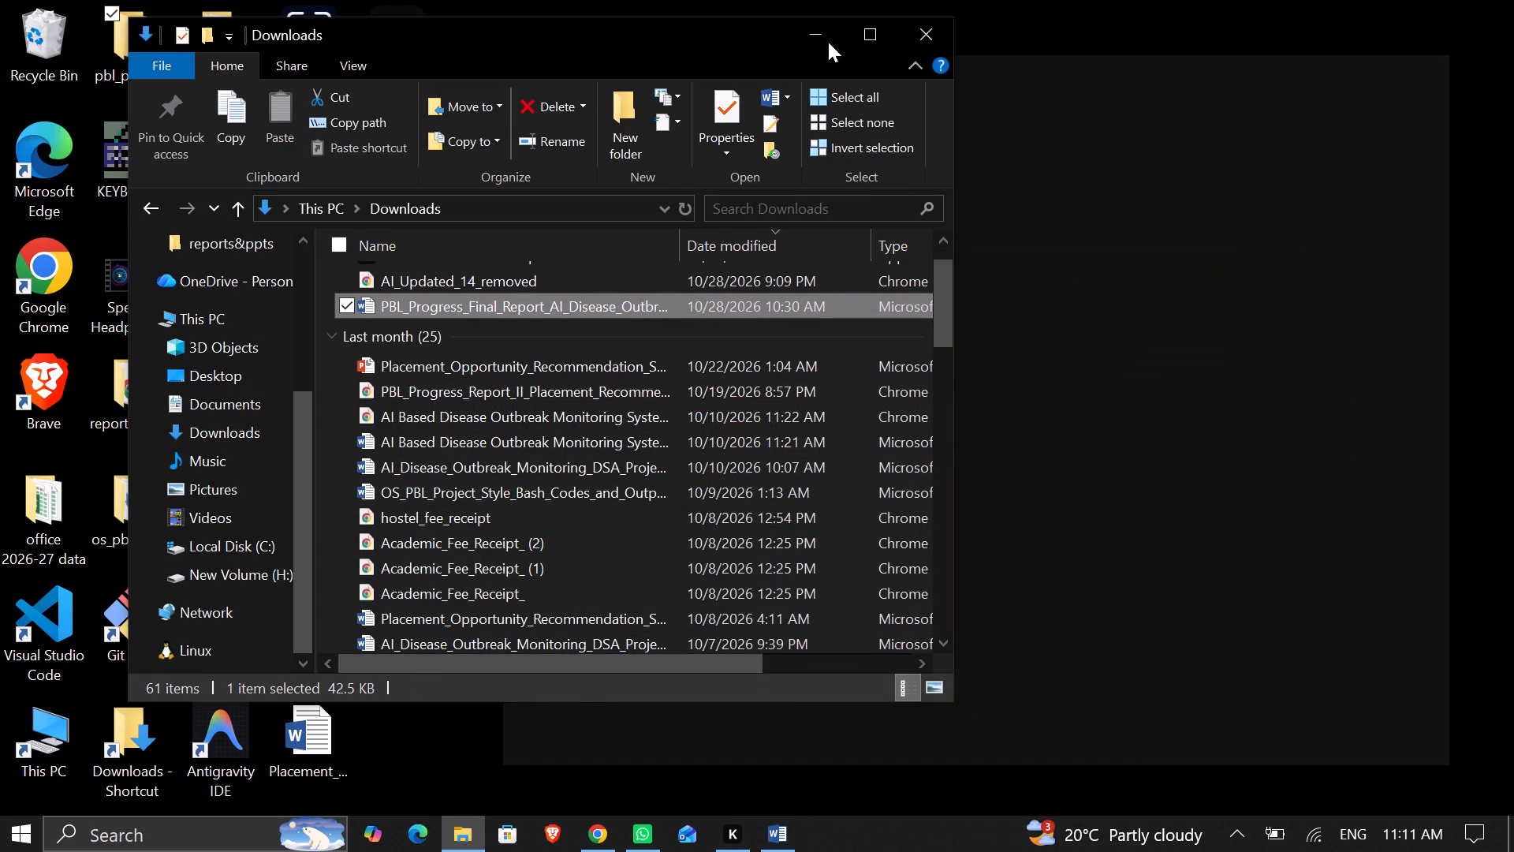
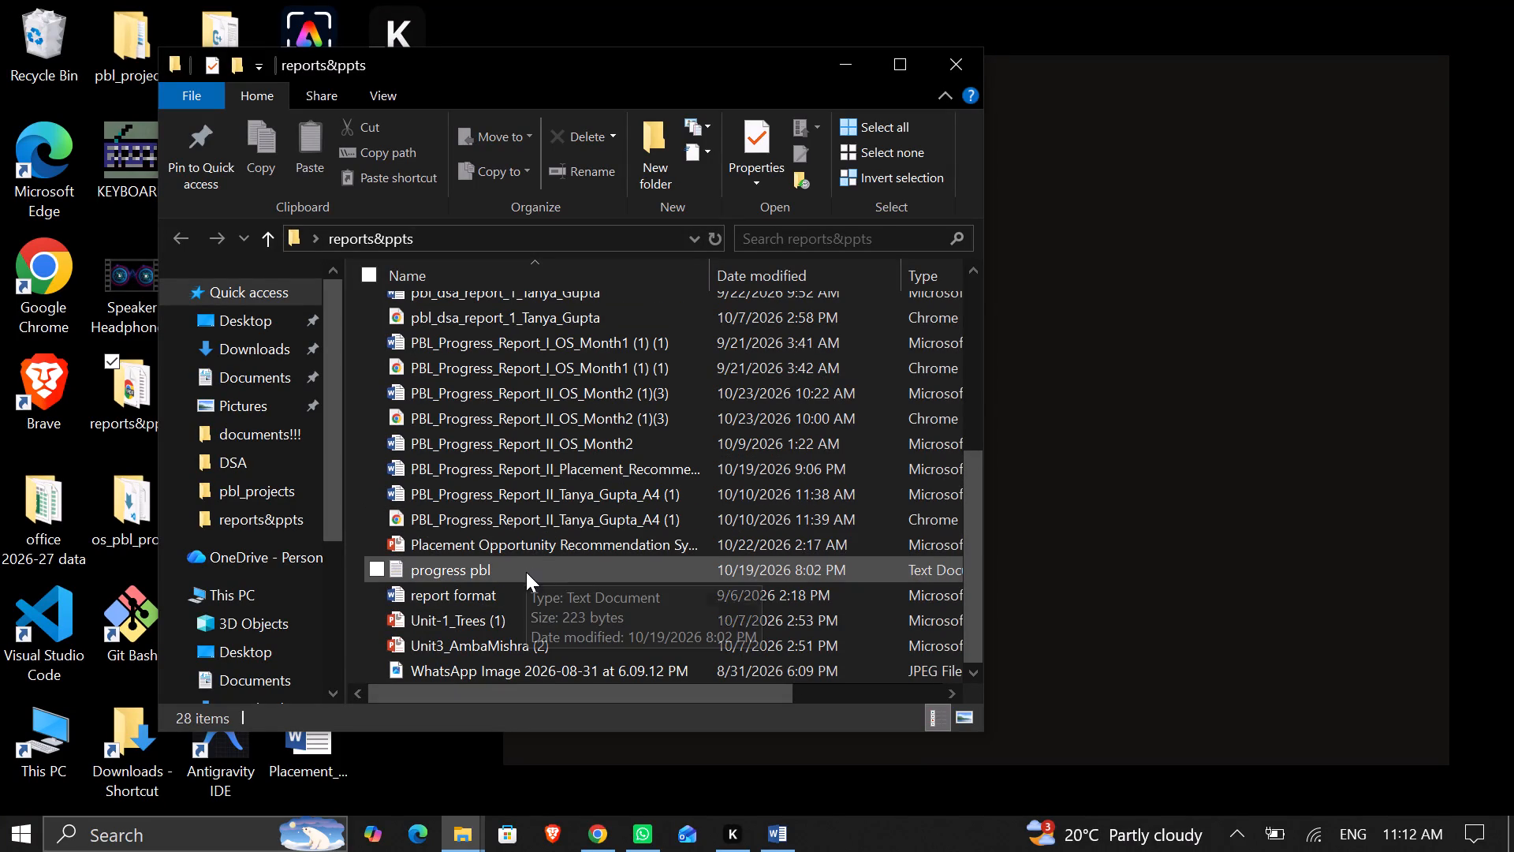
Locate the PBL_AI_Progress_Report_Month1 (1) PDF in the reports&ppts folder and open it.
scroll(530, 556, down, 2)
scroll(475, 672, down, 4)
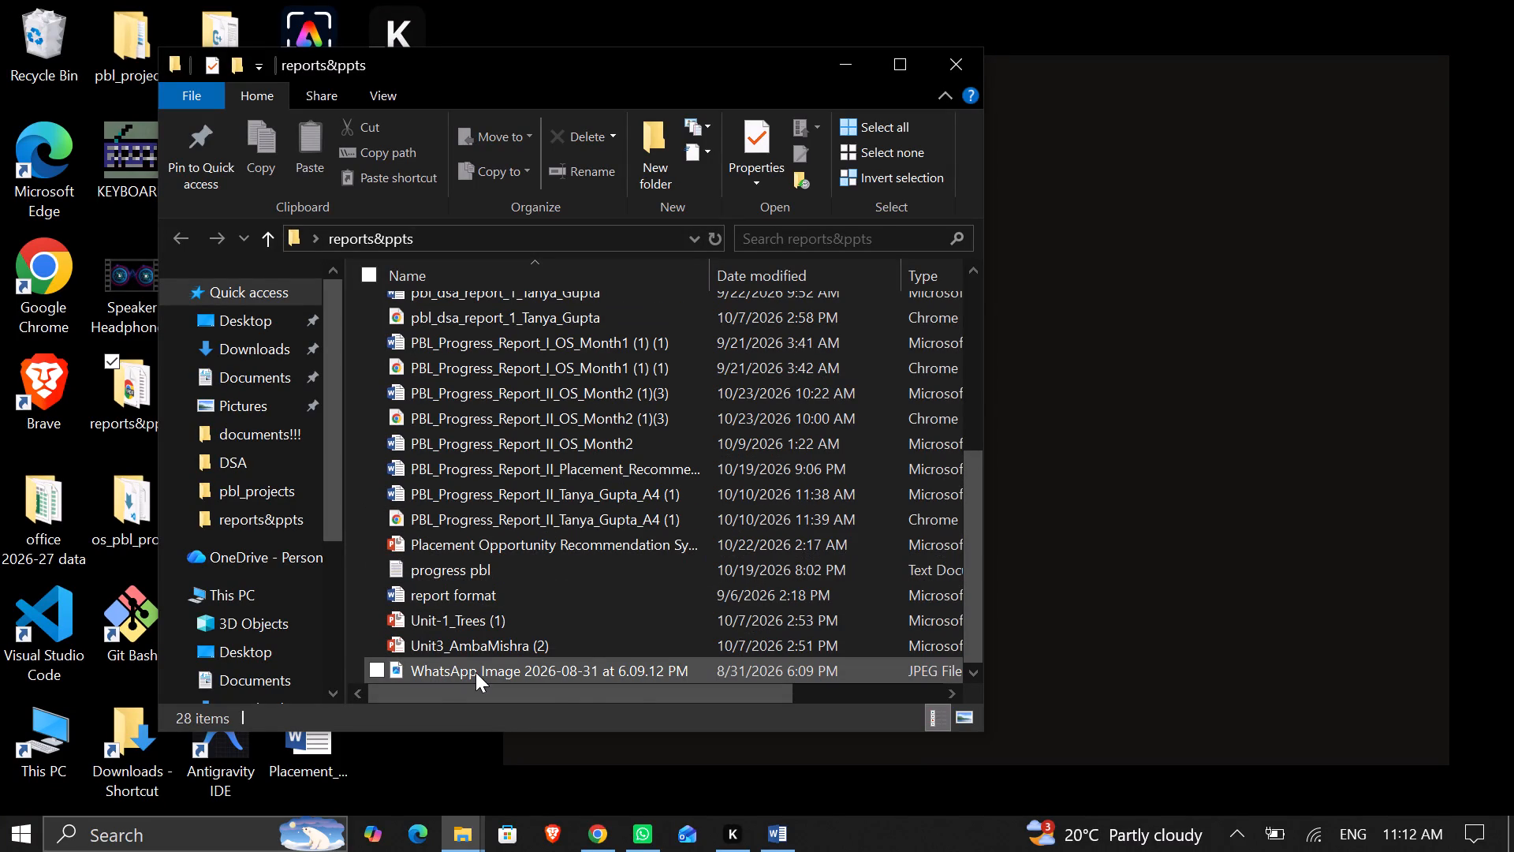
scroll(475, 672, down, 1)
scroll(585, 516, down, 4)
scroll(585, 516, up, 1)
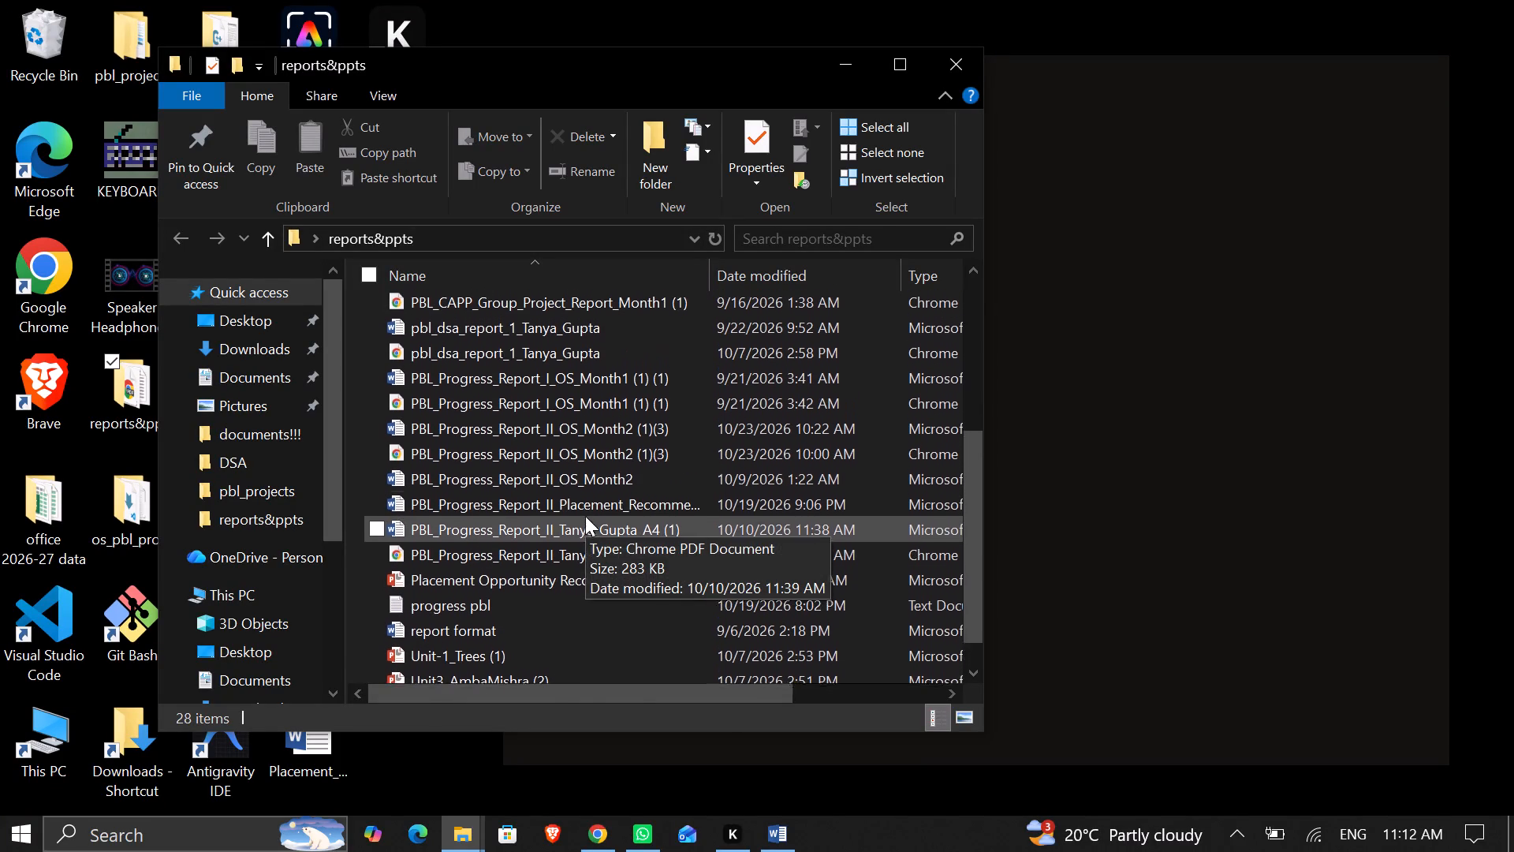
scroll(585, 516, up, 2)
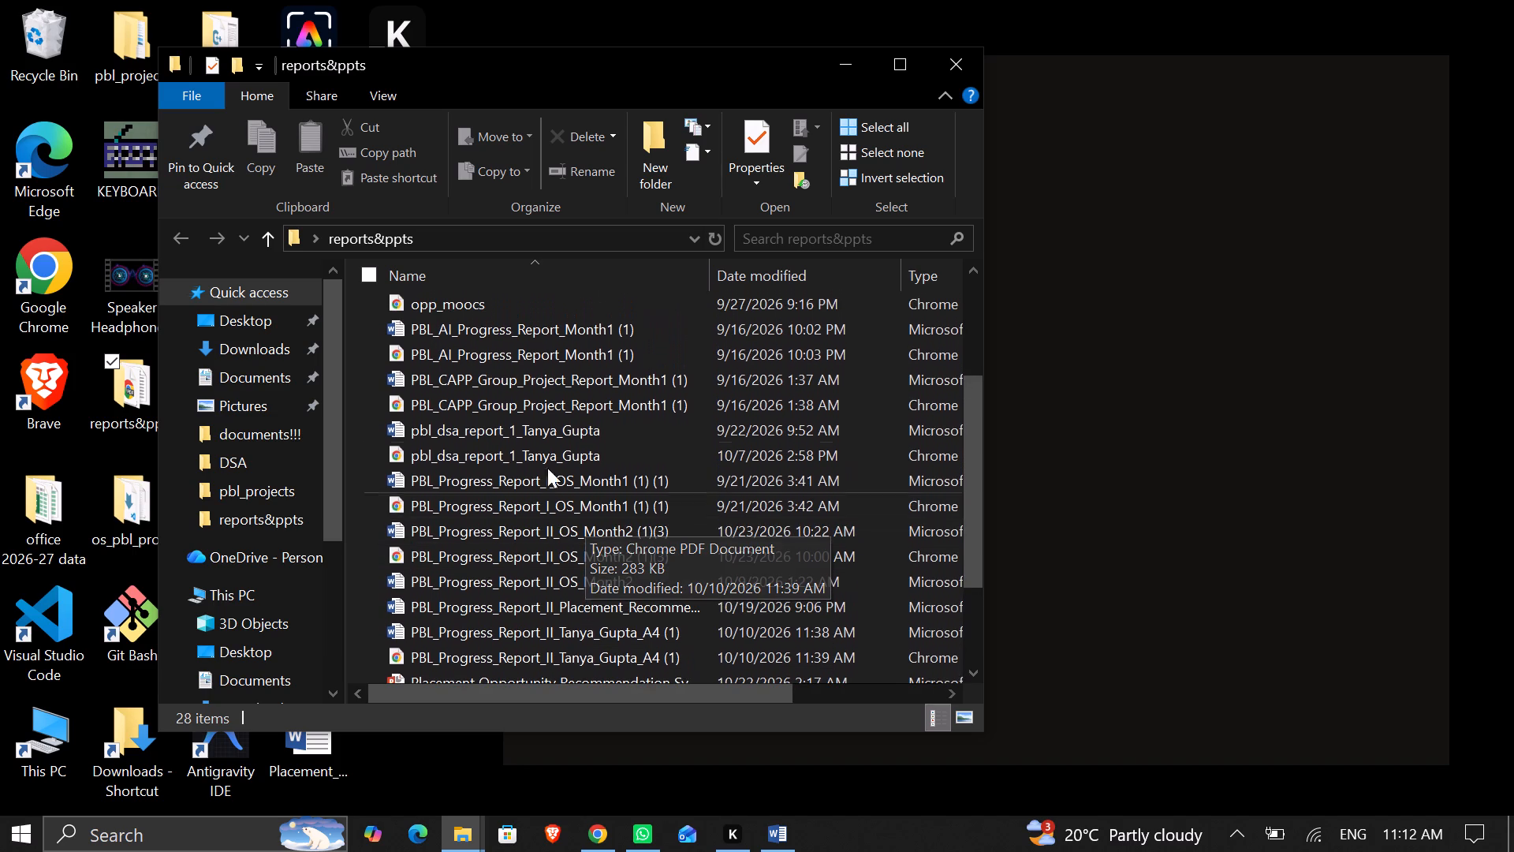
double_click(535, 351)
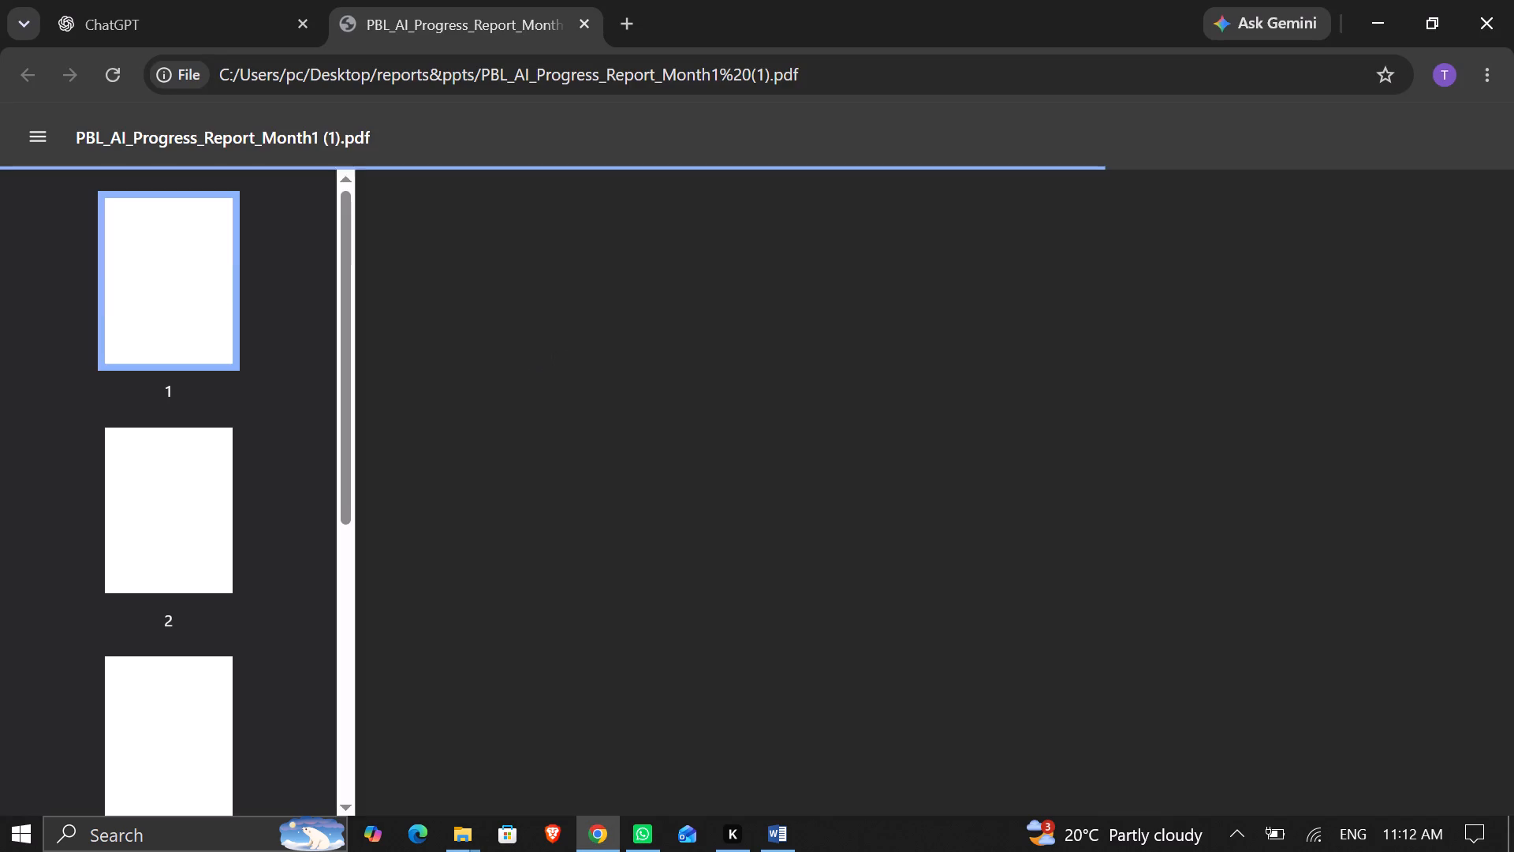
Copy the course name Artificial Intelligence from the PDF, and select the Course Name entry in the Placement Opportunity Recommendation System report in Word.
drag(998, 453, 825, 462)
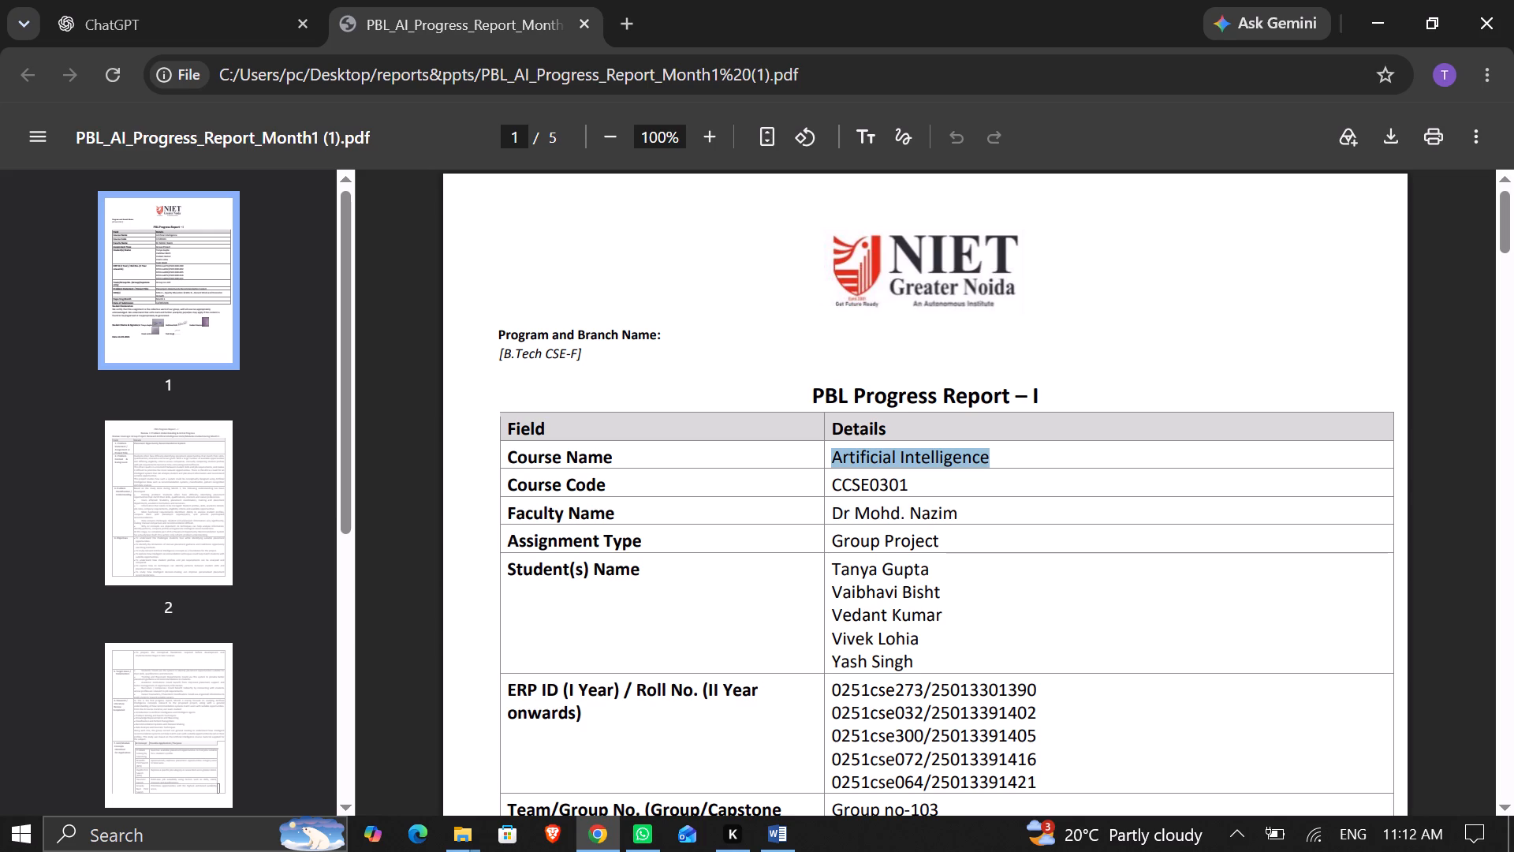
key(ctrl+c)
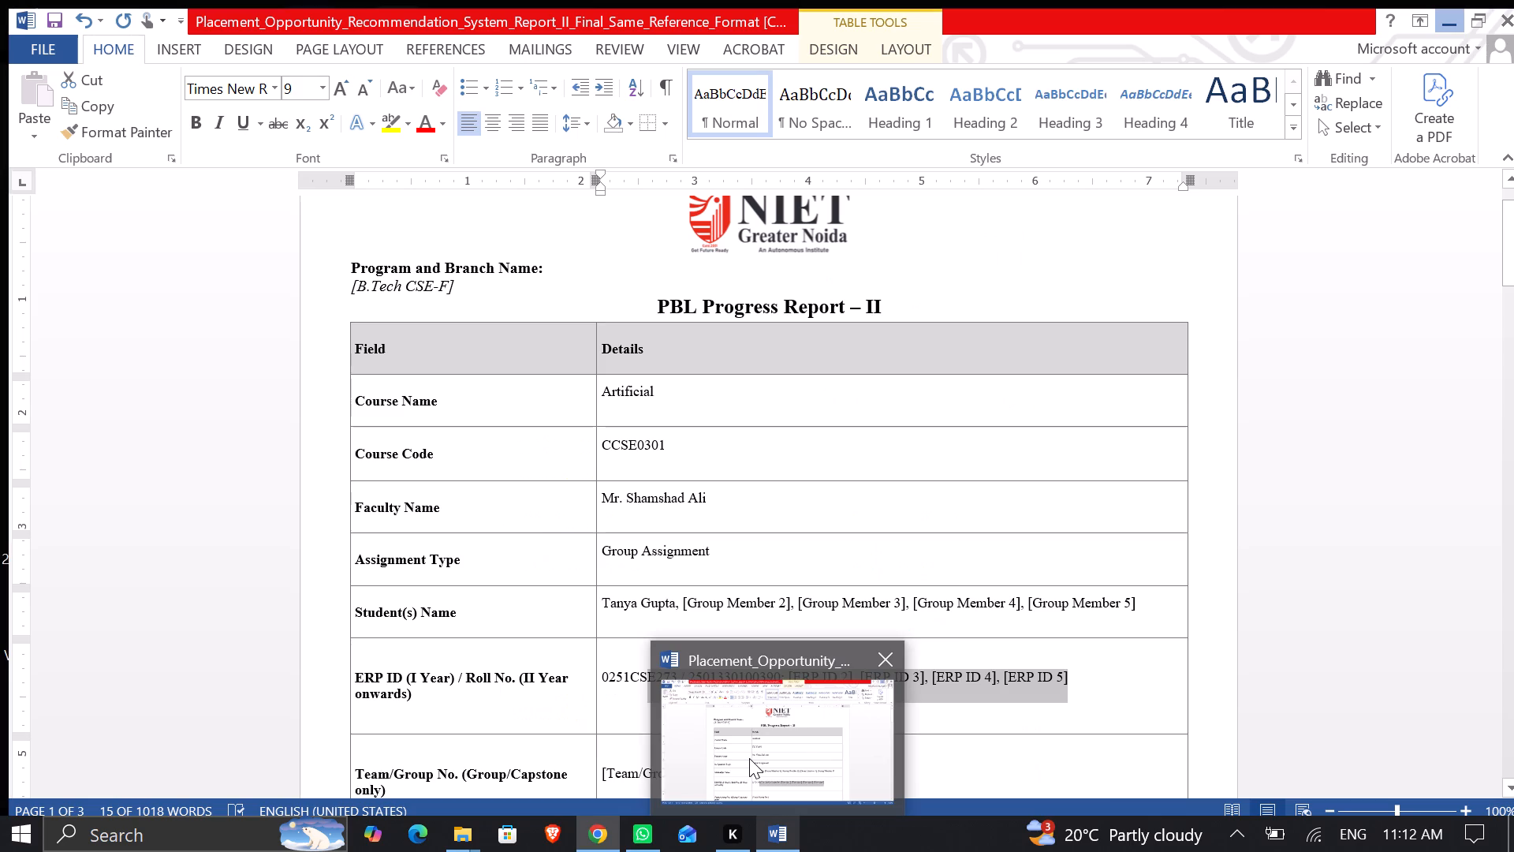
click(749, 758)
drag(668, 393, 623, 388)
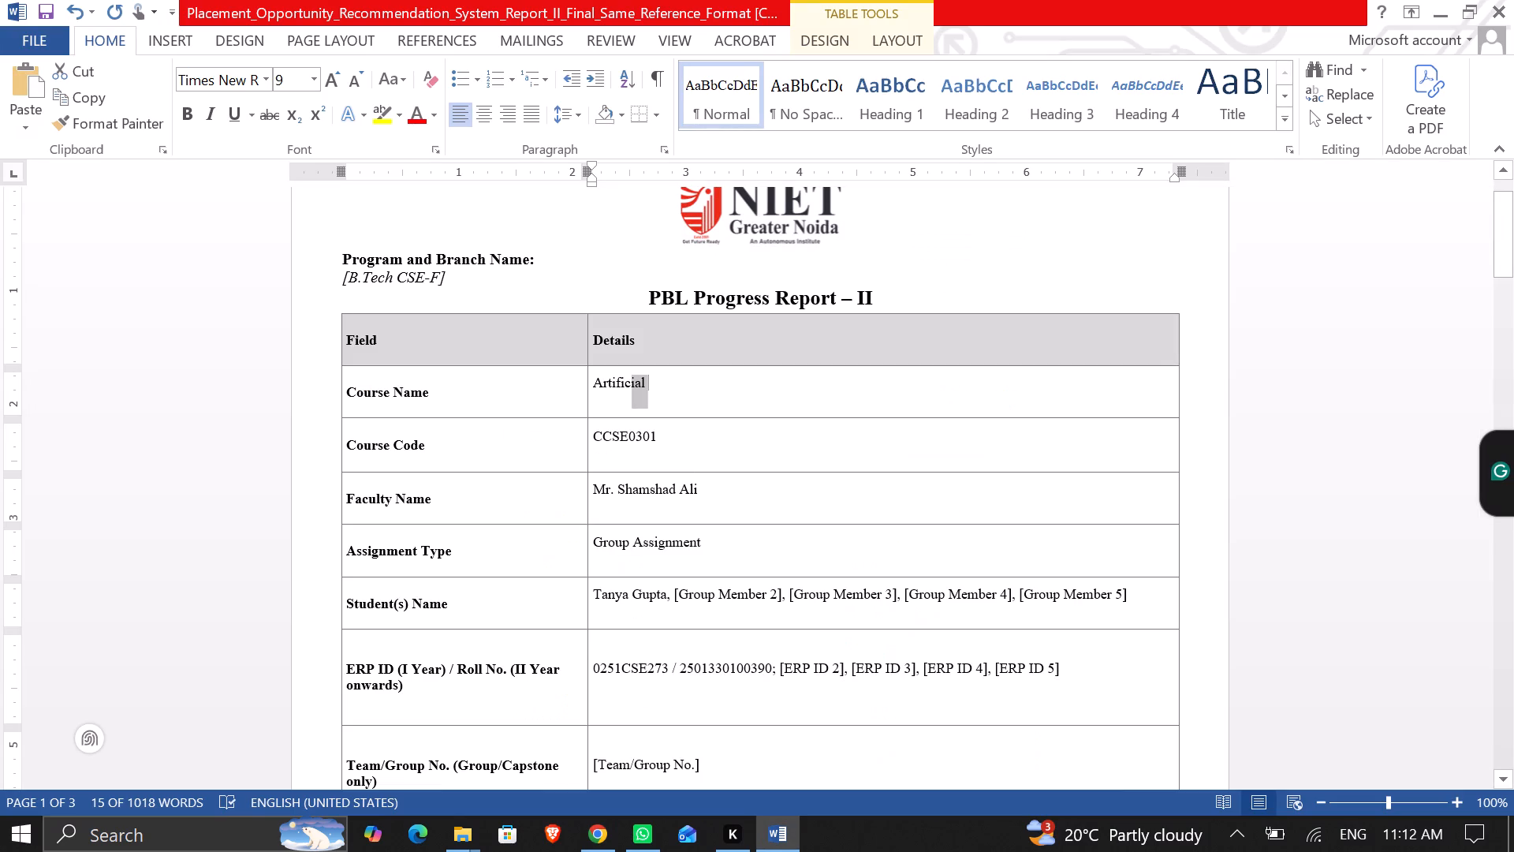
Replace the Course Name entry in the details table with the copied text Artificial Intelligence.
drag(623, 388, 589, 388)
key(ctrl+v)
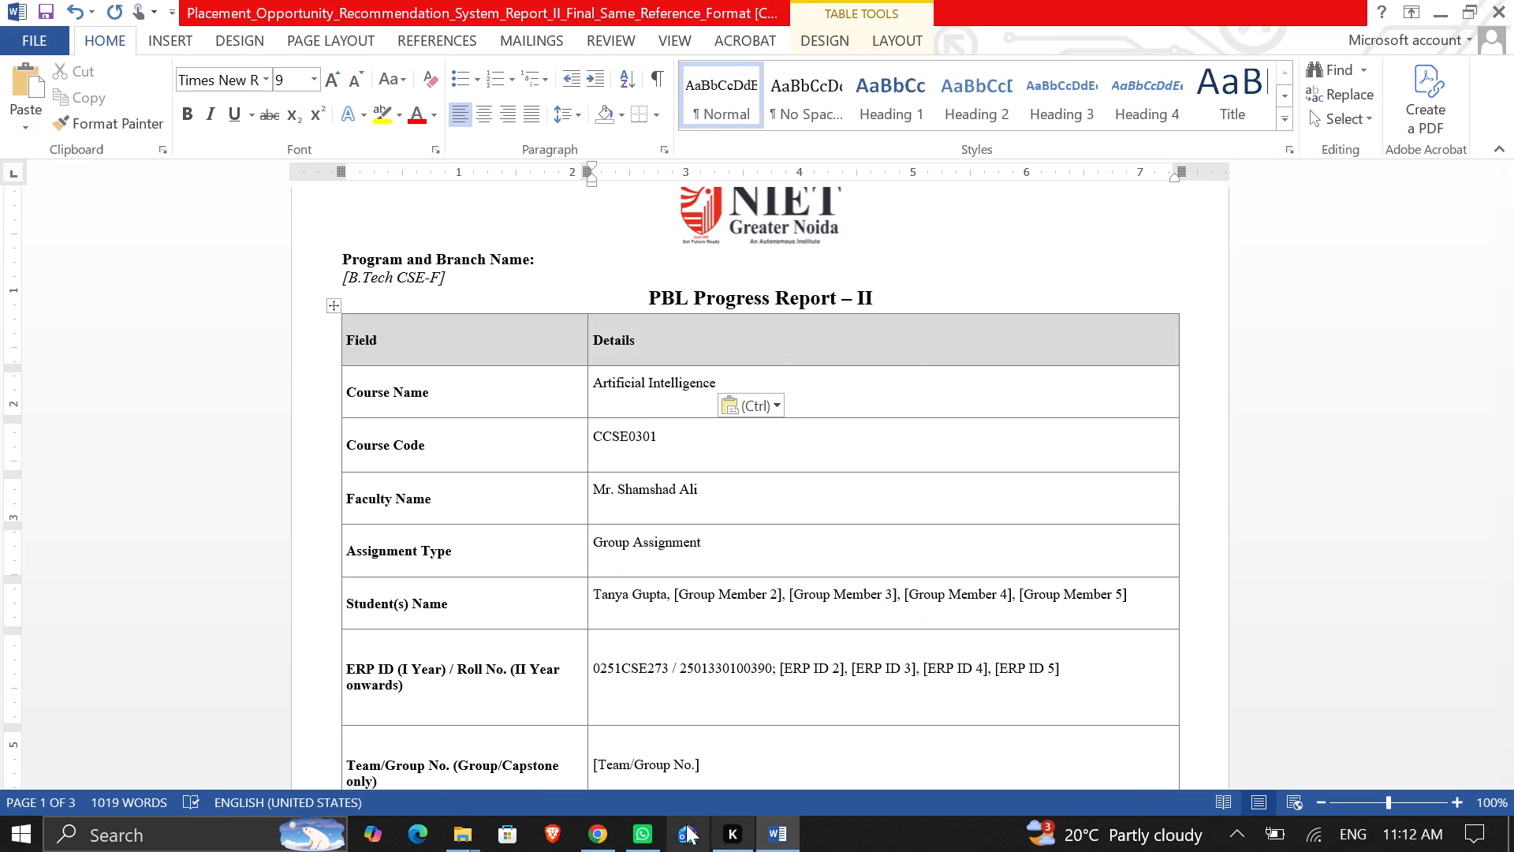
Copy the course code CCSE0301 from the PBL Progress Report – I PDF in Chrome over the Word report's Course Code entry.
click(626, 723)
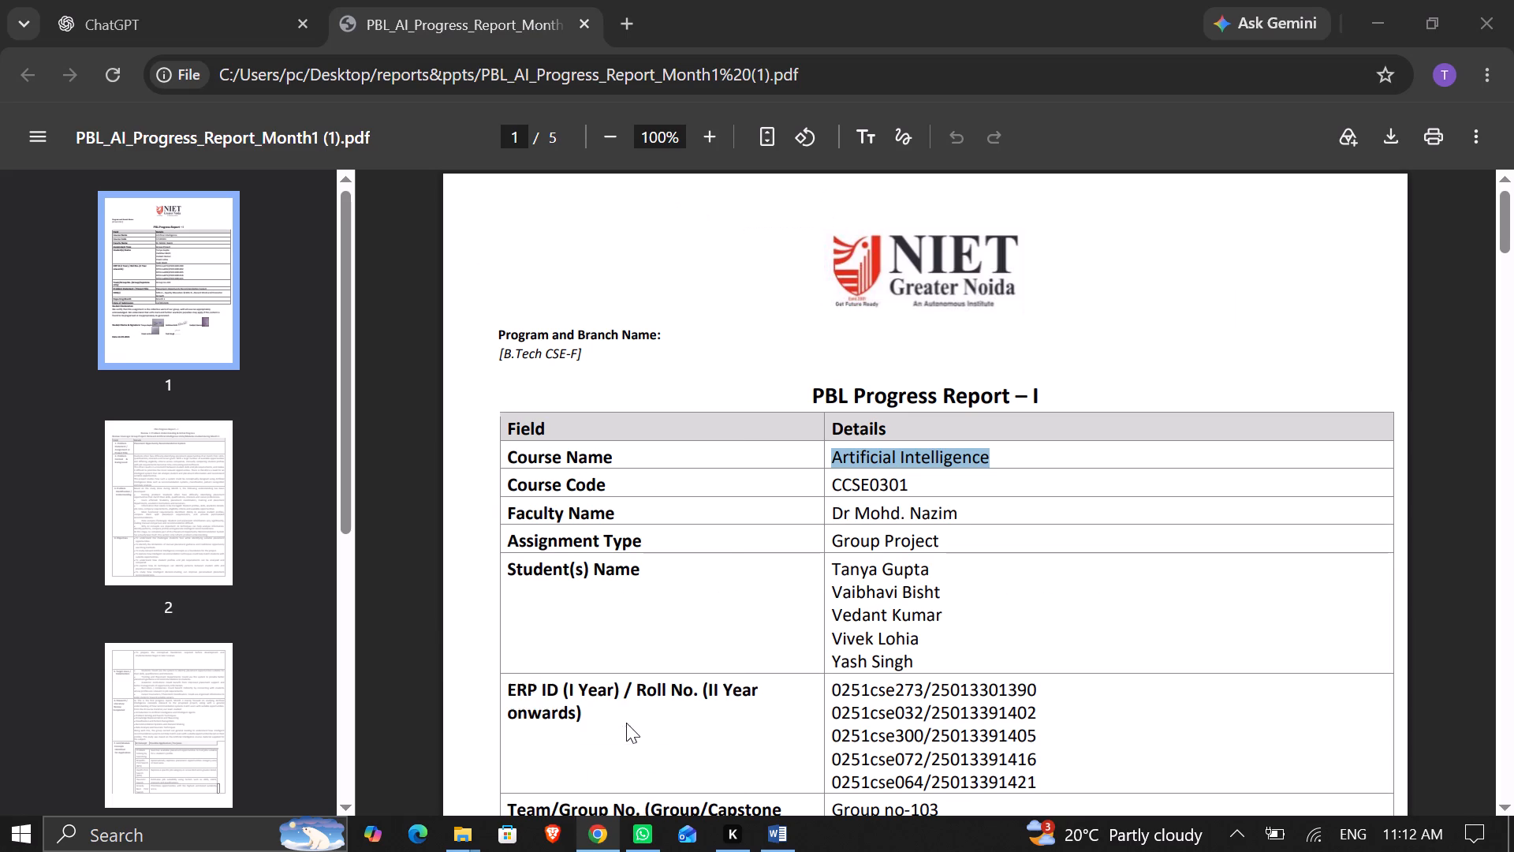
drag(936, 486, 831, 484)
drag(831, 484, 913, 480)
key(ctrl+c)
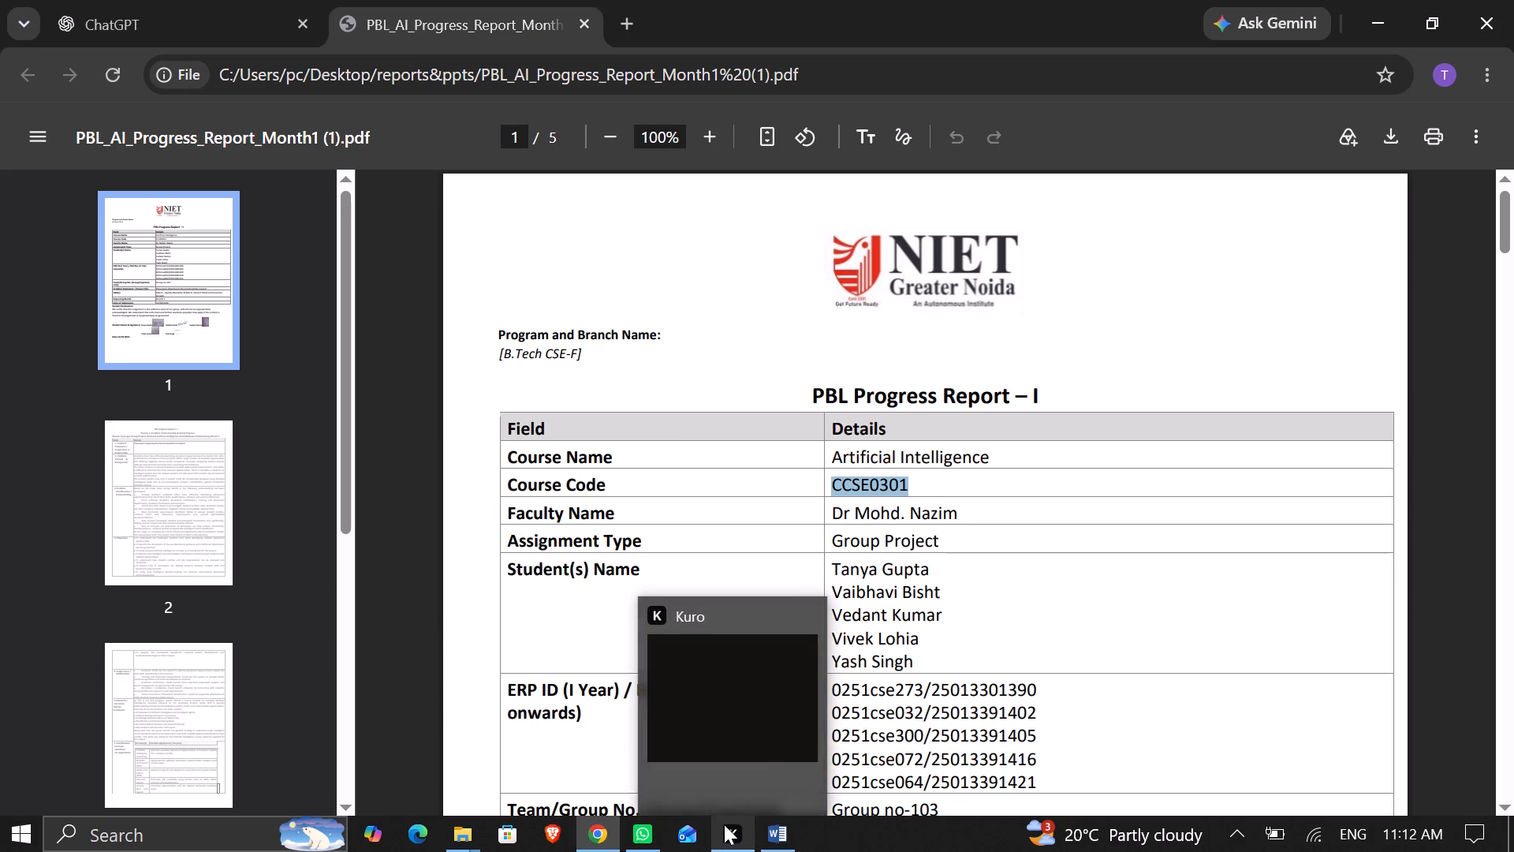
click(772, 741)
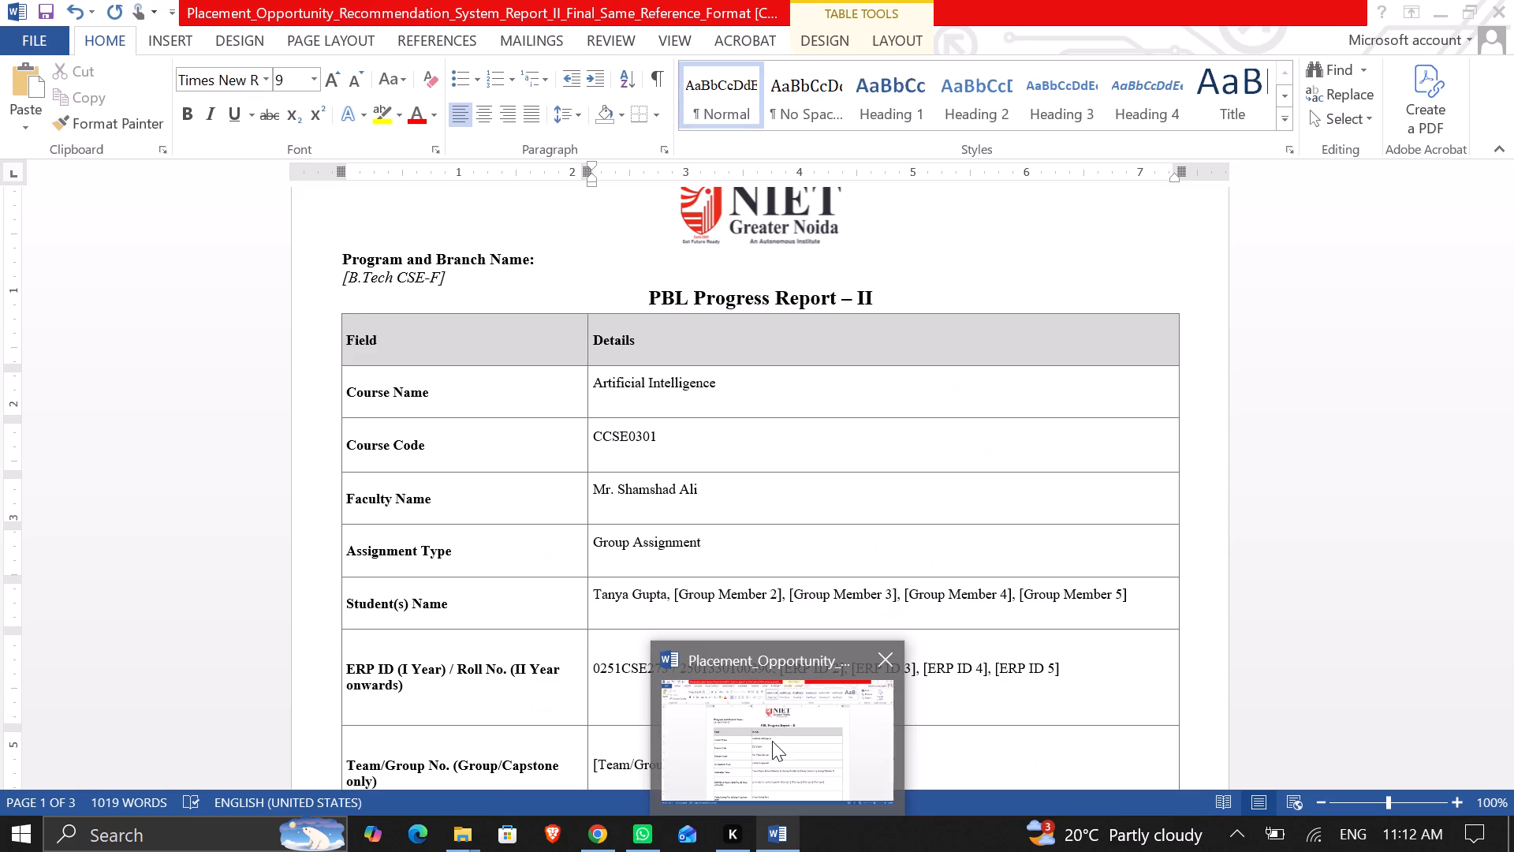
drag(674, 443, 597, 441)
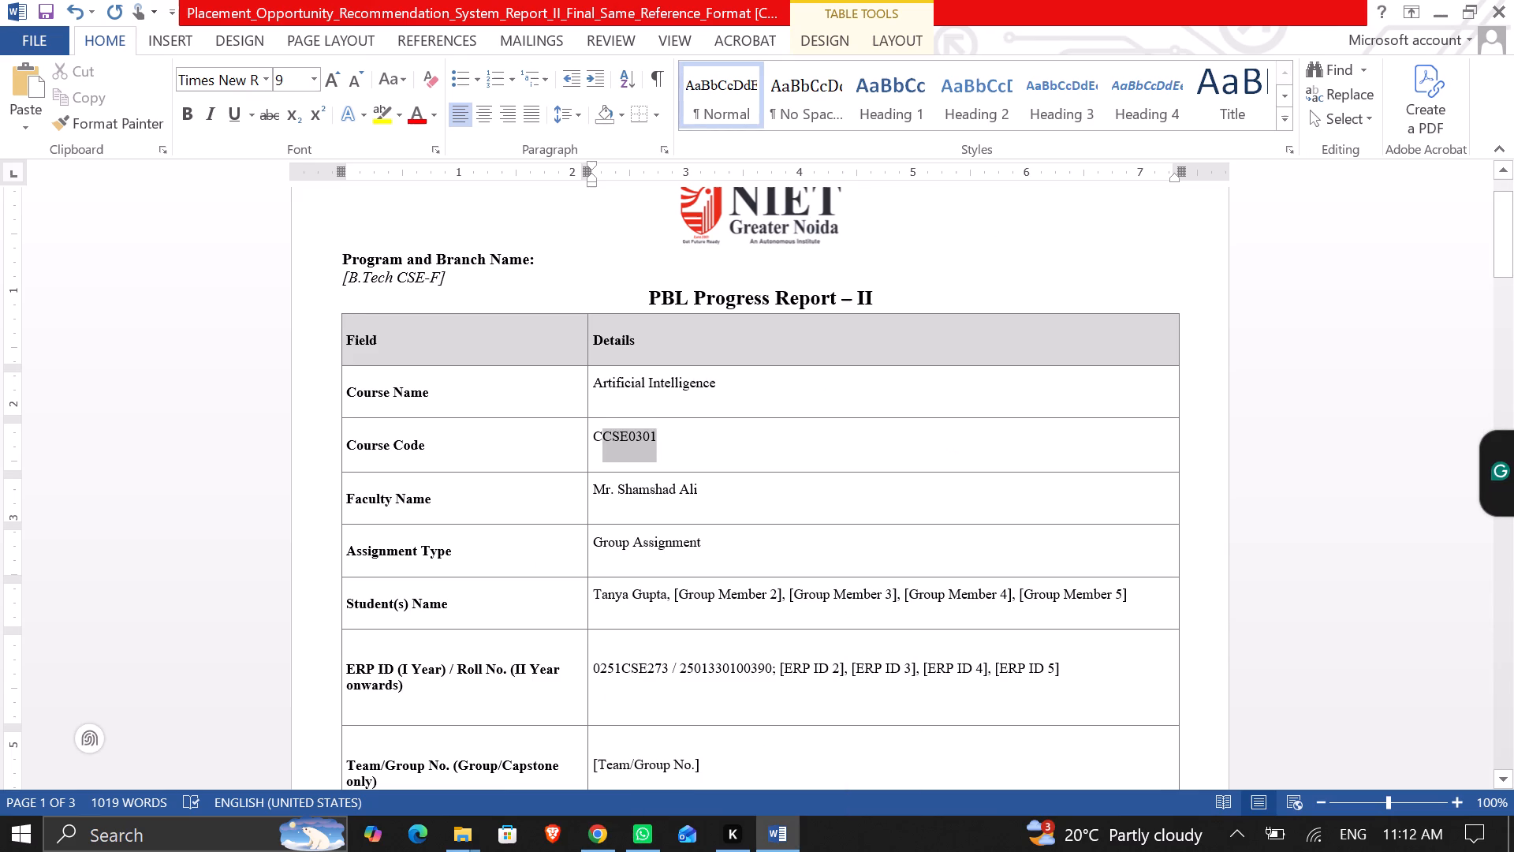
drag(597, 441, 589, 441)
key(ctrl+v)
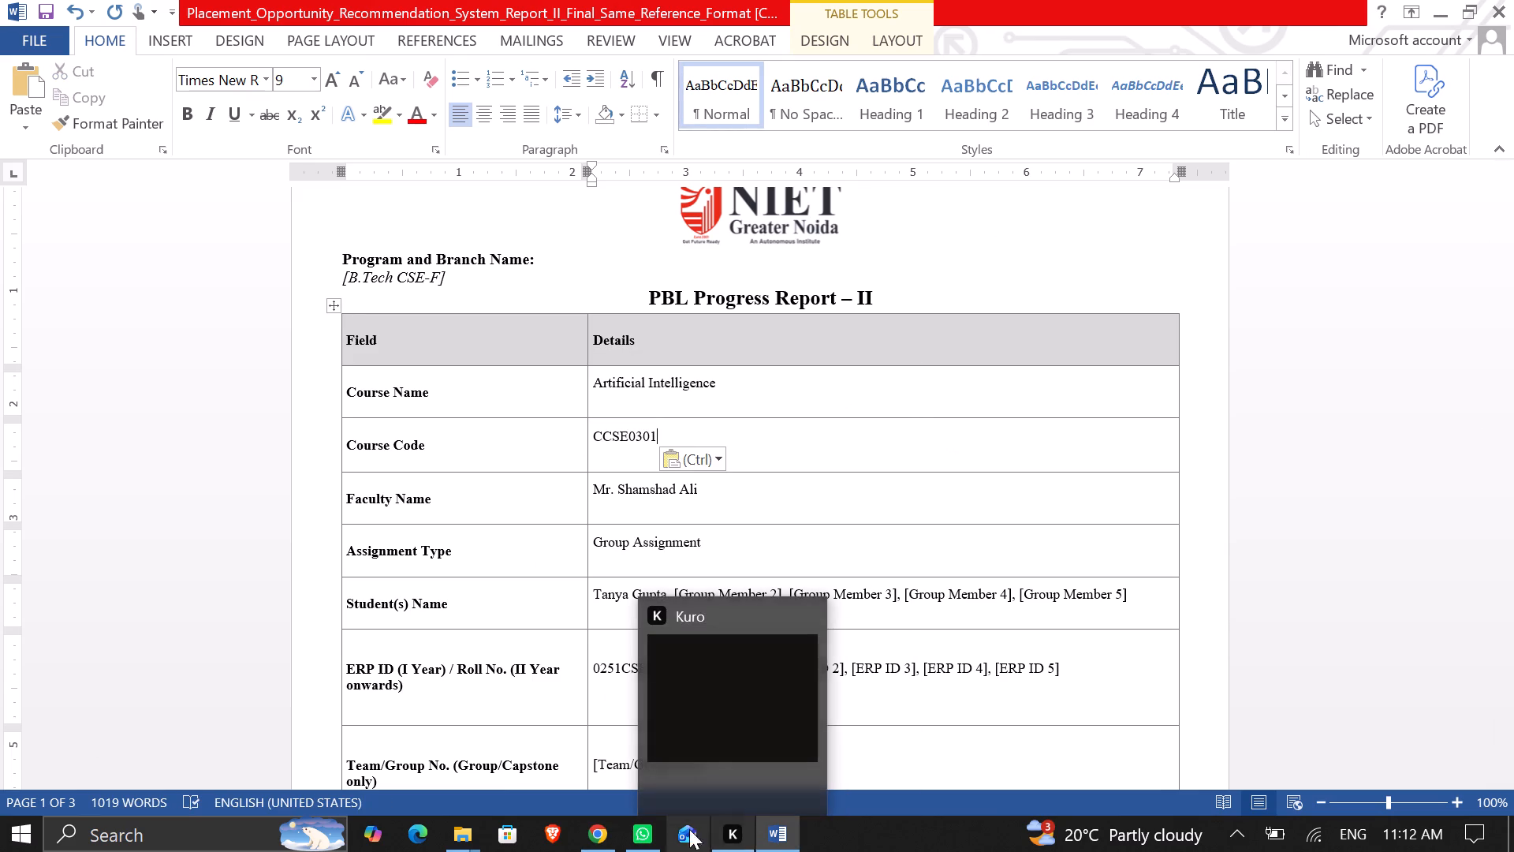
Copy the faculty member's name from the PBL Progress Report – I PDF in Chrome over the Word report's Faculty Name entry.
click(587, 828)
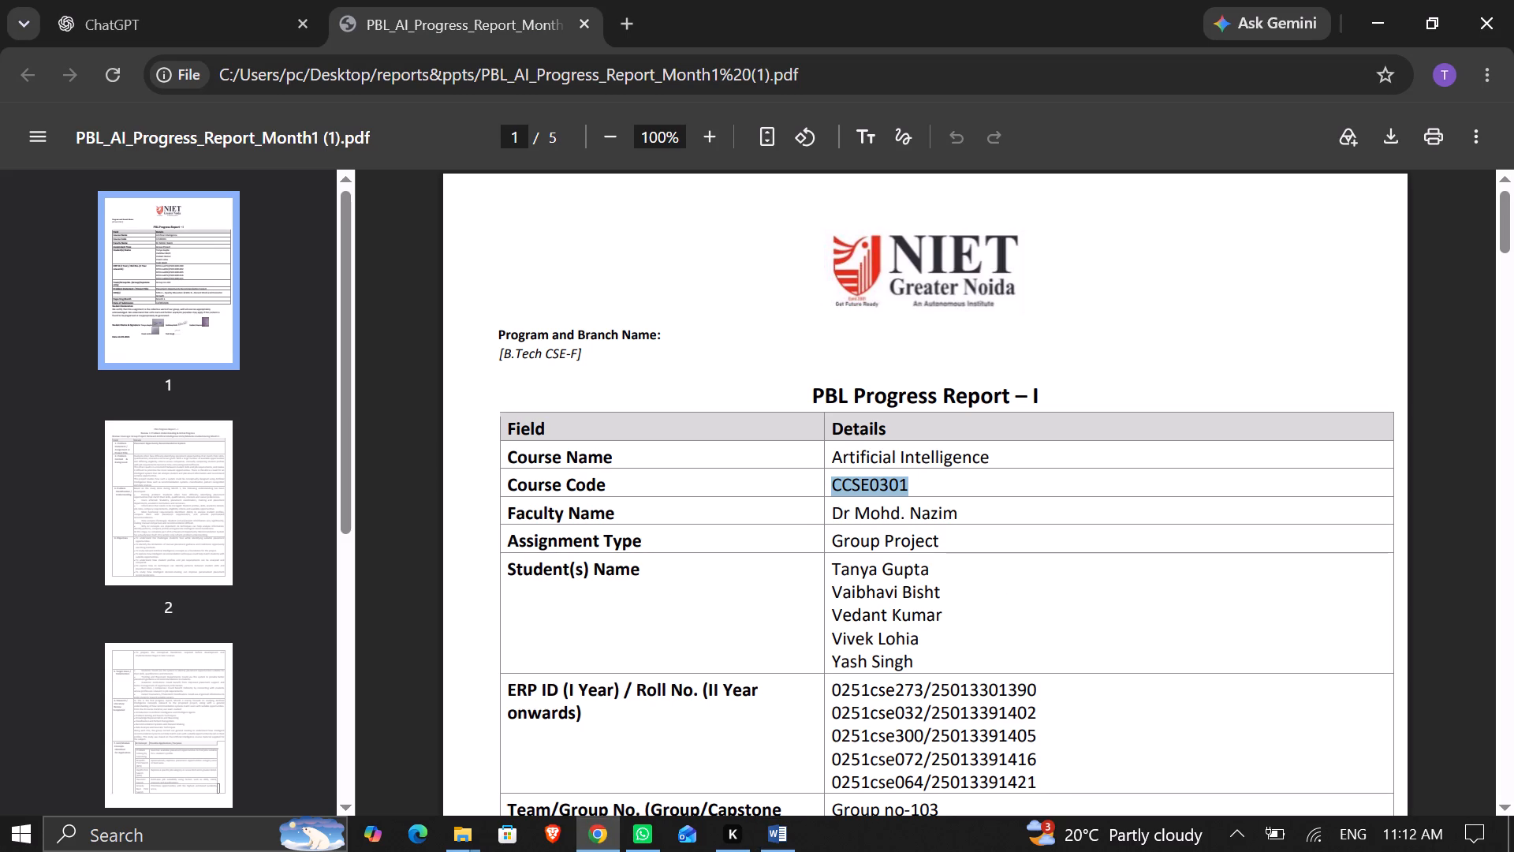
drag(966, 517, 822, 513)
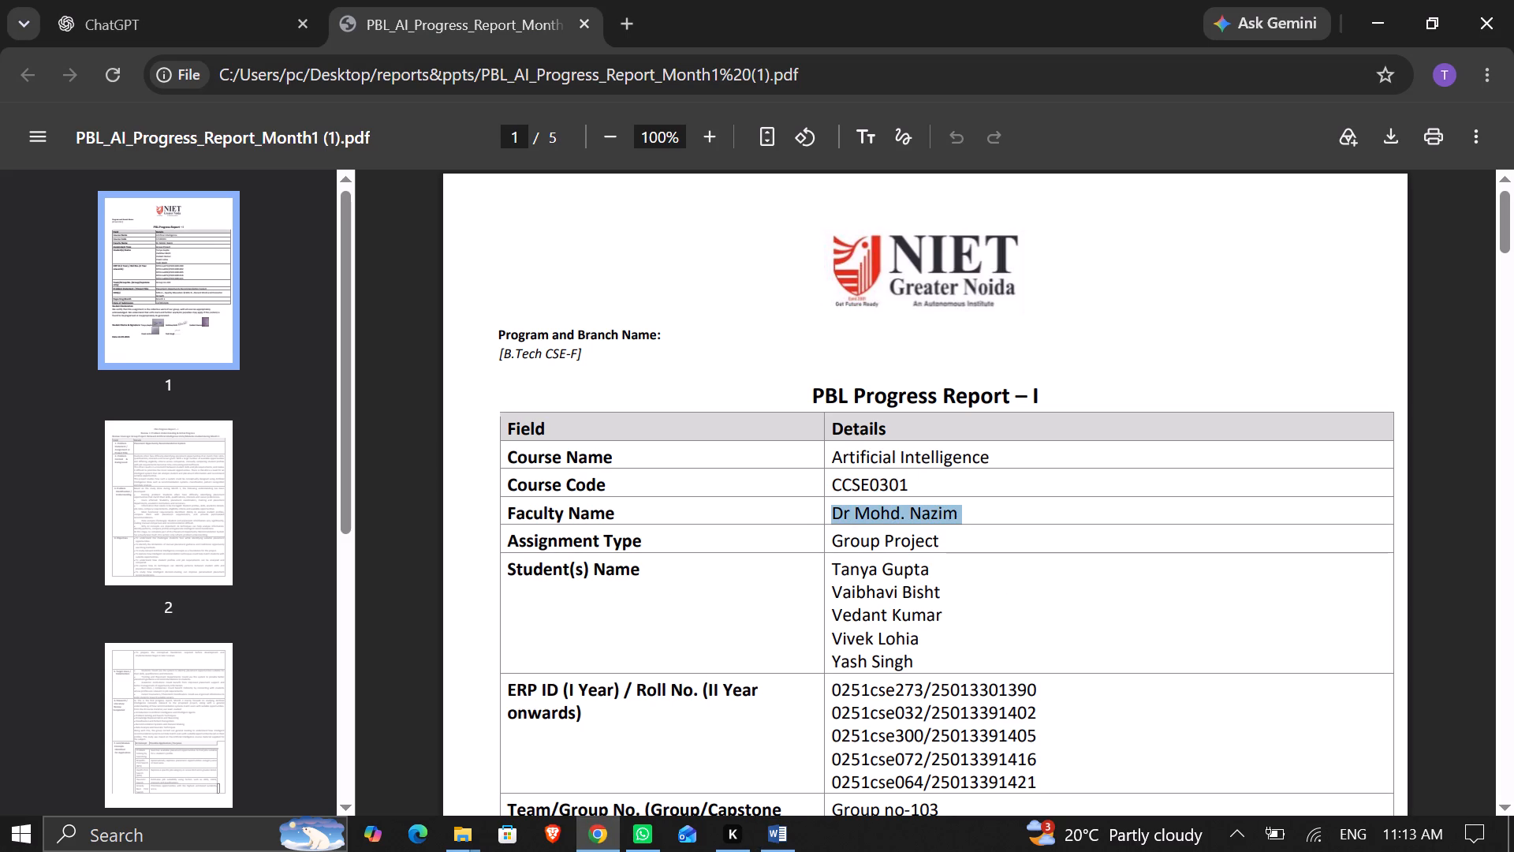
key(ctrl+c)
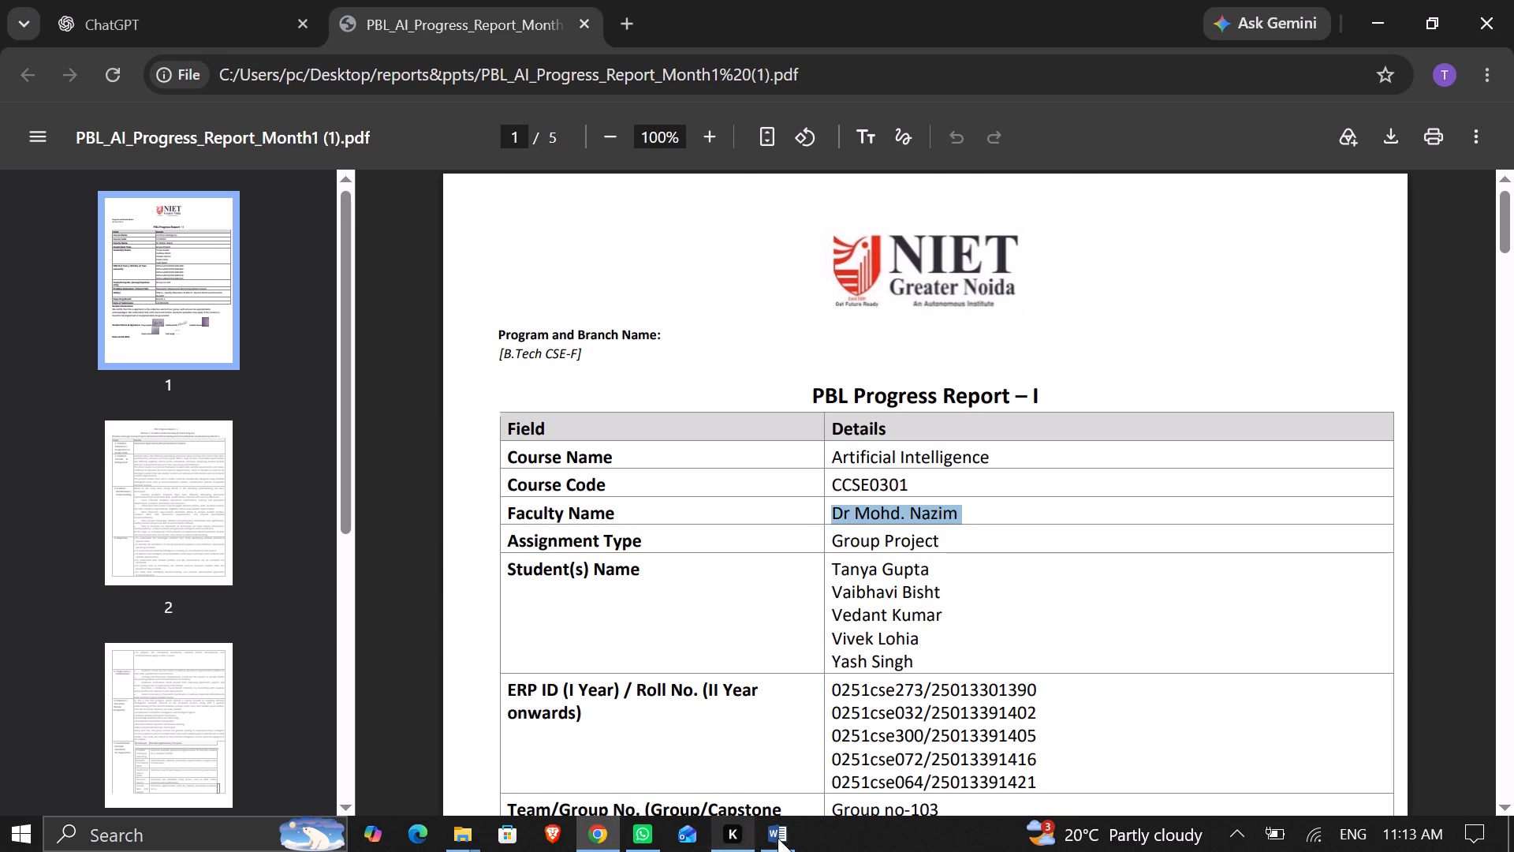
click(782, 841)
drag(715, 496, 626, 519)
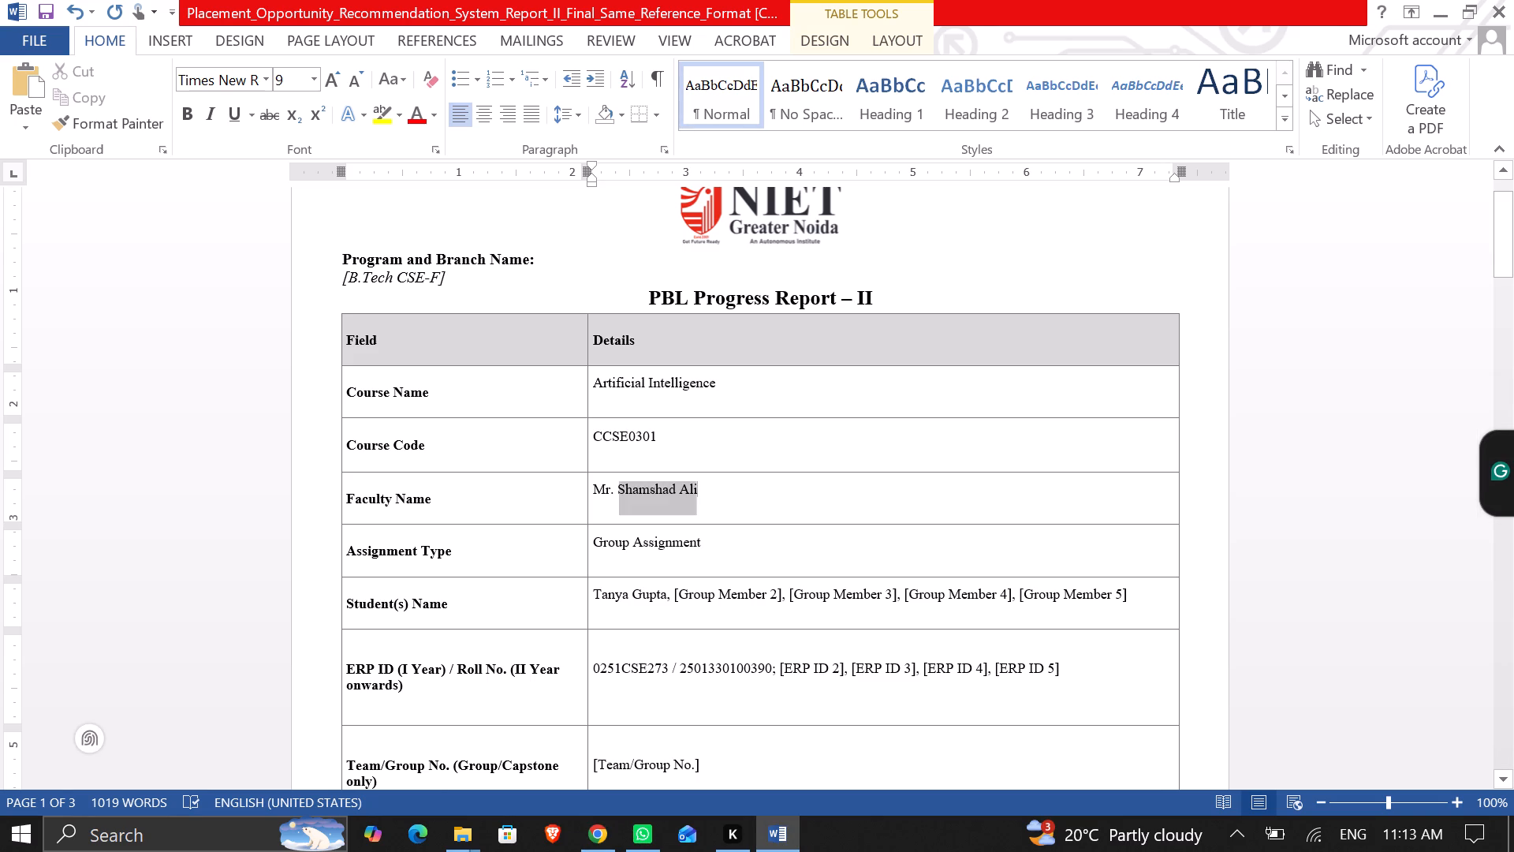
drag(626, 519, 598, 502)
key(ctrl+v)
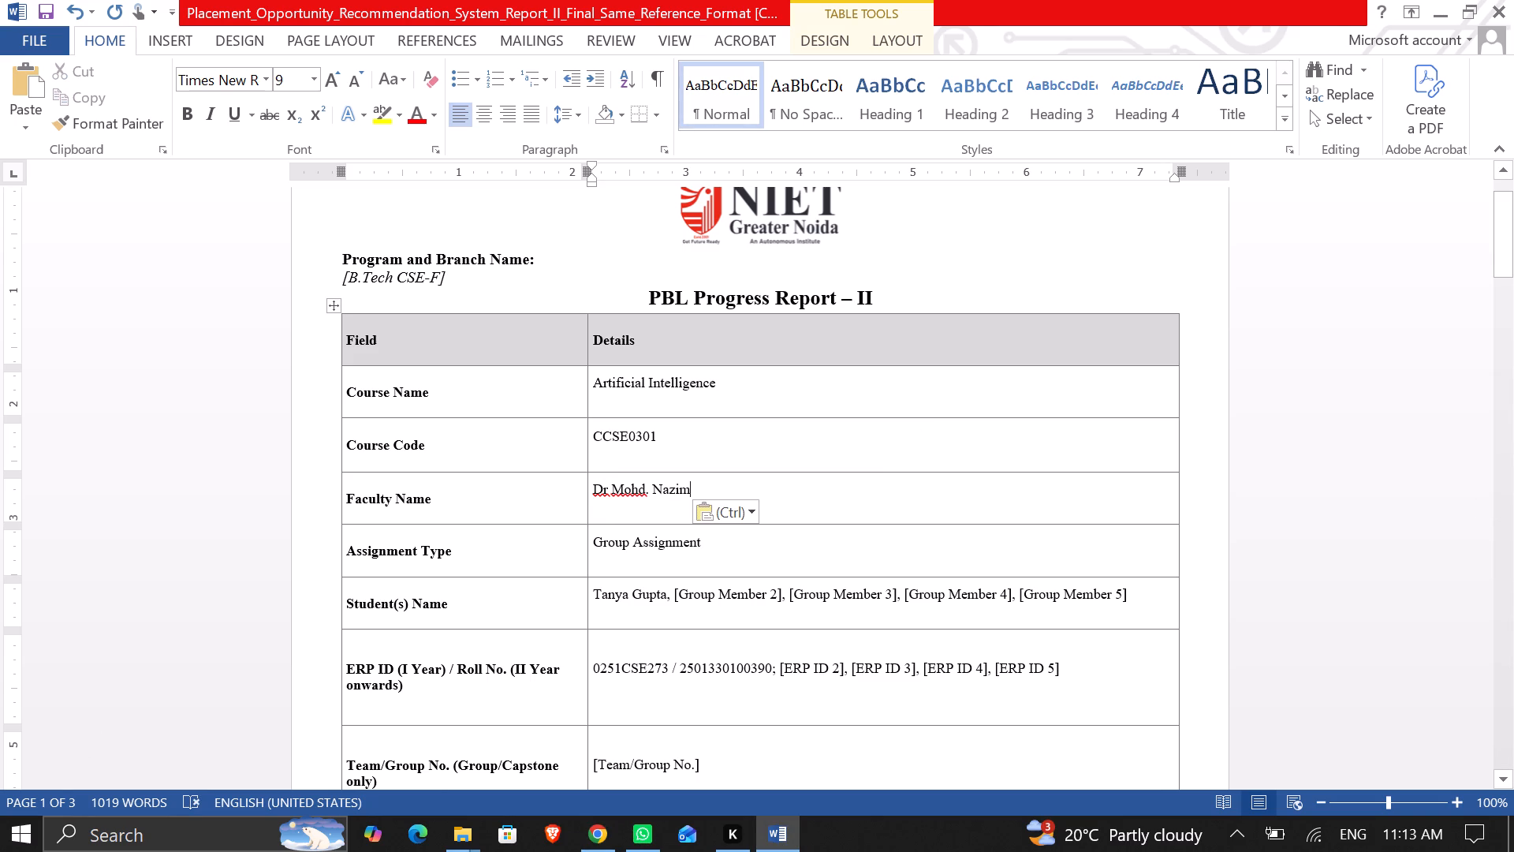
Copy the five student names from the PDF in Chrome over the Word report's Student(s) Name entry, removing the leftover leading T.
click(604, 834)
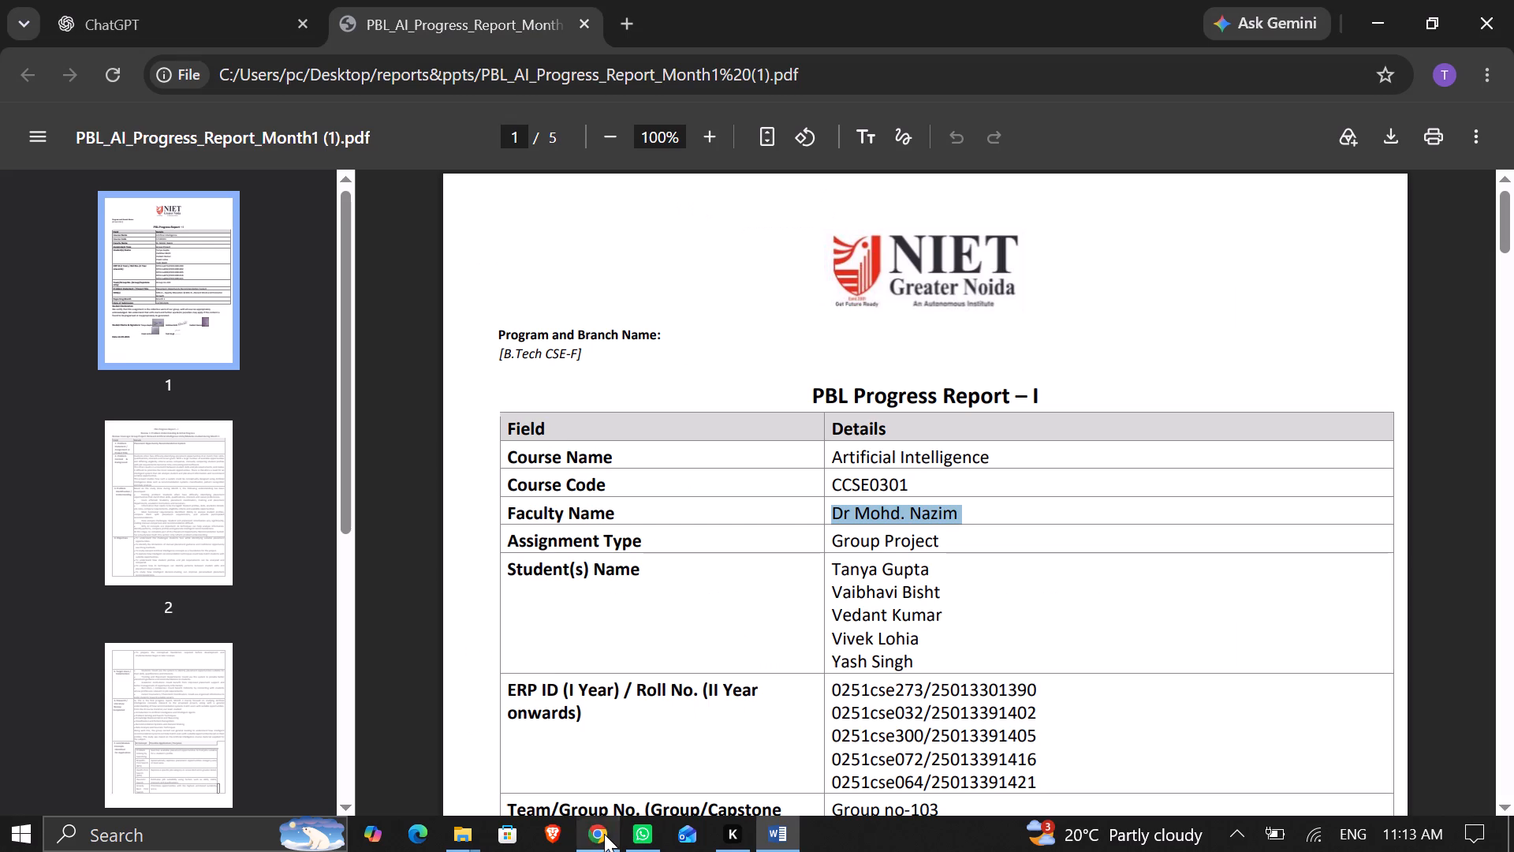
drag(928, 653, 826, 560)
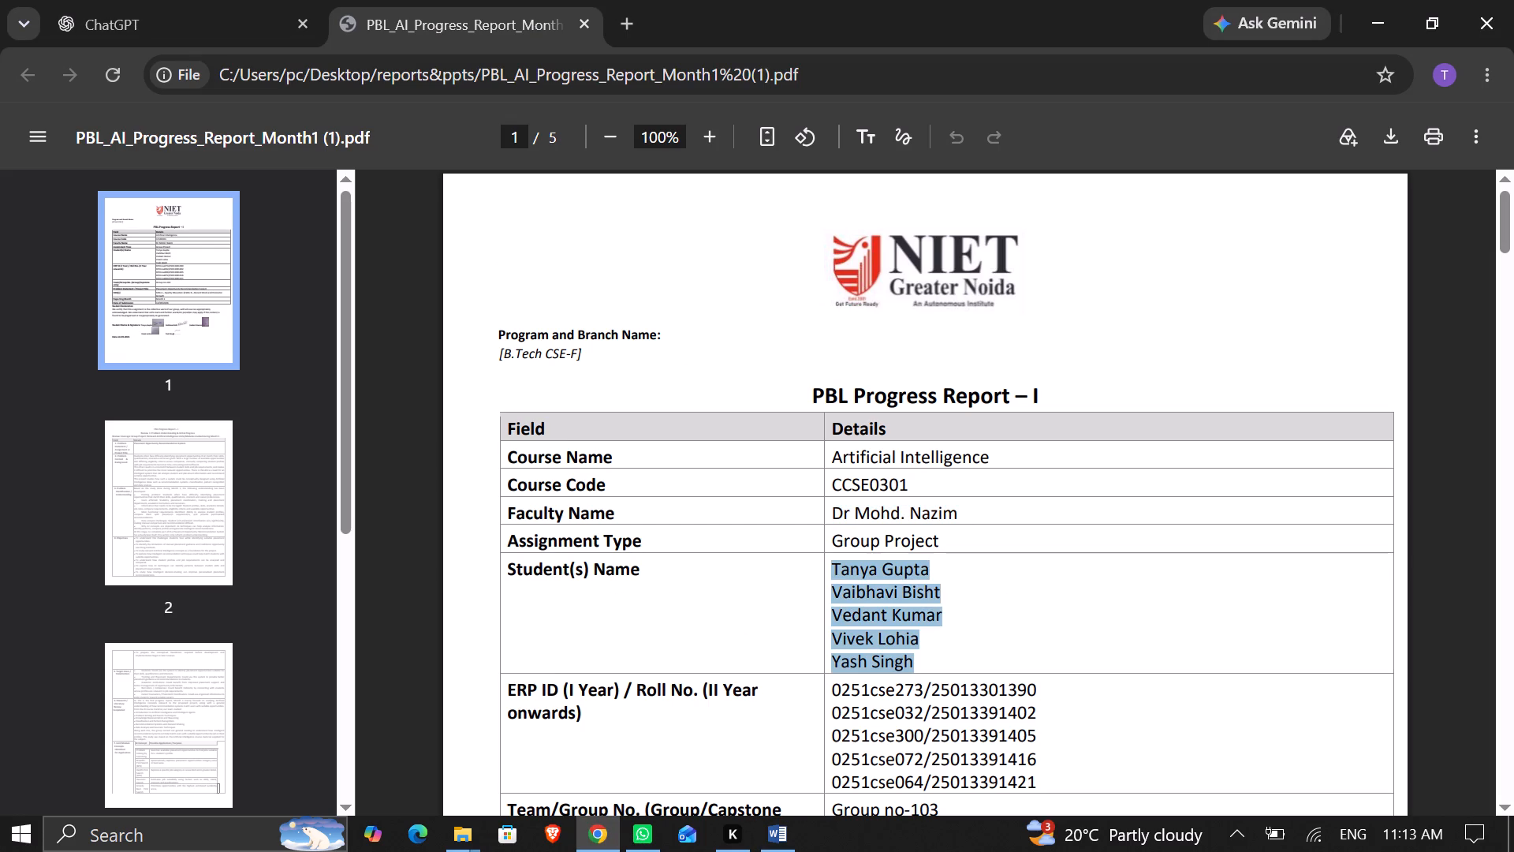
drag(826, 560, 826, 559)
key(ctrl+c)
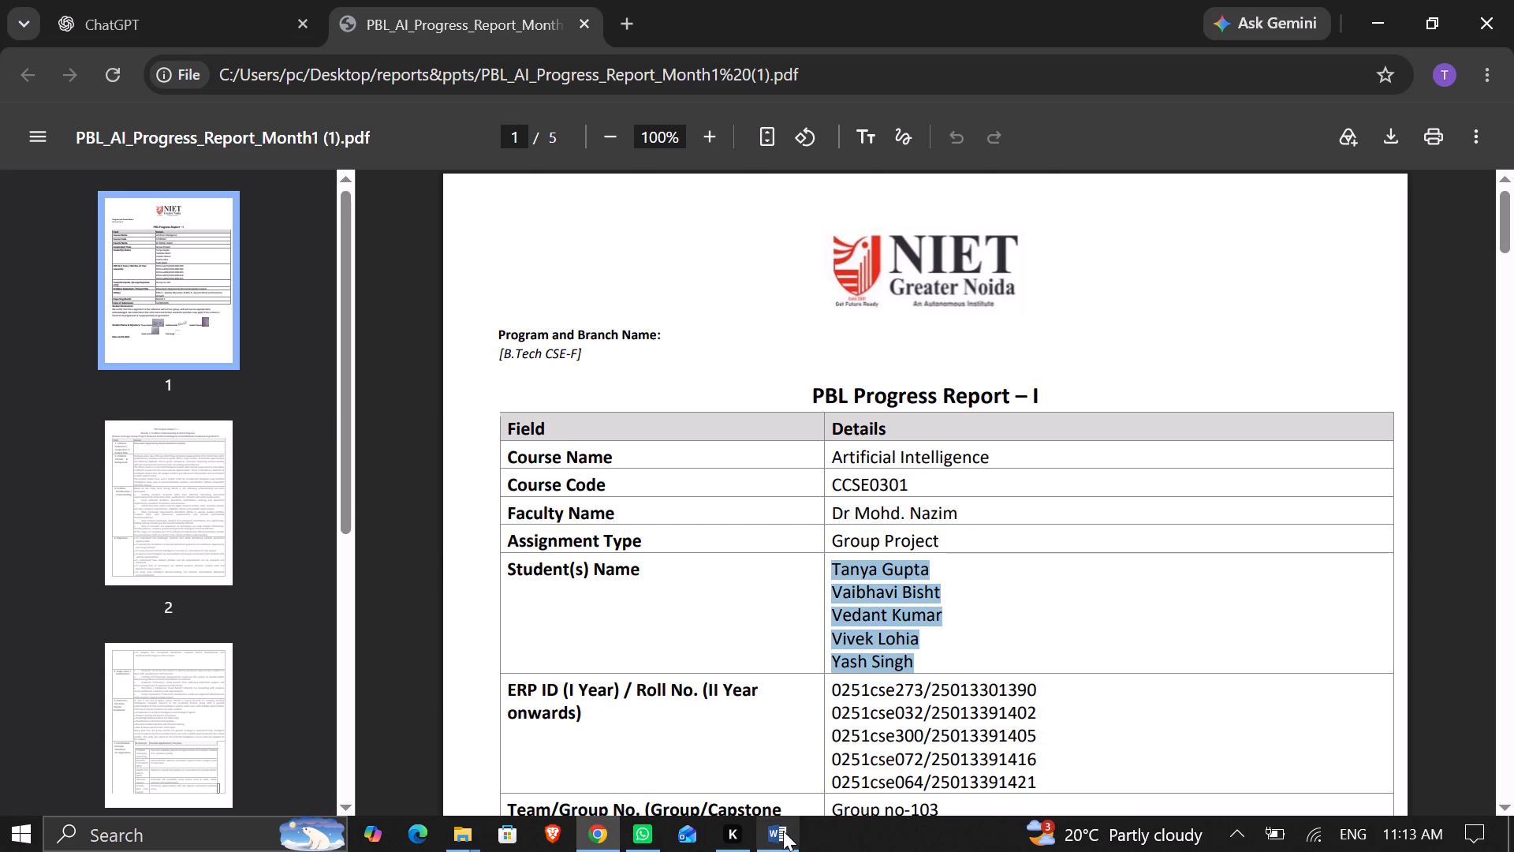
click(783, 831)
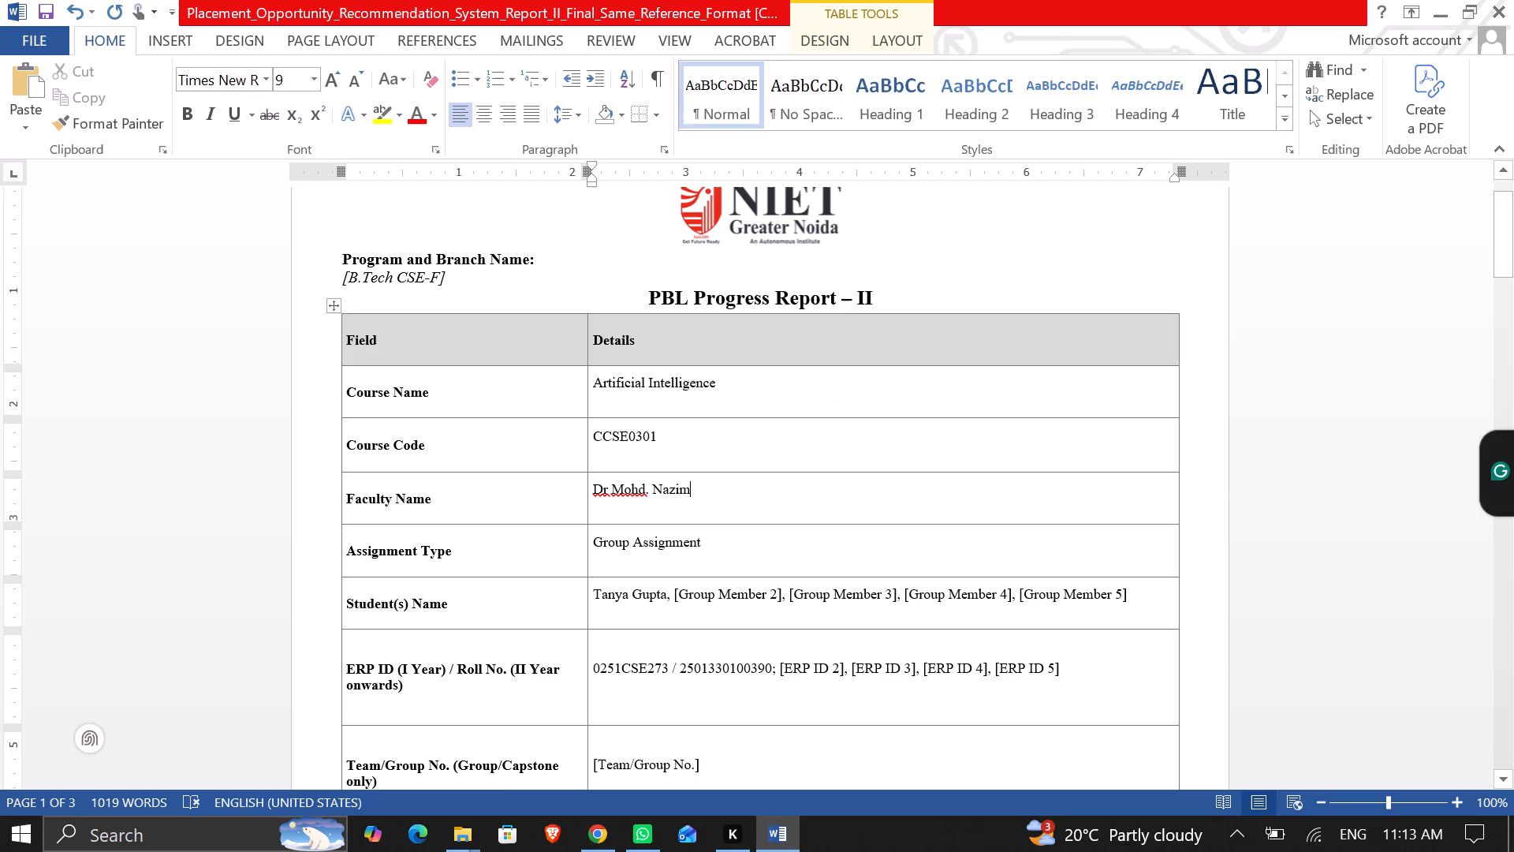
drag(1152, 594, 585, 609)
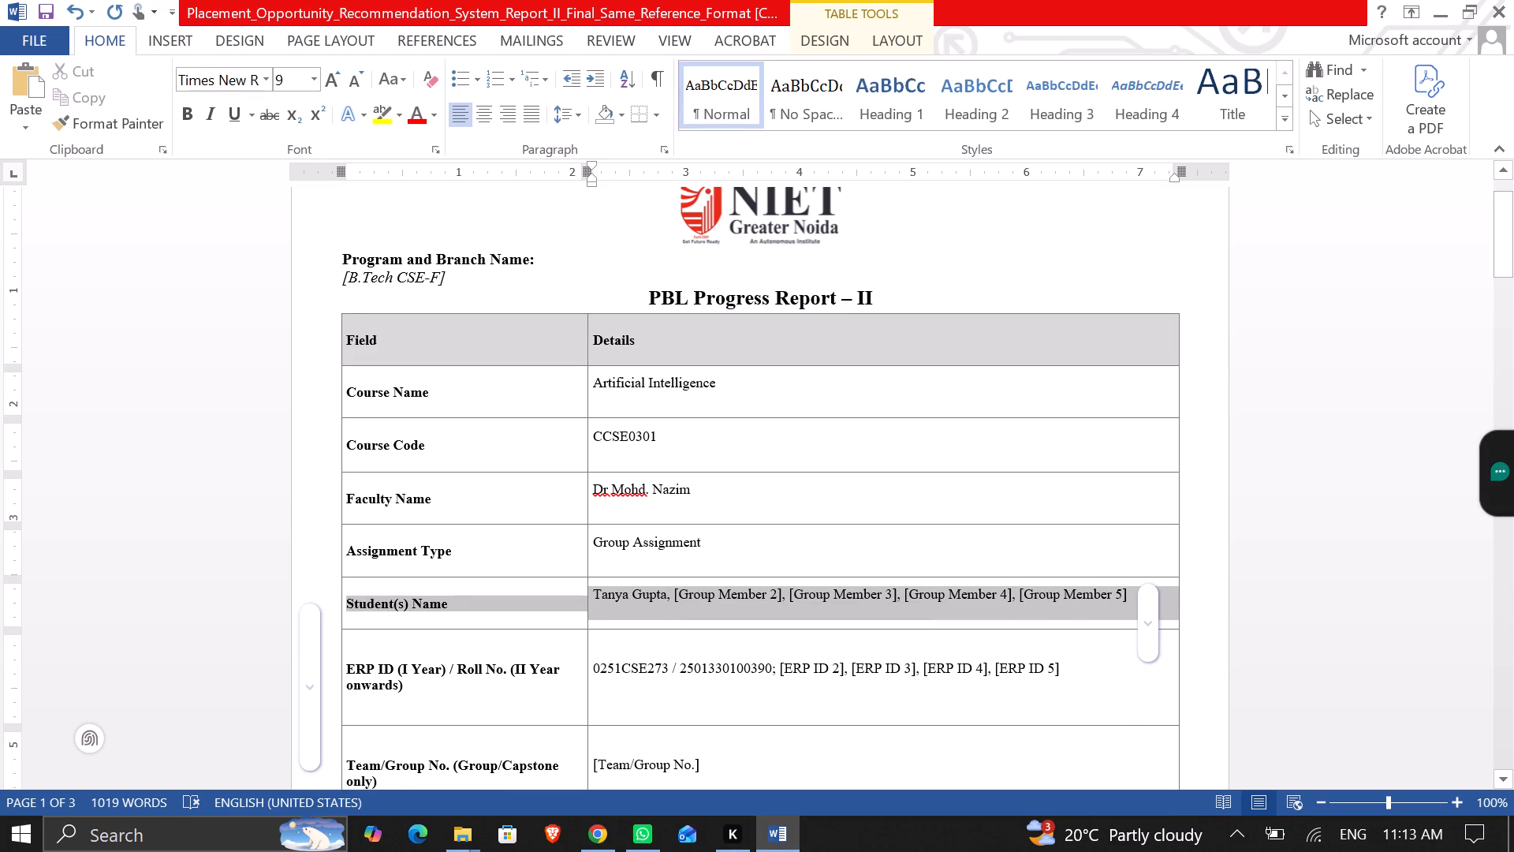
drag(585, 609, 602, 603)
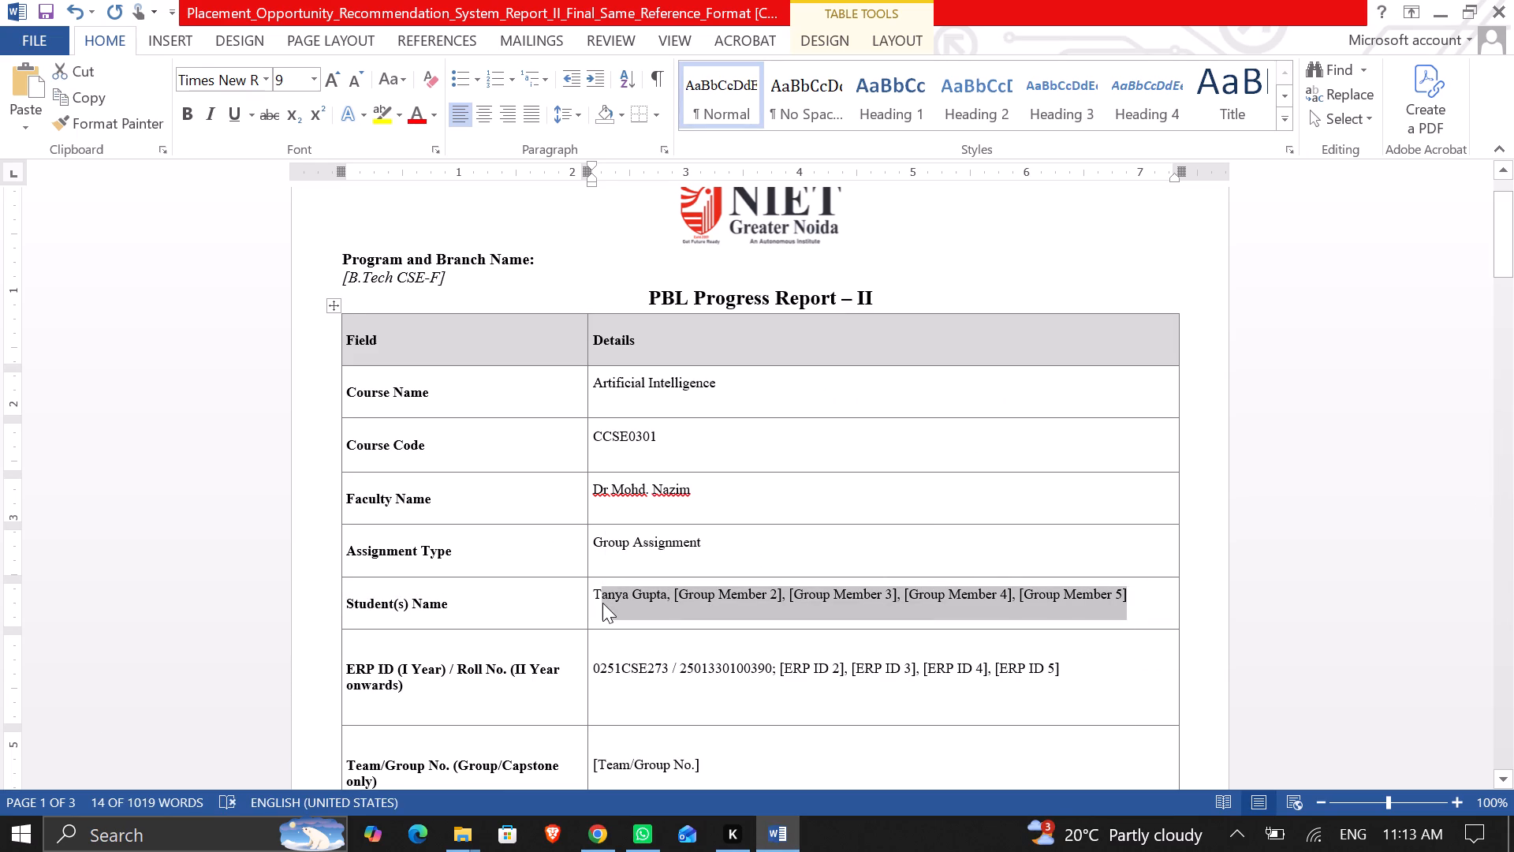
key(ctrl+v)
click(603, 600)
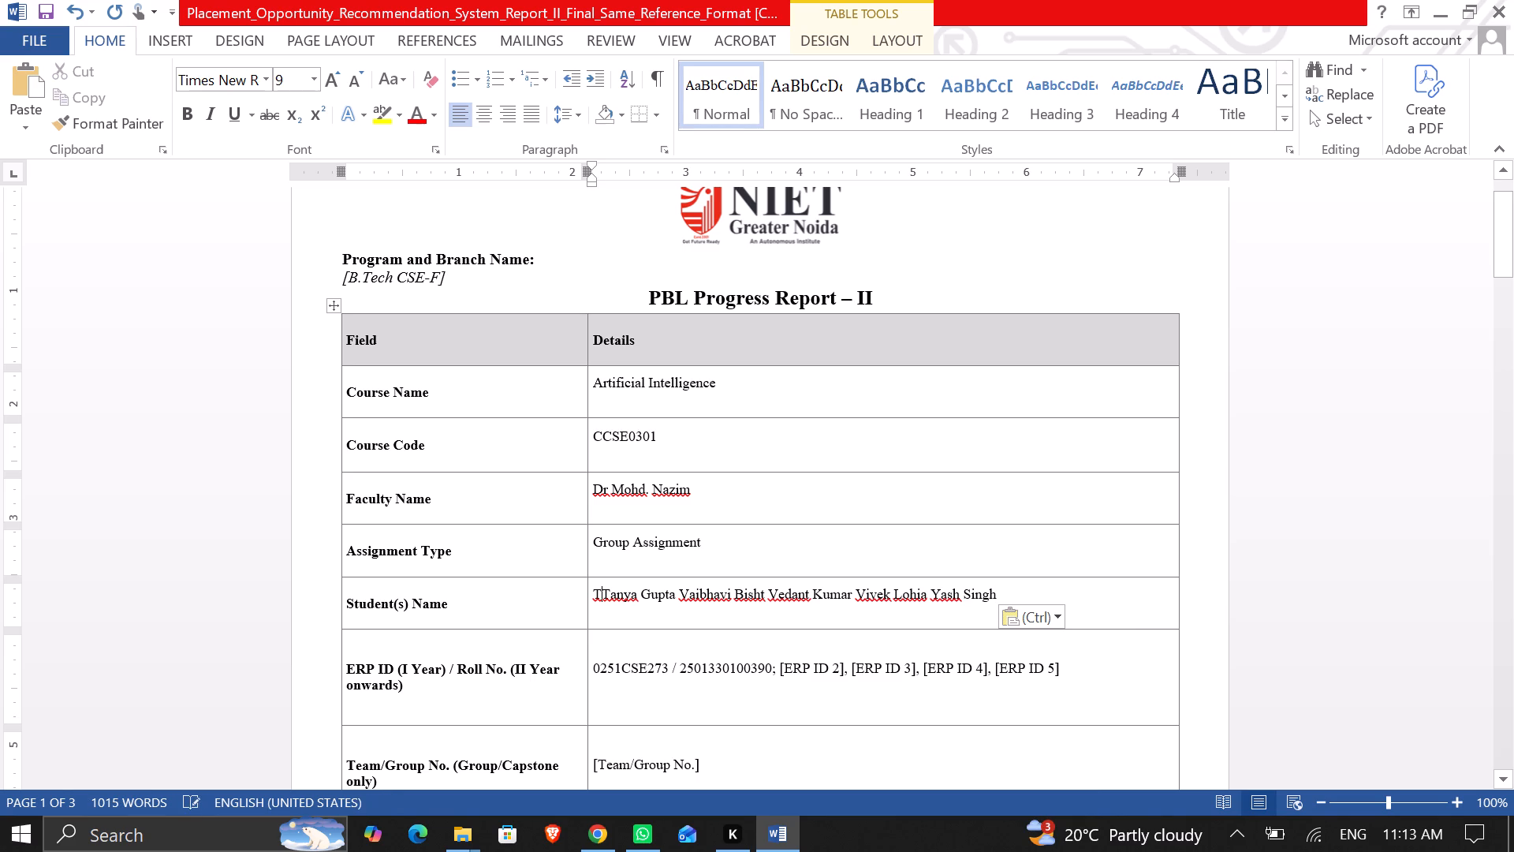
key(BackSpace)
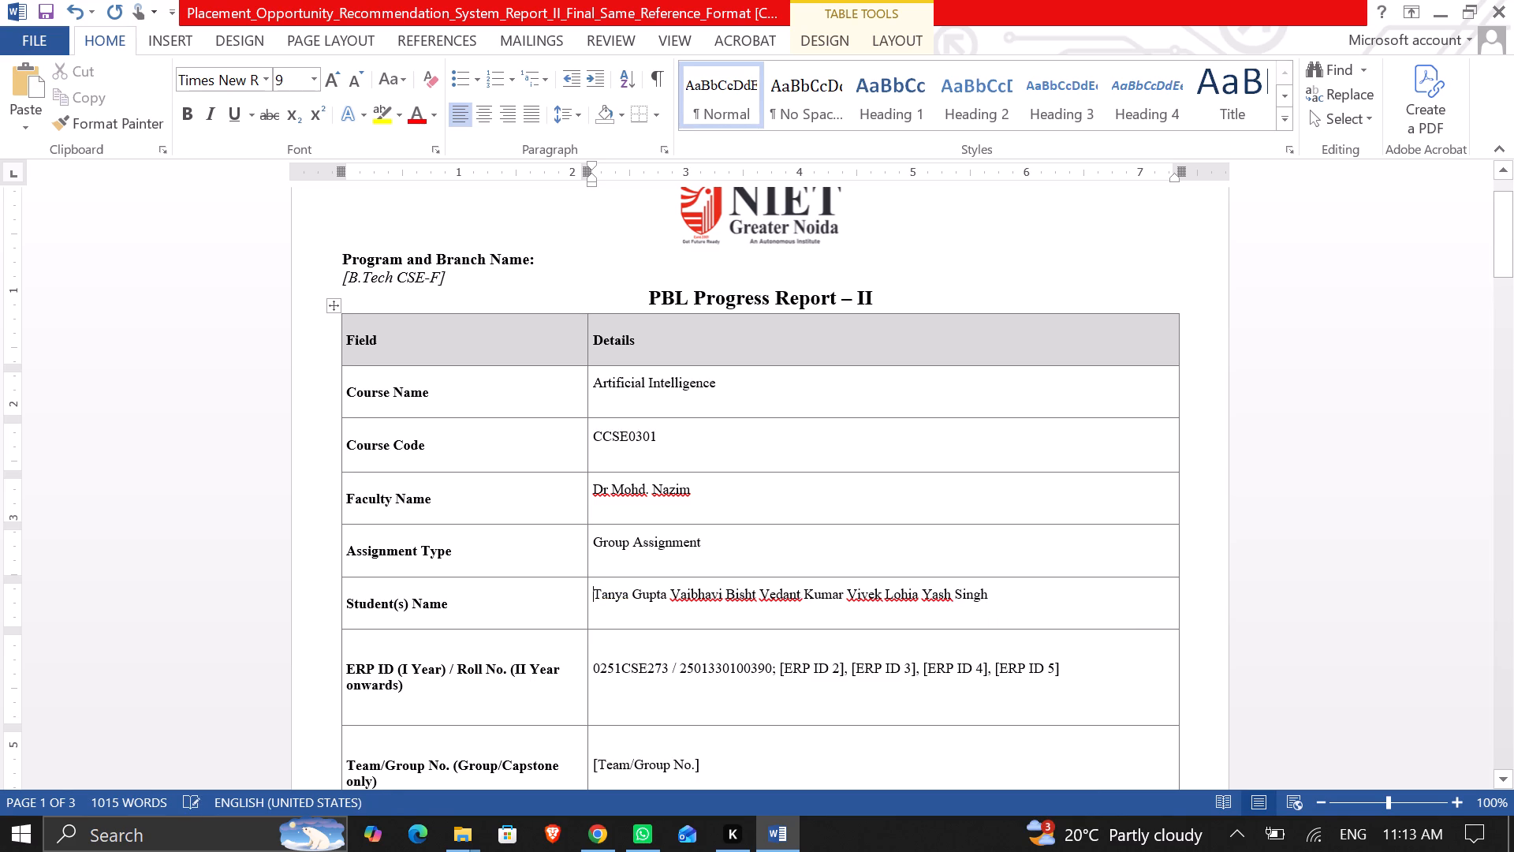
Separate the five names in the Student(s) Name row with commas.
click(671, 590)
key(Left)
key(comma)
key(Right)
key(Right)
key(Right)
key(Right)
key(Right)
key(Right)
key(Right)
key(Right)
key(Right)
key(Right)
key(Right)
key(Right)
key(Right)
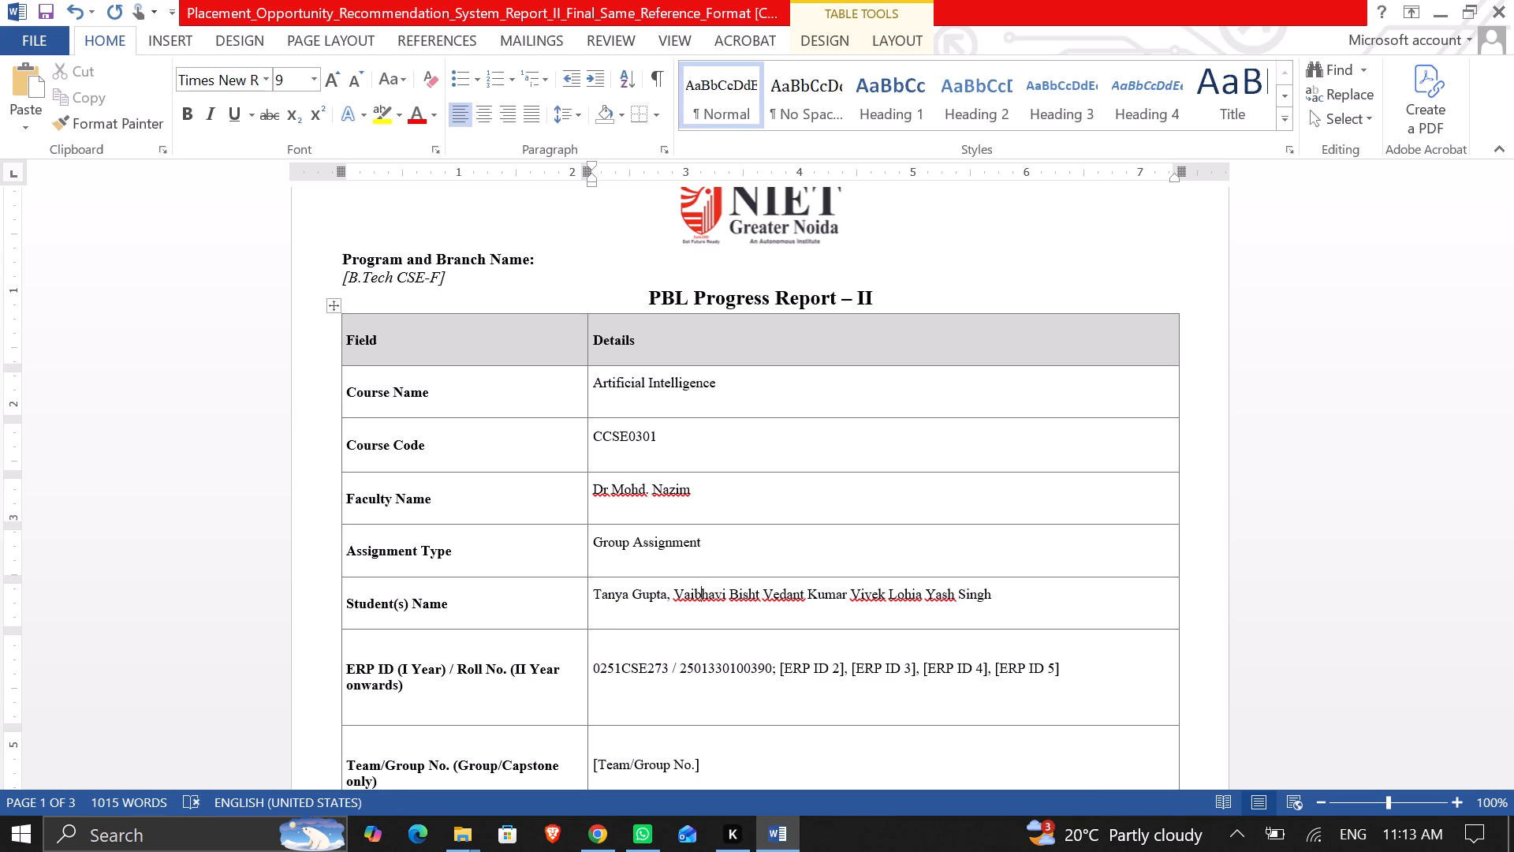
key(Right)
key(Right)
key(comma)
key(Right)
key(Right)
key(Right)
key(Right)
key(Right)
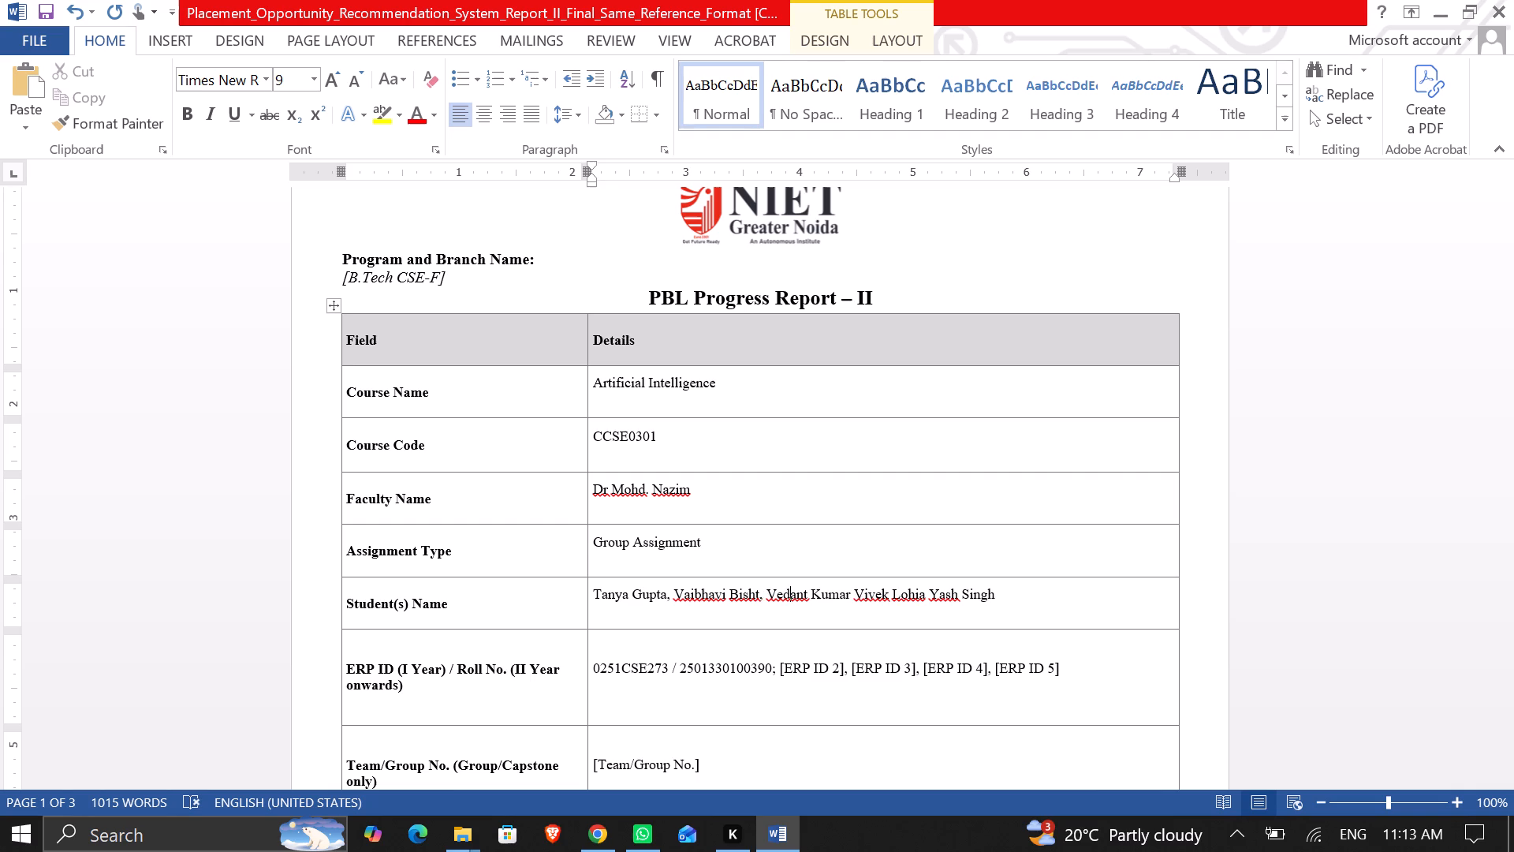
key(Right)
key(Right)
key(Right)
key(Right)
key(Right)
key(Right)
key(Right)
key(Right)
key(comma)
key(Right)
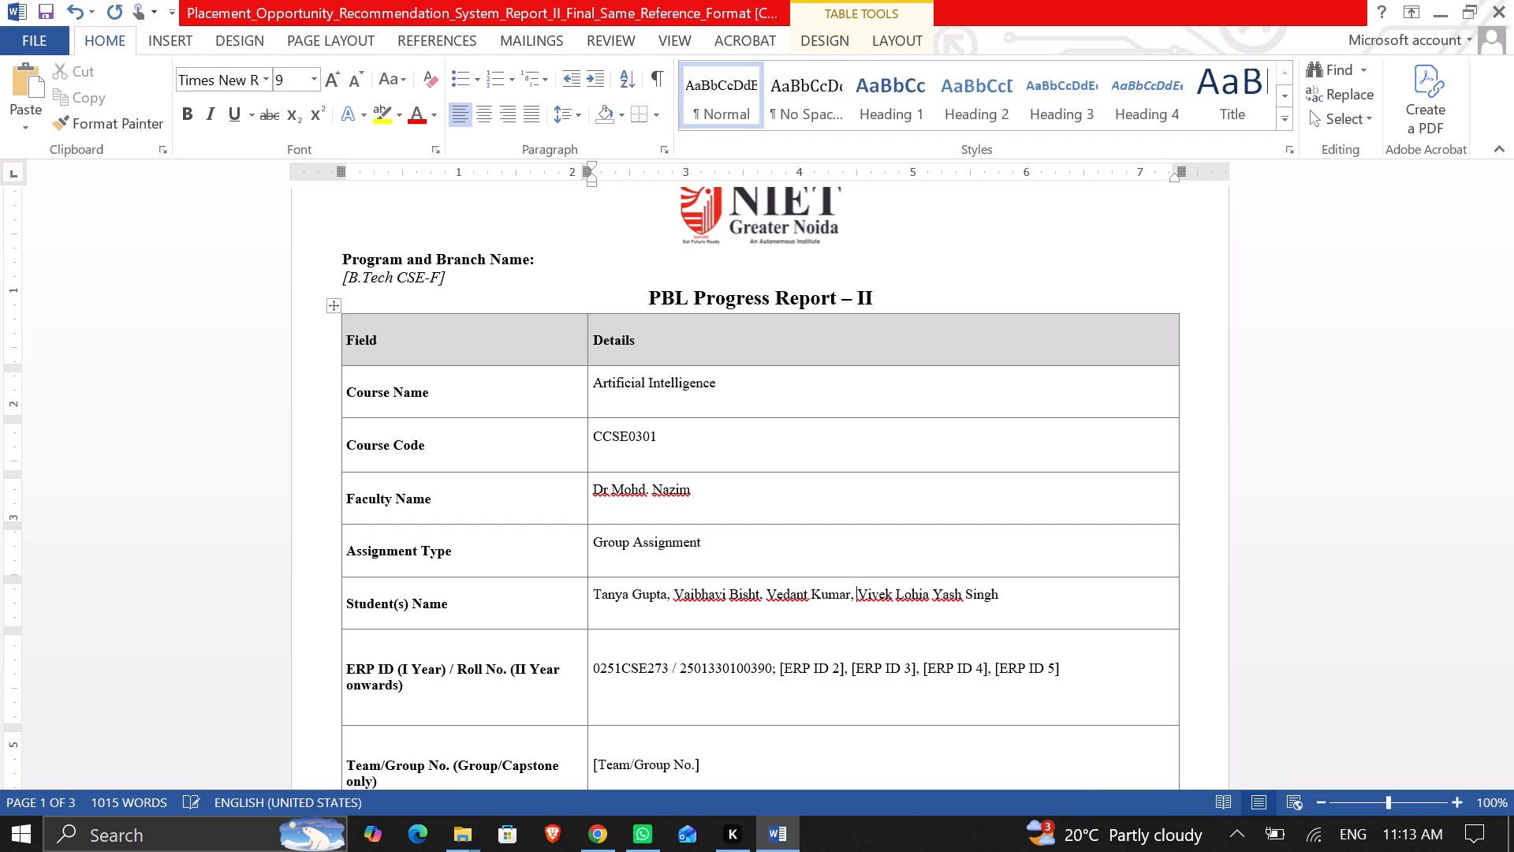
key(Right)
key(Right)
key(Right)
key(Right)
key(Right)
key(Right)
key(Right)
key(Right)
key(Right)
key(Right)
key(Right)
key(Right)
key(Left)
key(comma)
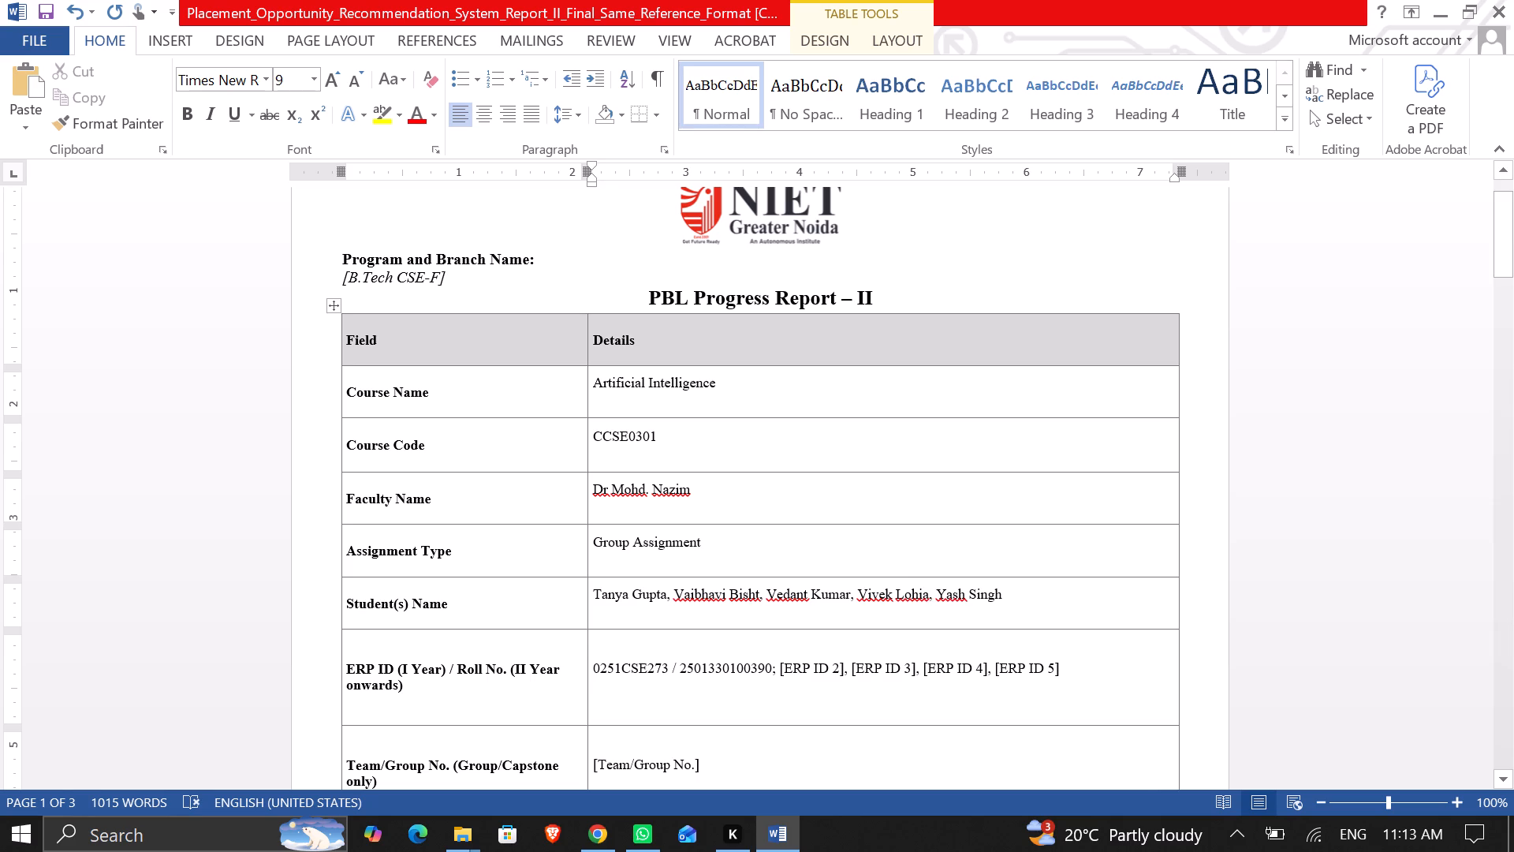
Replace the Word report's ERP ID / Roll No. entries with the five listed in the Progress Report – I PDF in Chrome.
click(603, 827)
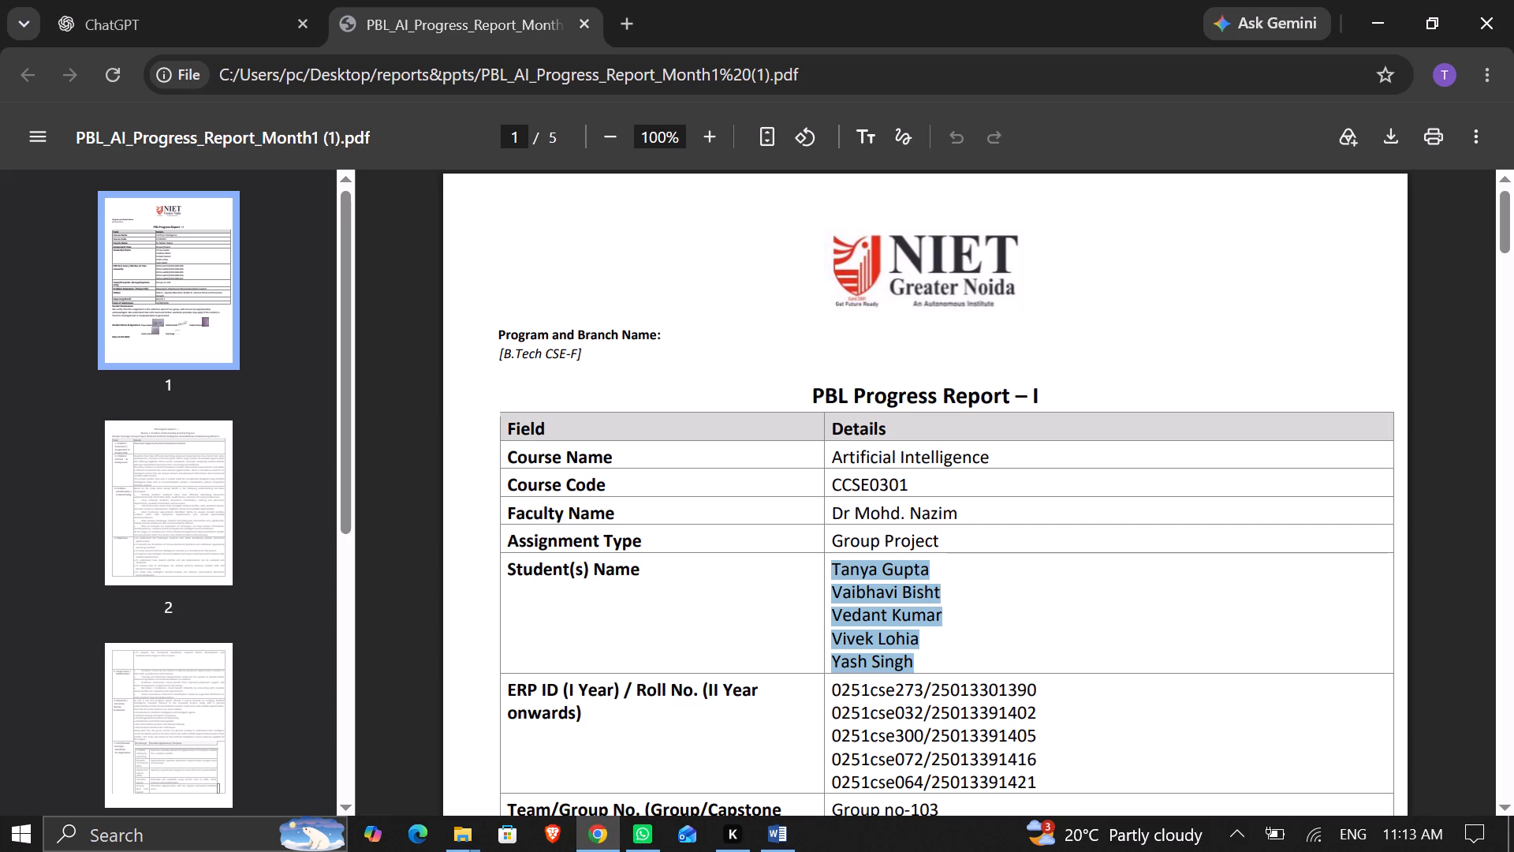
drag(1047, 779, 821, 692)
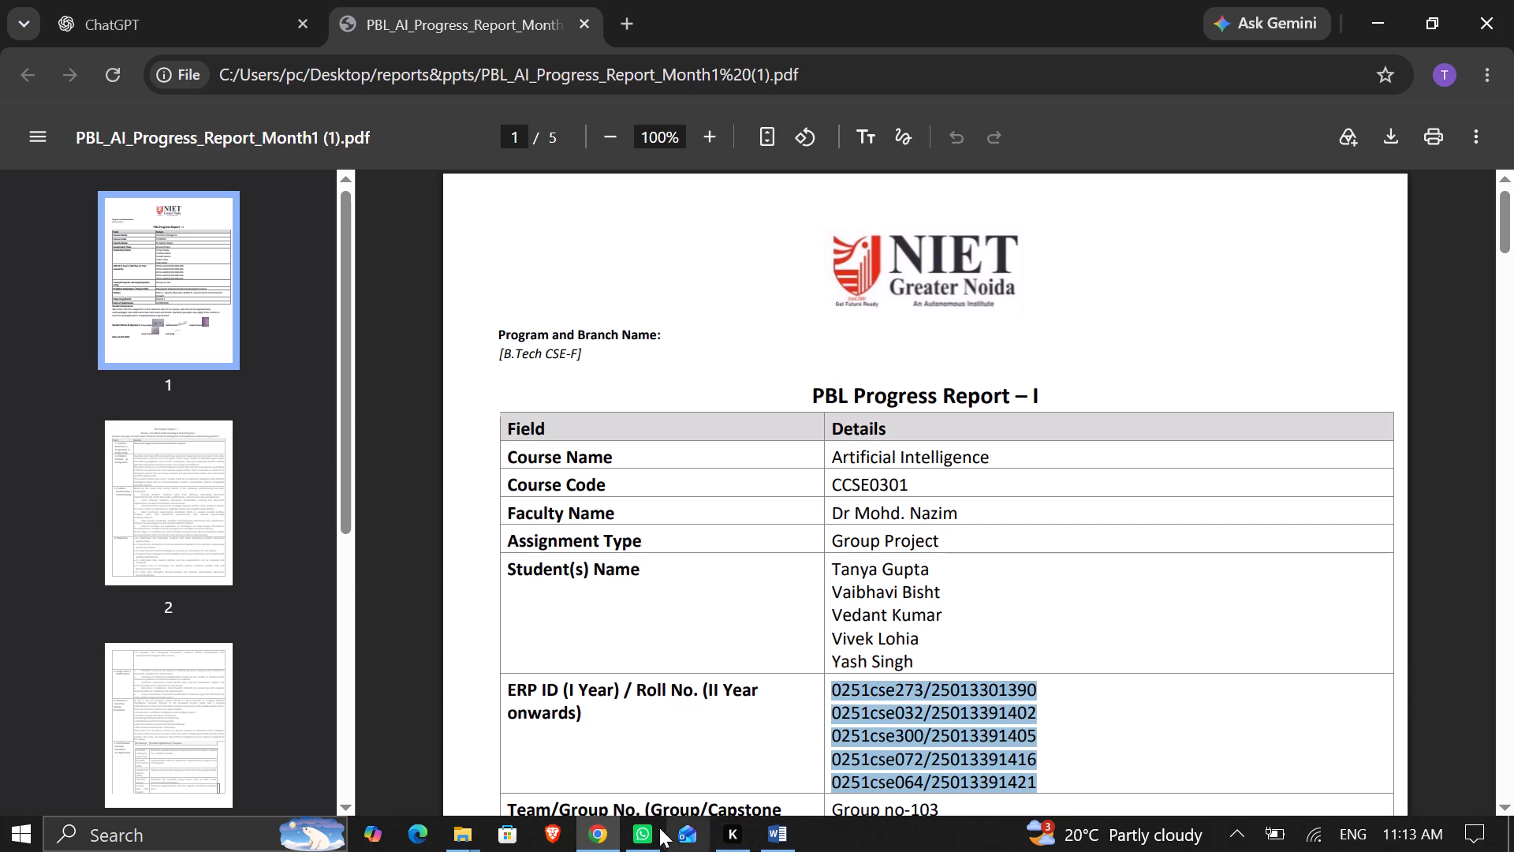
click(780, 828)
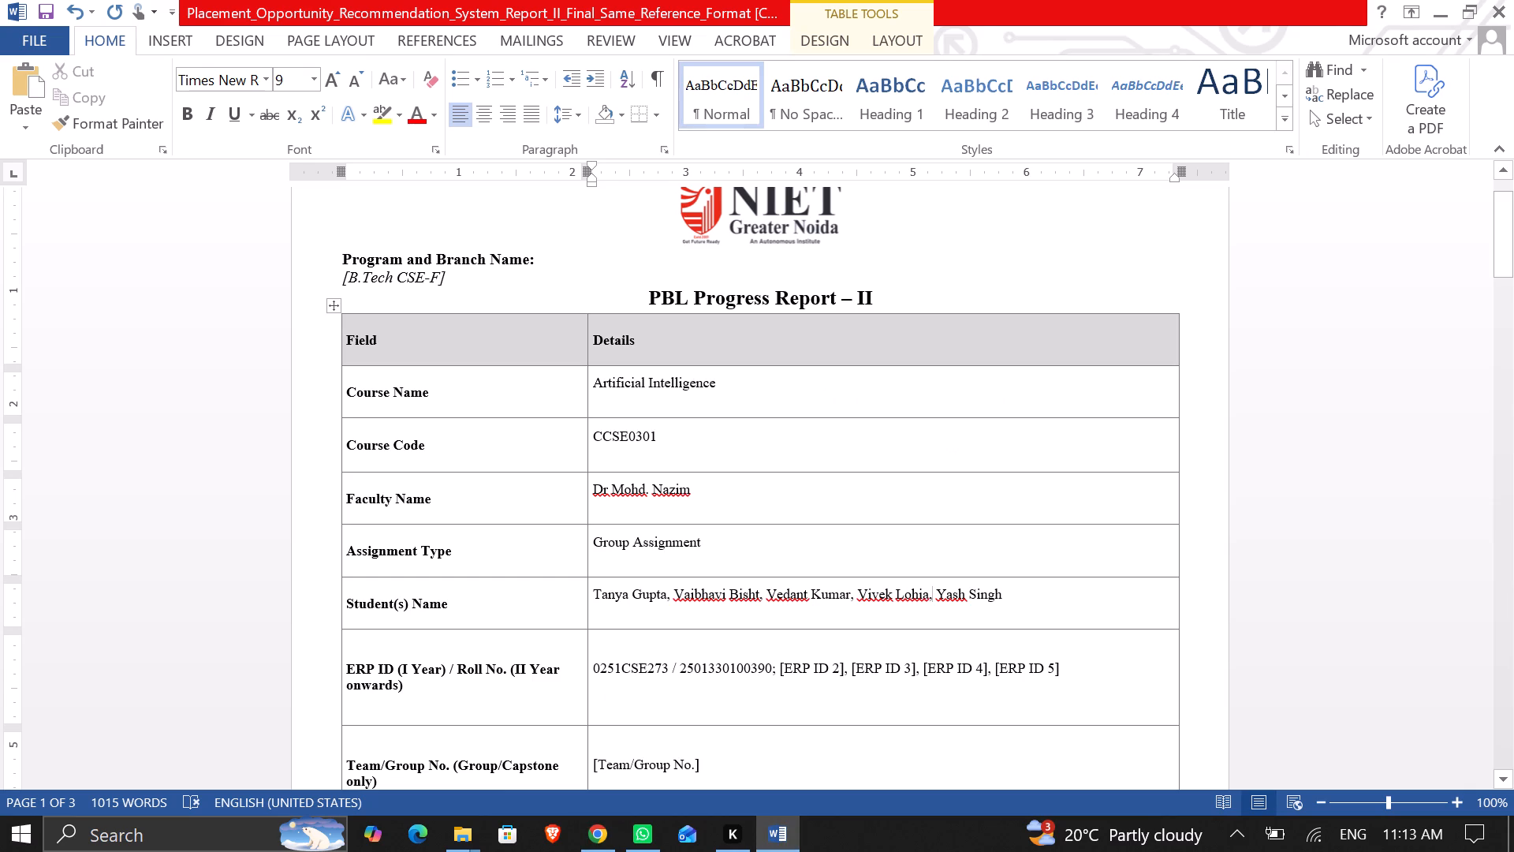
drag(1072, 667, 631, 674)
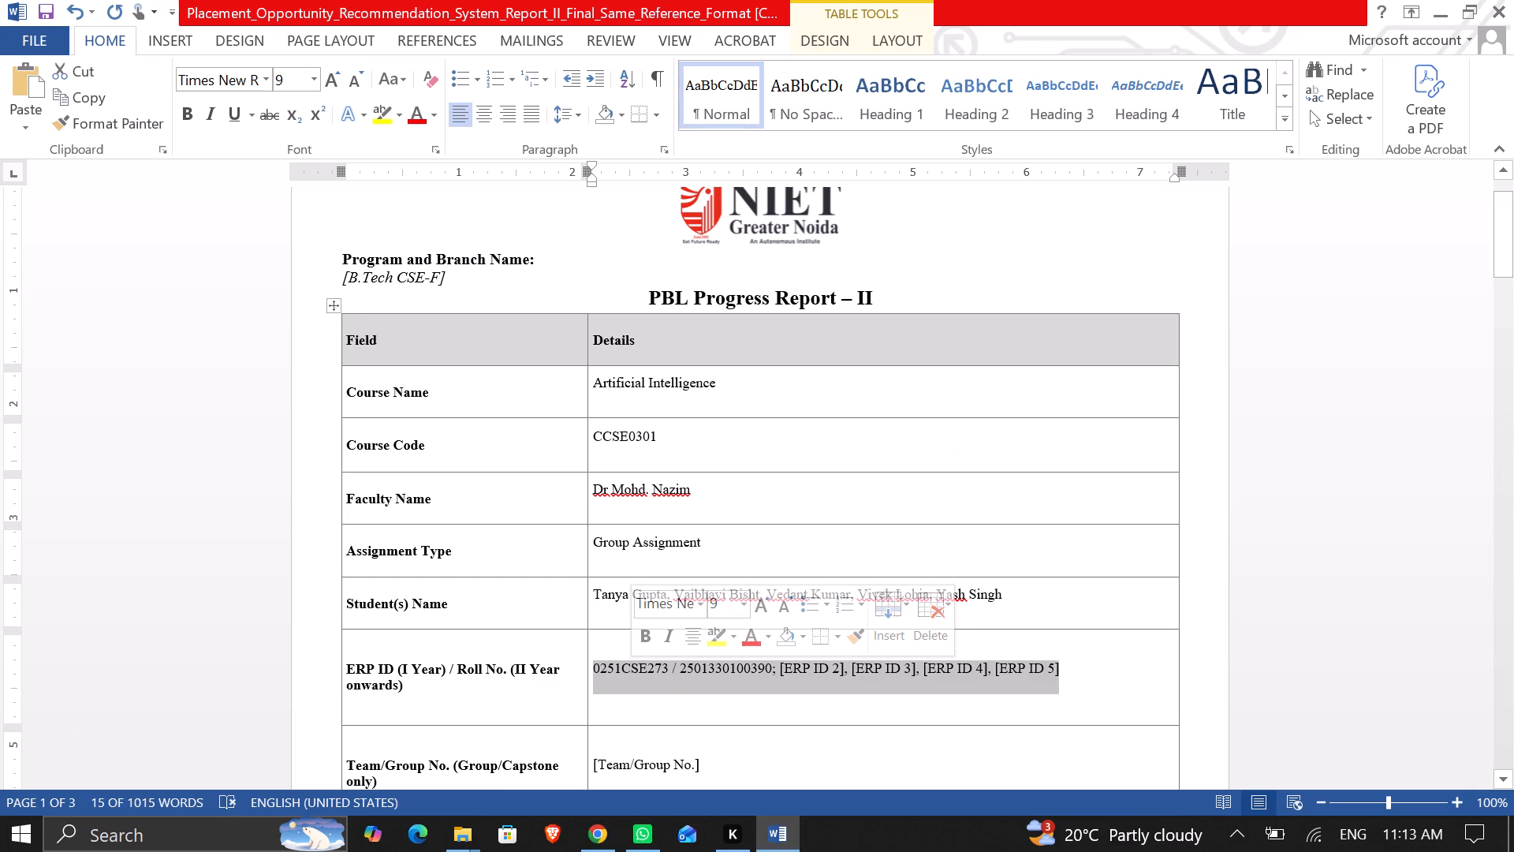
key(ctrl+v)
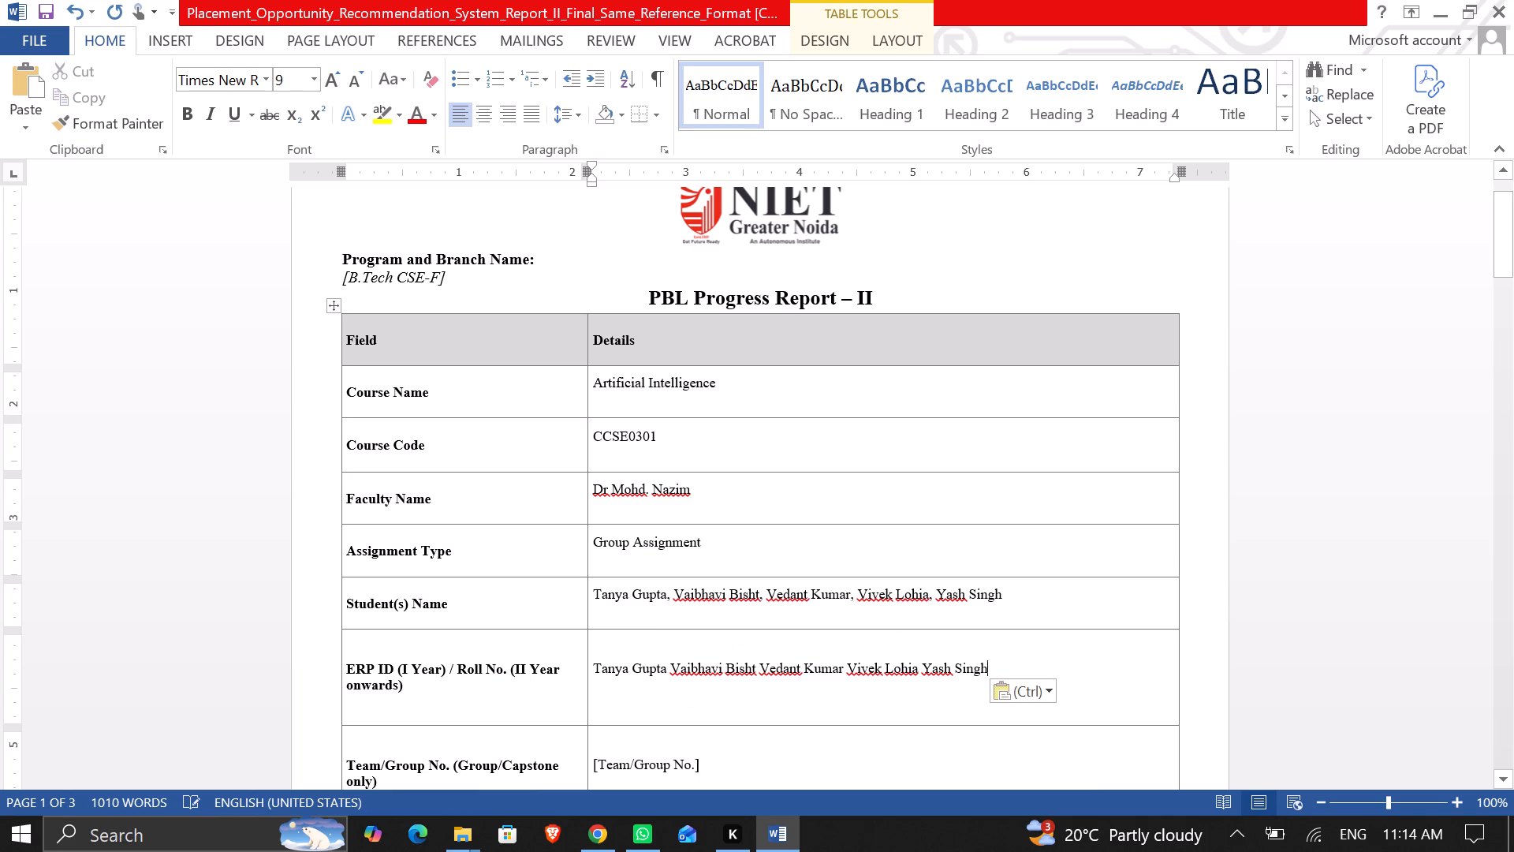
click(576, 824)
key(ctrl+c)
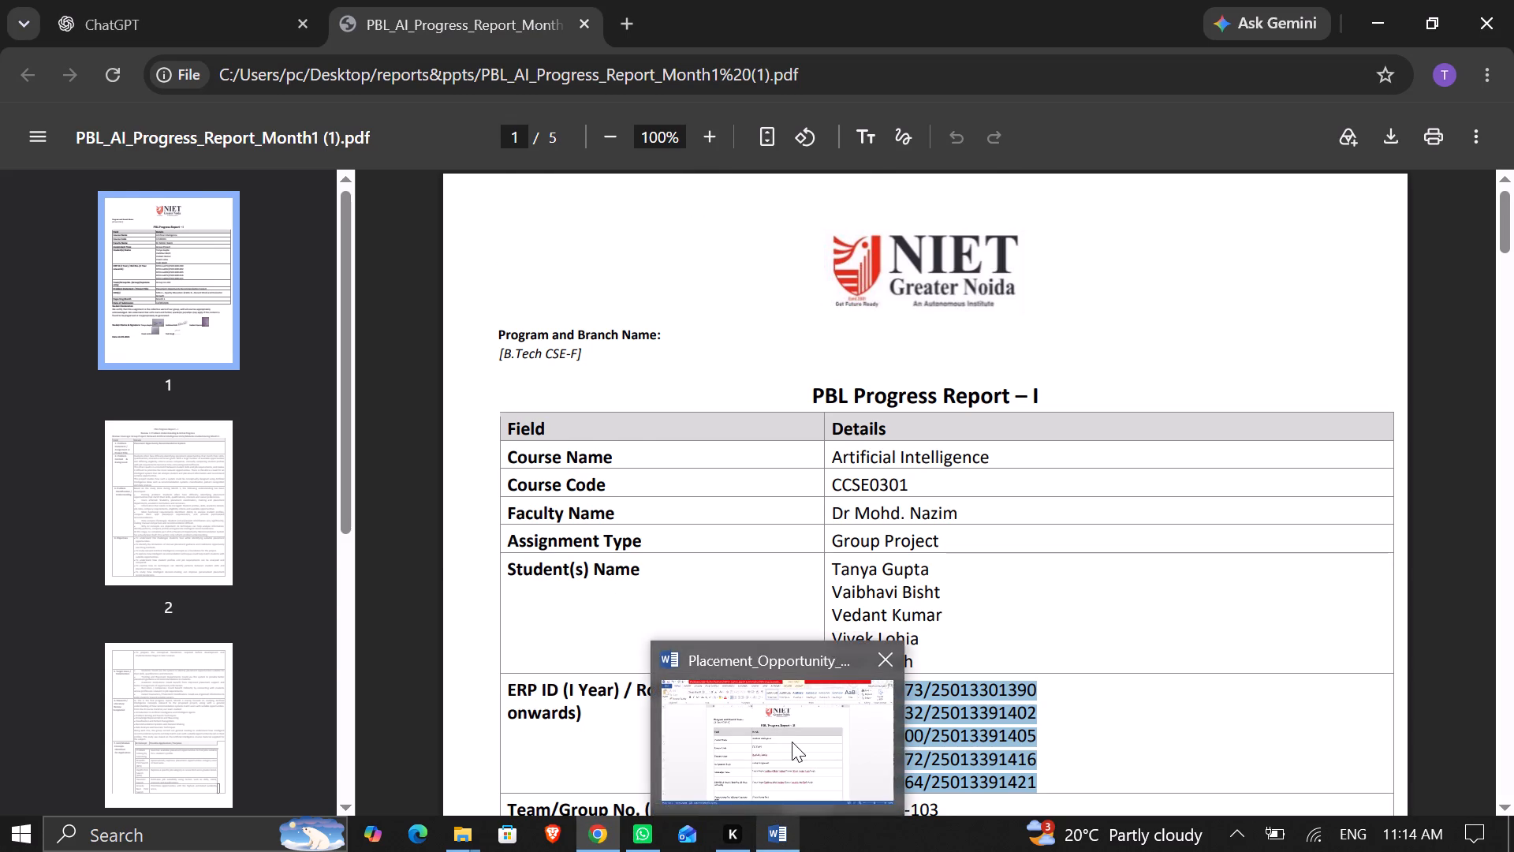
click(792, 742)
drag(999, 661, 898, 660)
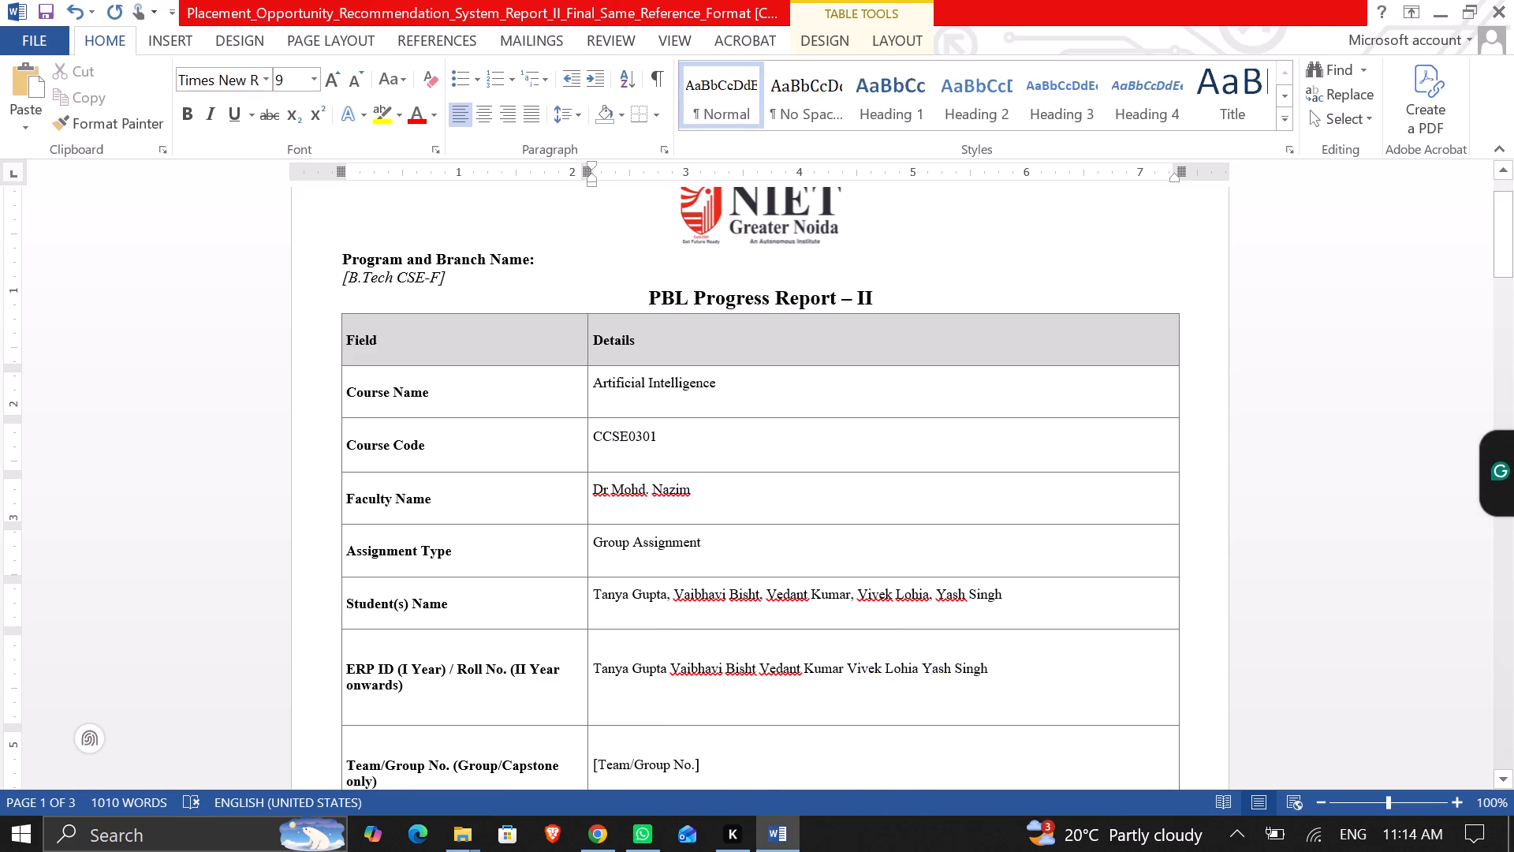
drag(898, 660, 606, 651)
key(ctrl+v)
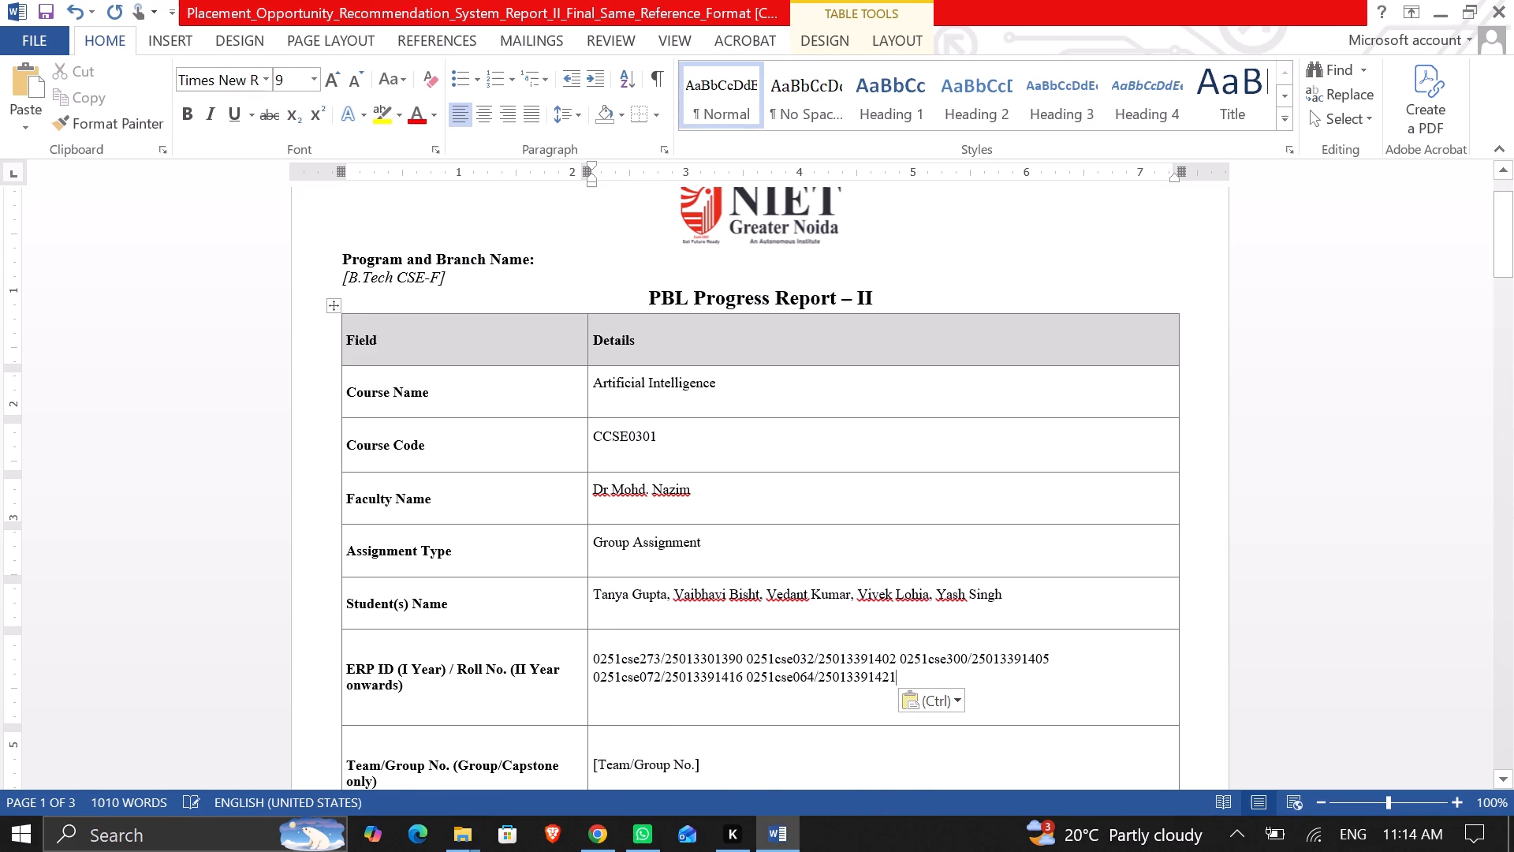
Put each of the five ERP ID / Roll No. entries on its own line in the details table.
click(745, 653)
key(Return)
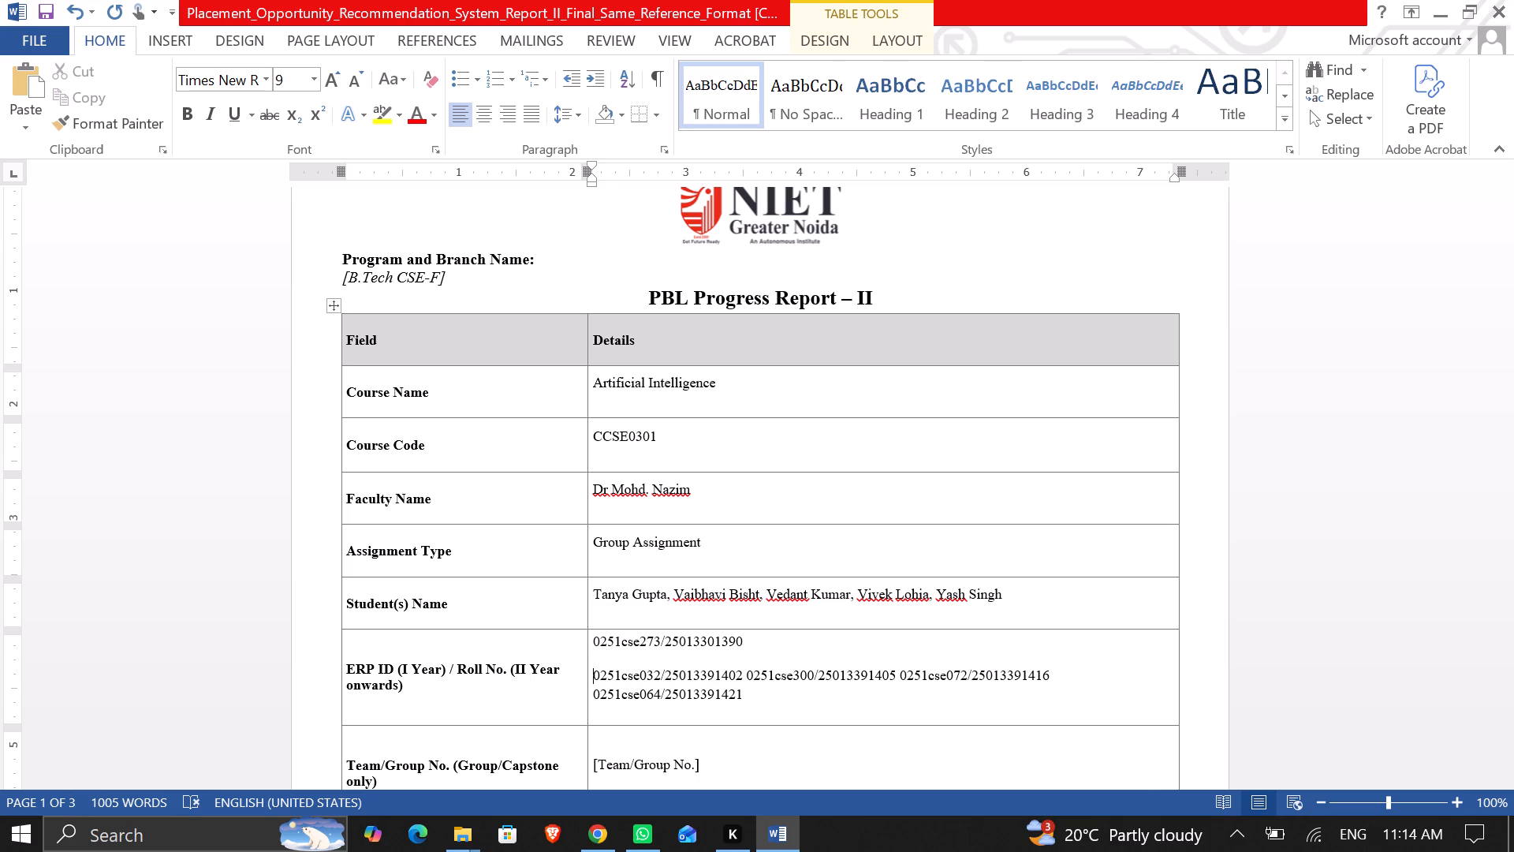
key(BackSpace)
key(Left)
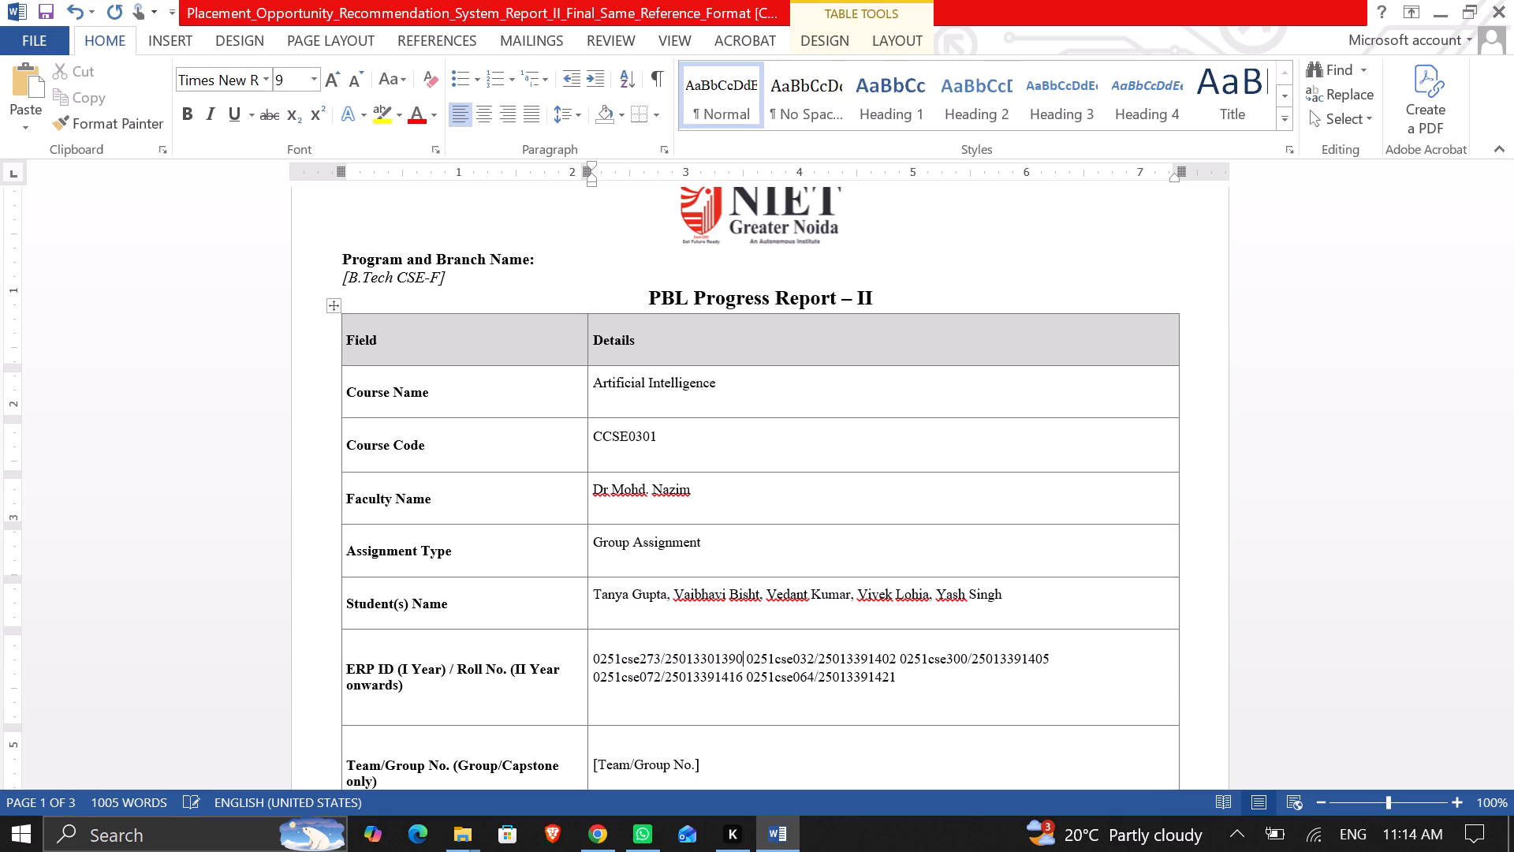
key(Return)
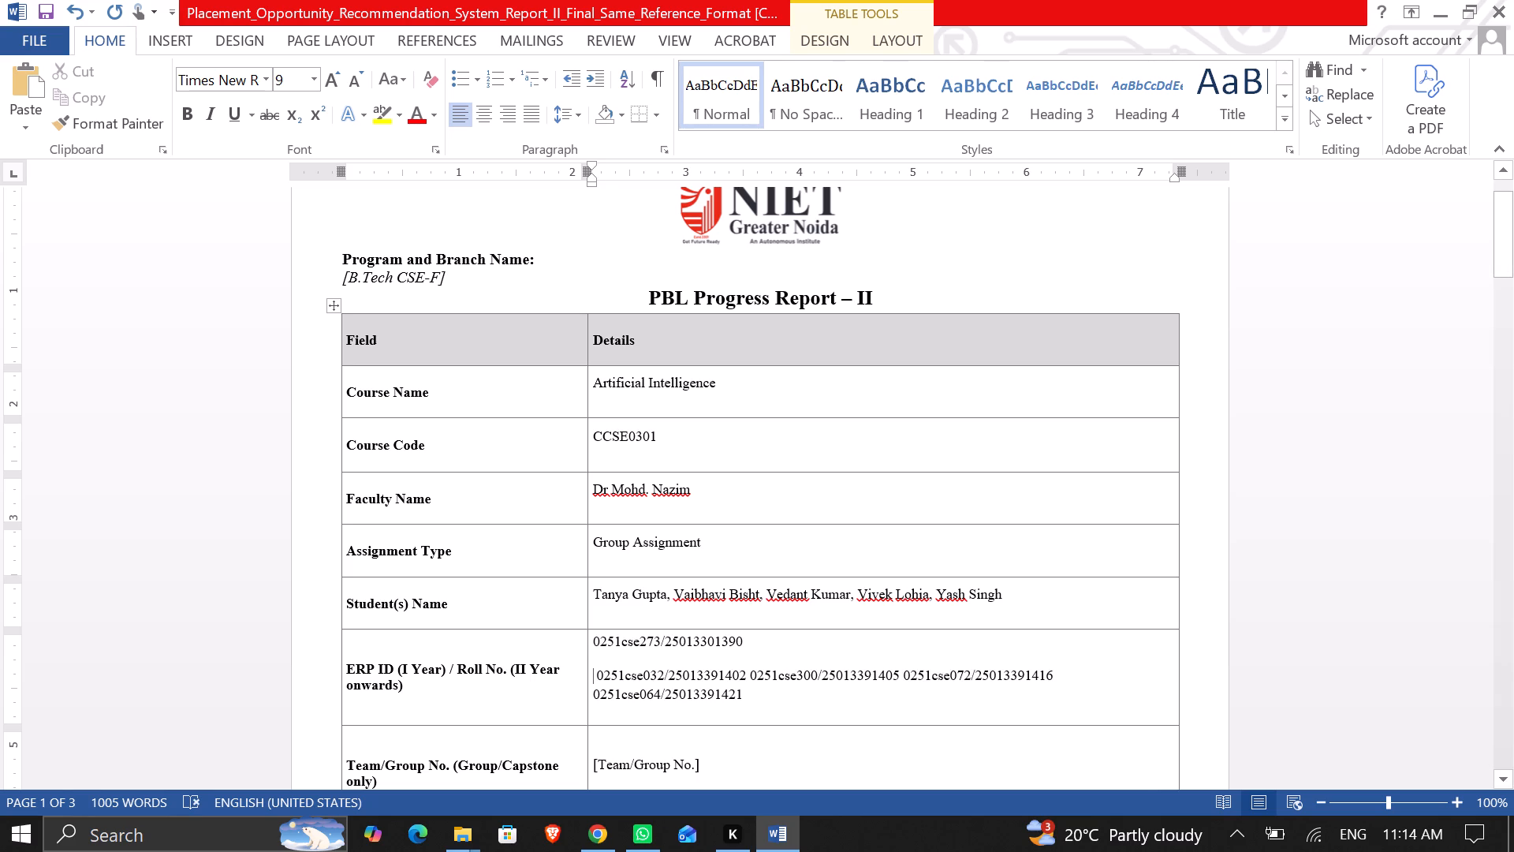
click(747, 670)
key(Return)
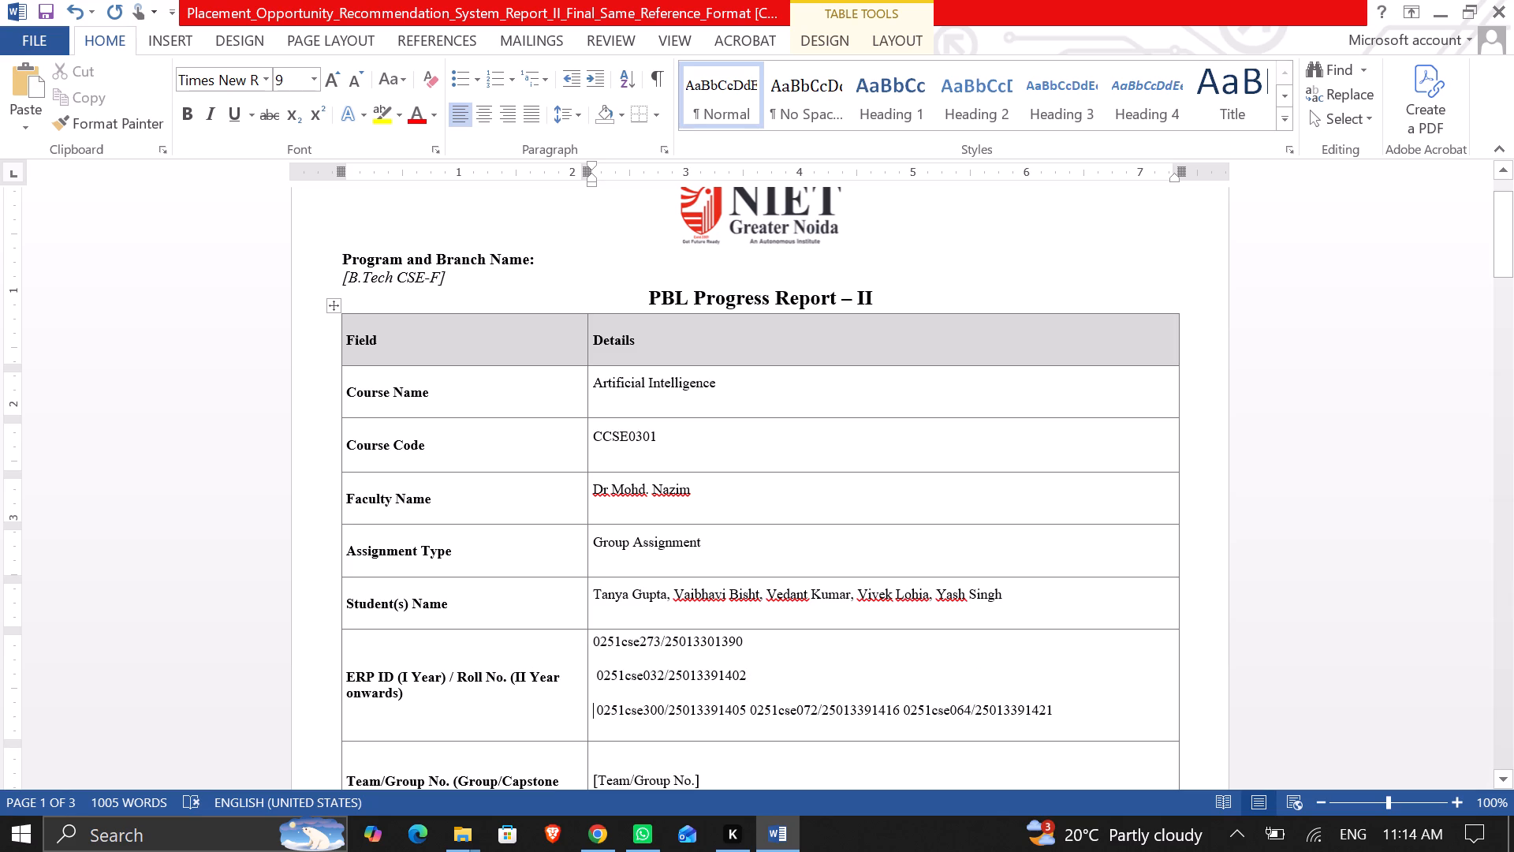
click(744, 705)
key(Return)
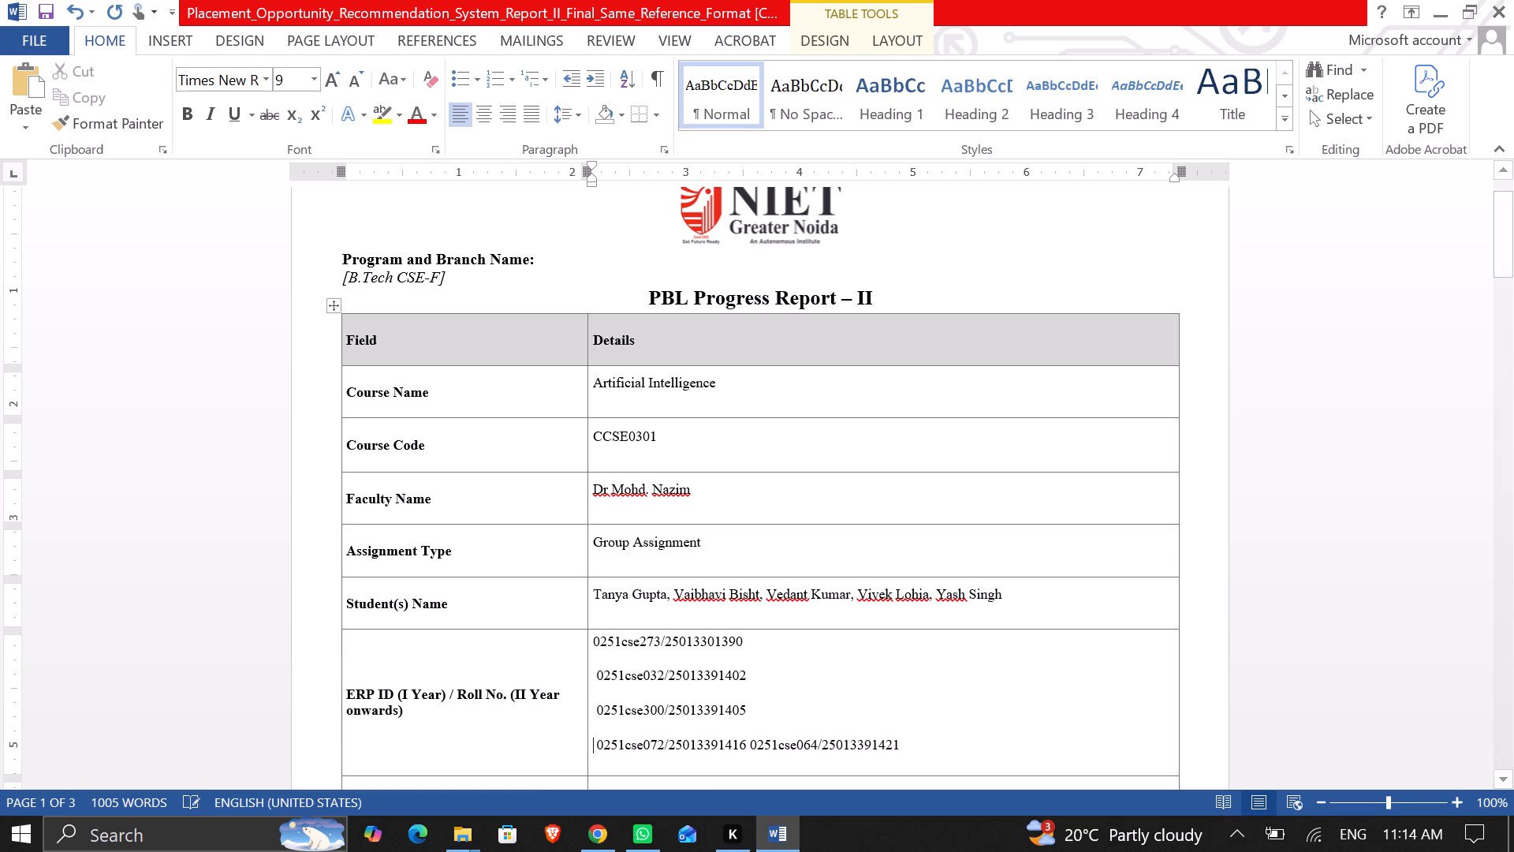
click(745, 739)
key(Return)
Remove the extra spacing between the five ERP ID / Roll No. lines in the details table.
scroll(815, 717, down, 1)
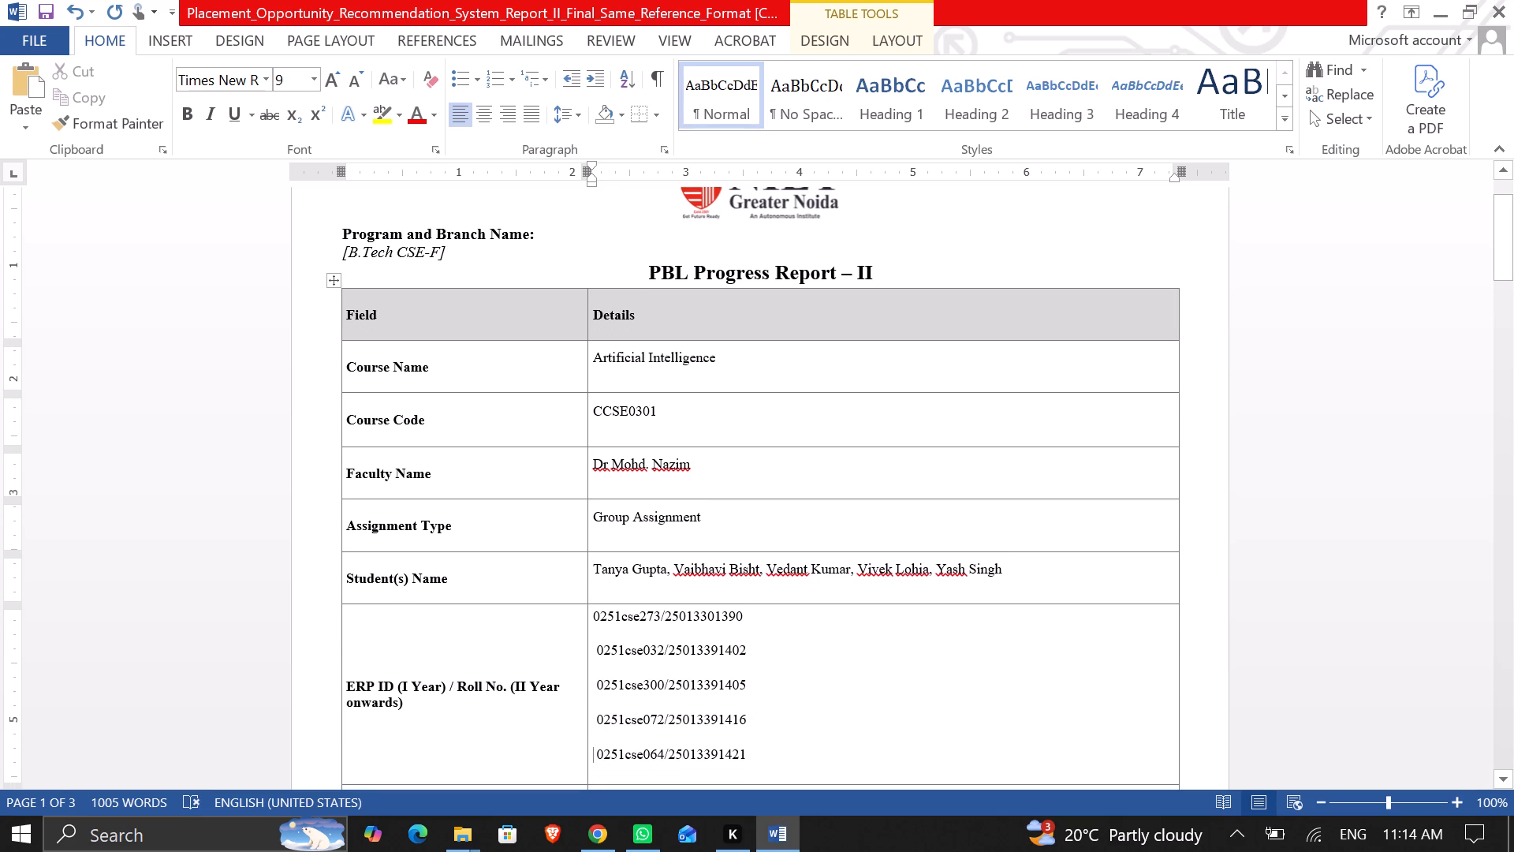
drag(757, 757, 596, 631)
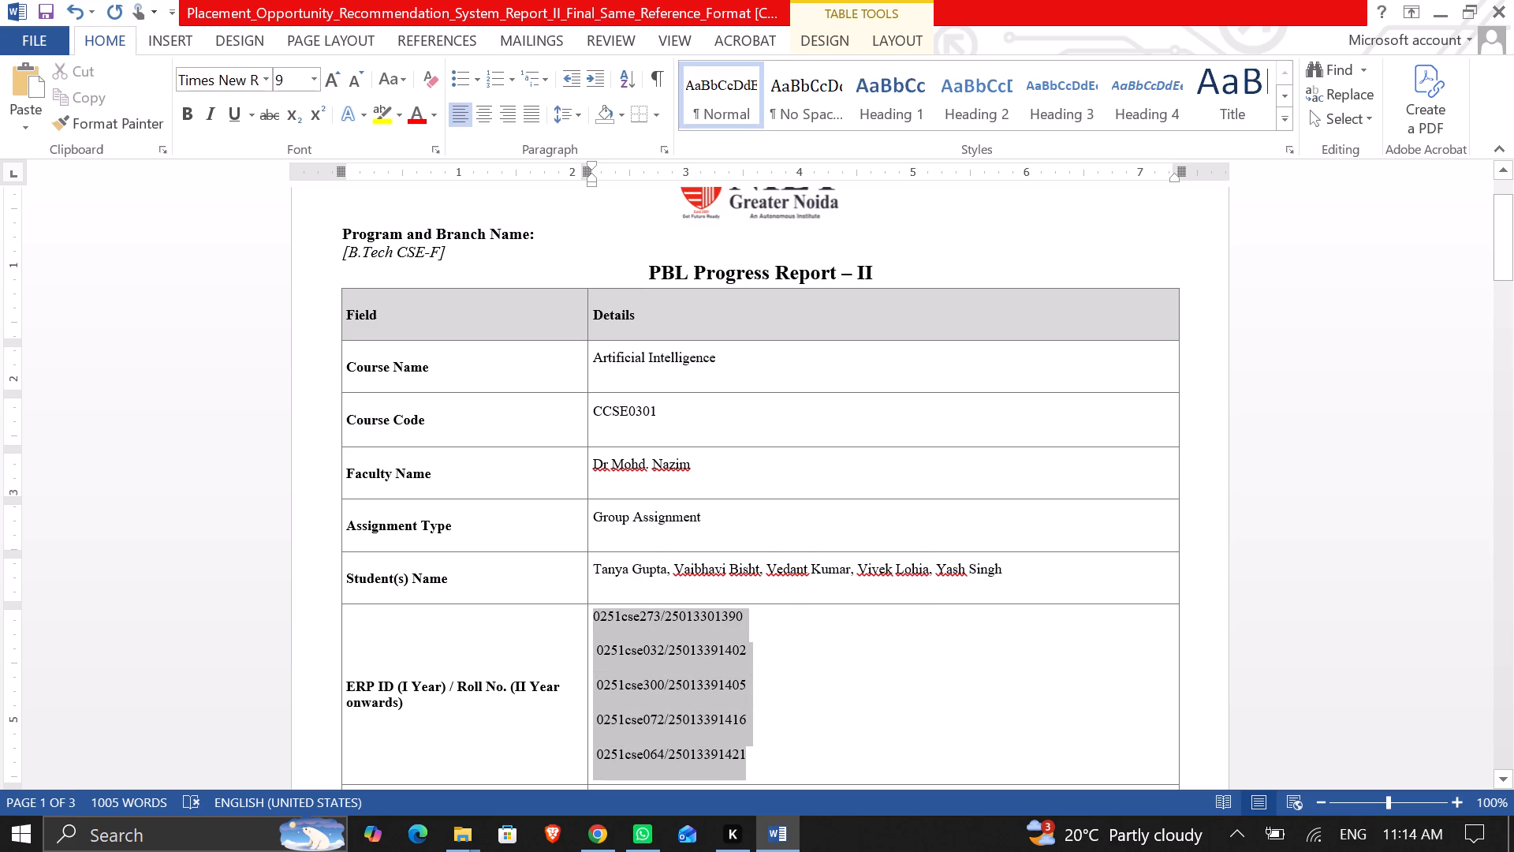
drag(596, 631, 596, 630)
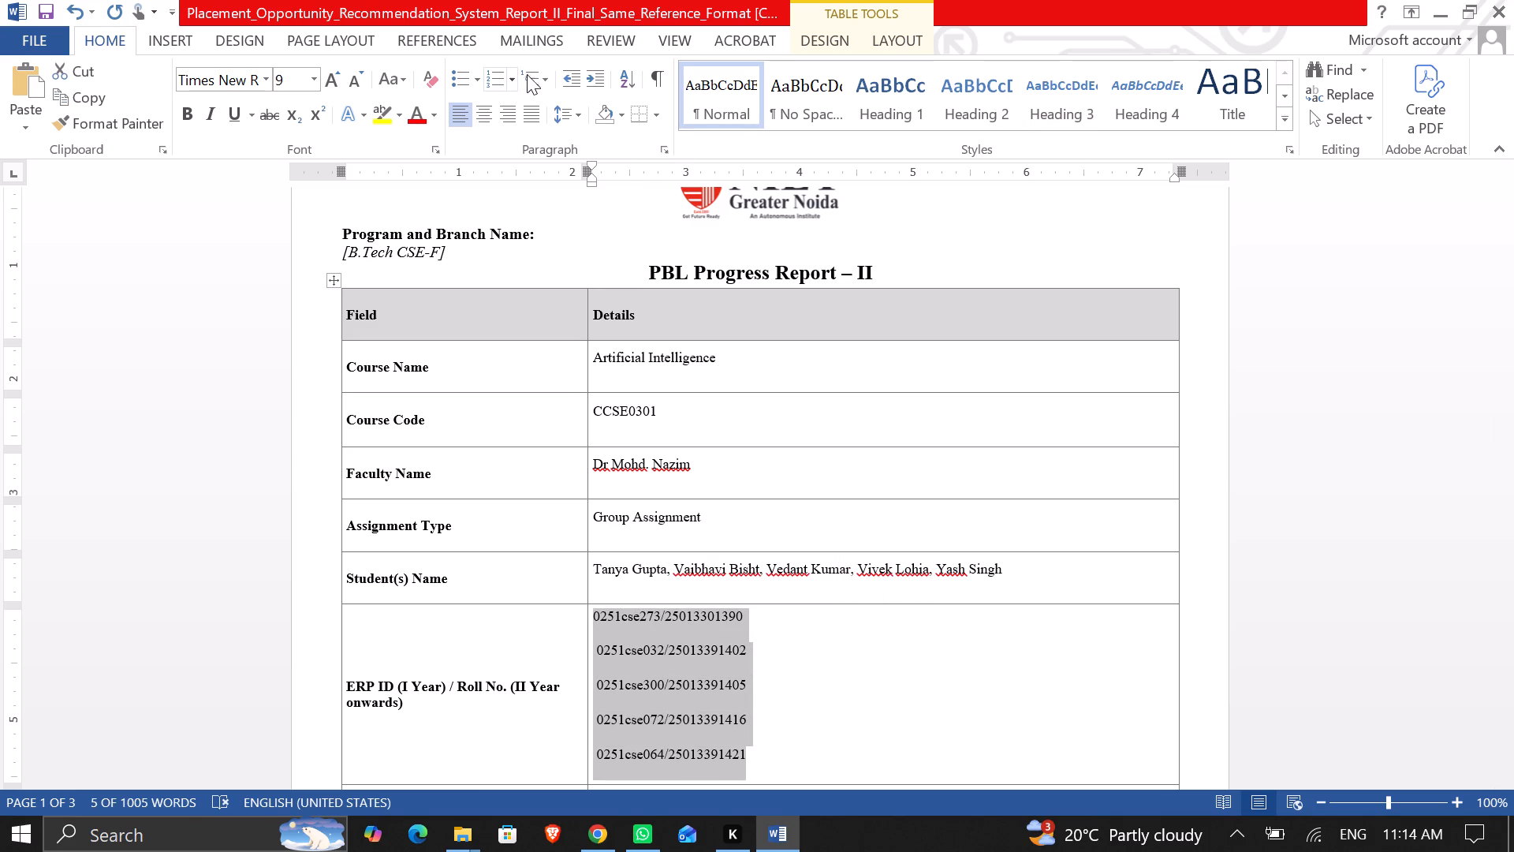
click(571, 115)
click(628, 347)
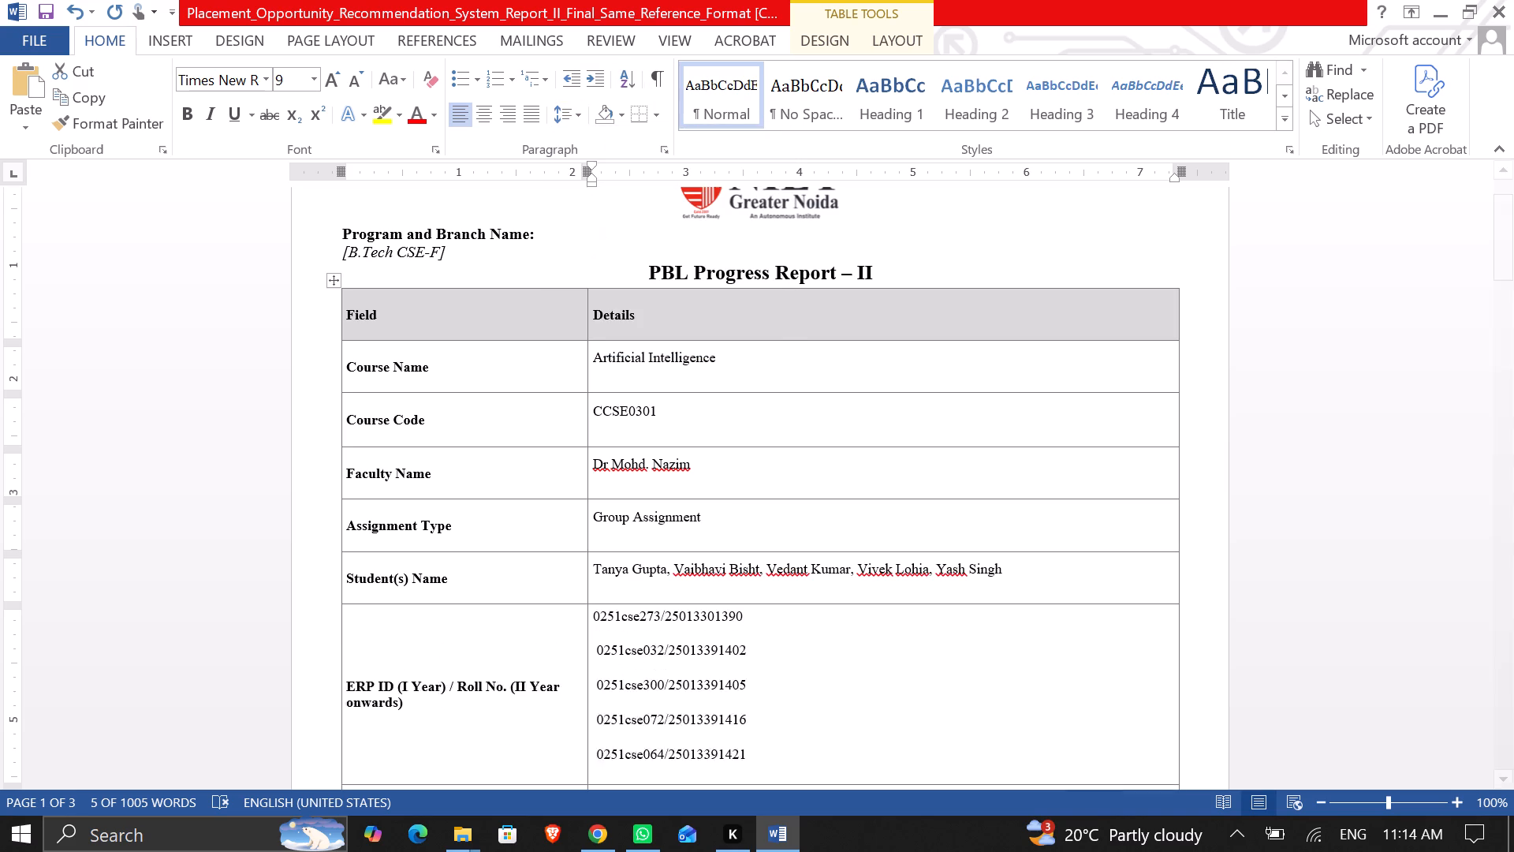
click(1329, 451)
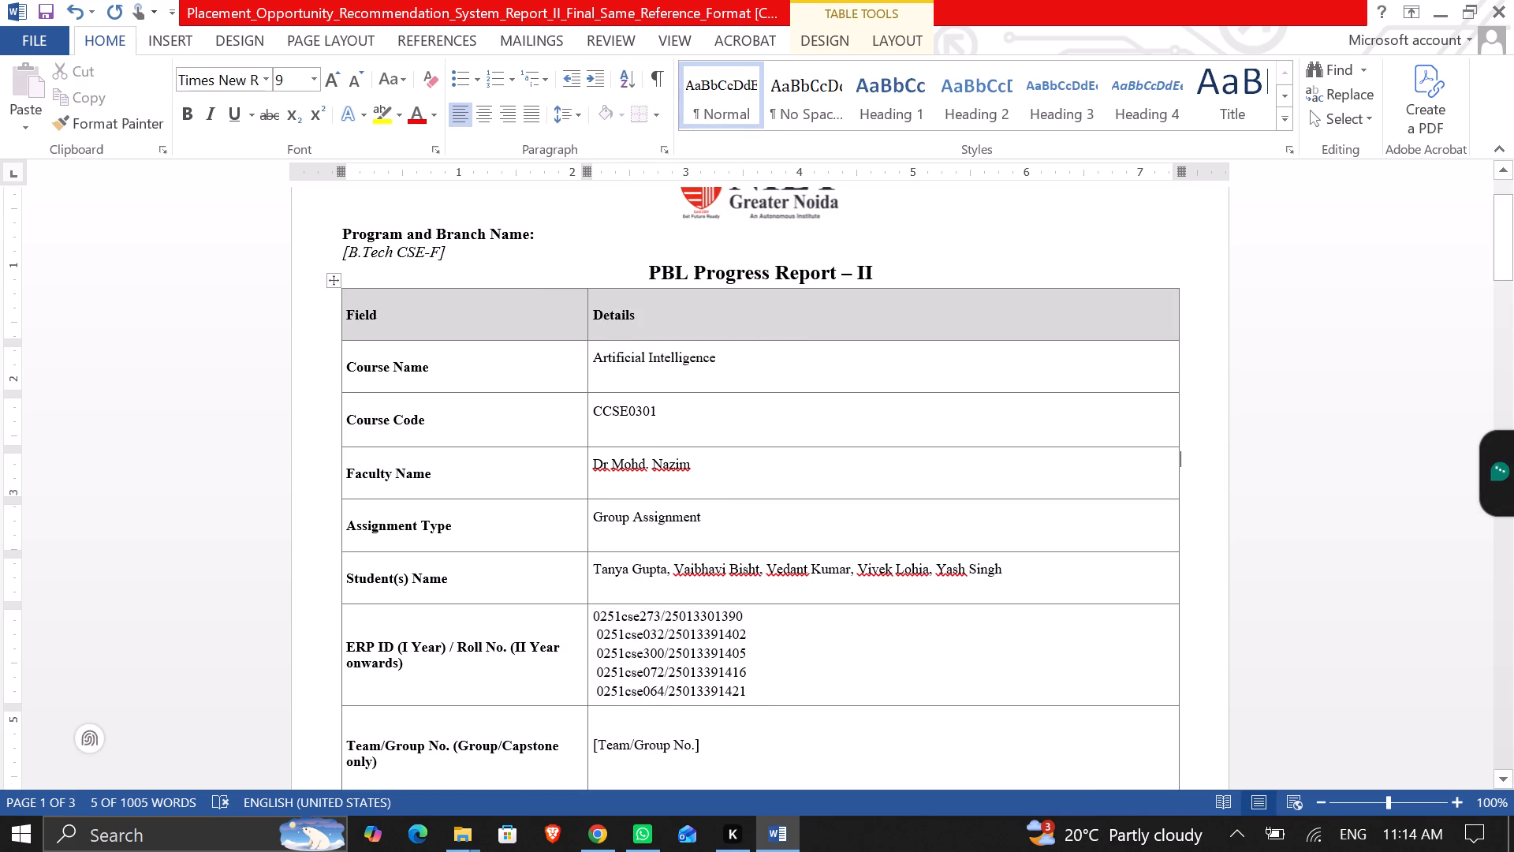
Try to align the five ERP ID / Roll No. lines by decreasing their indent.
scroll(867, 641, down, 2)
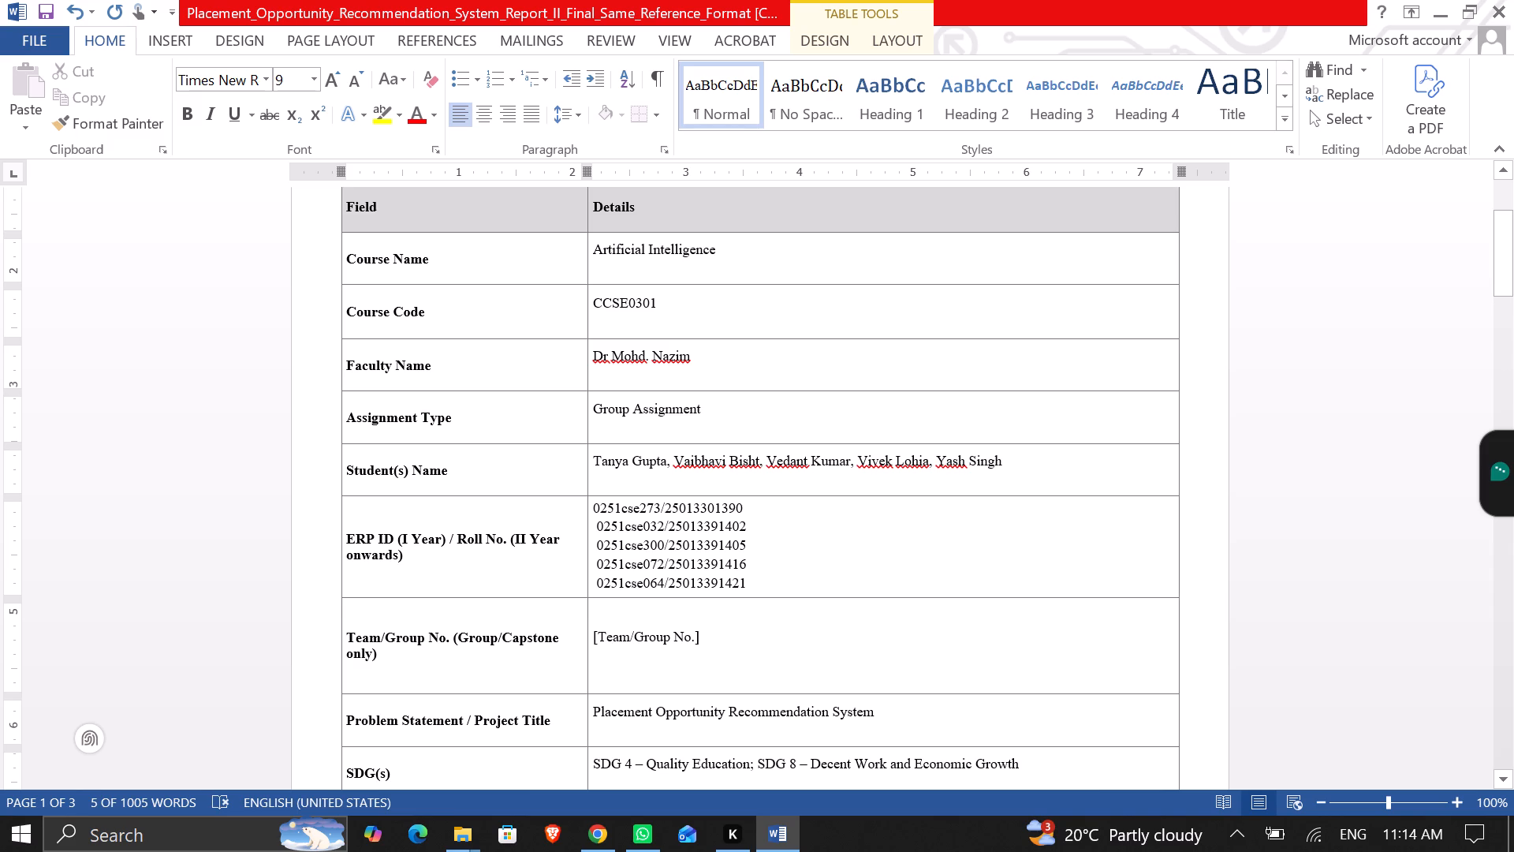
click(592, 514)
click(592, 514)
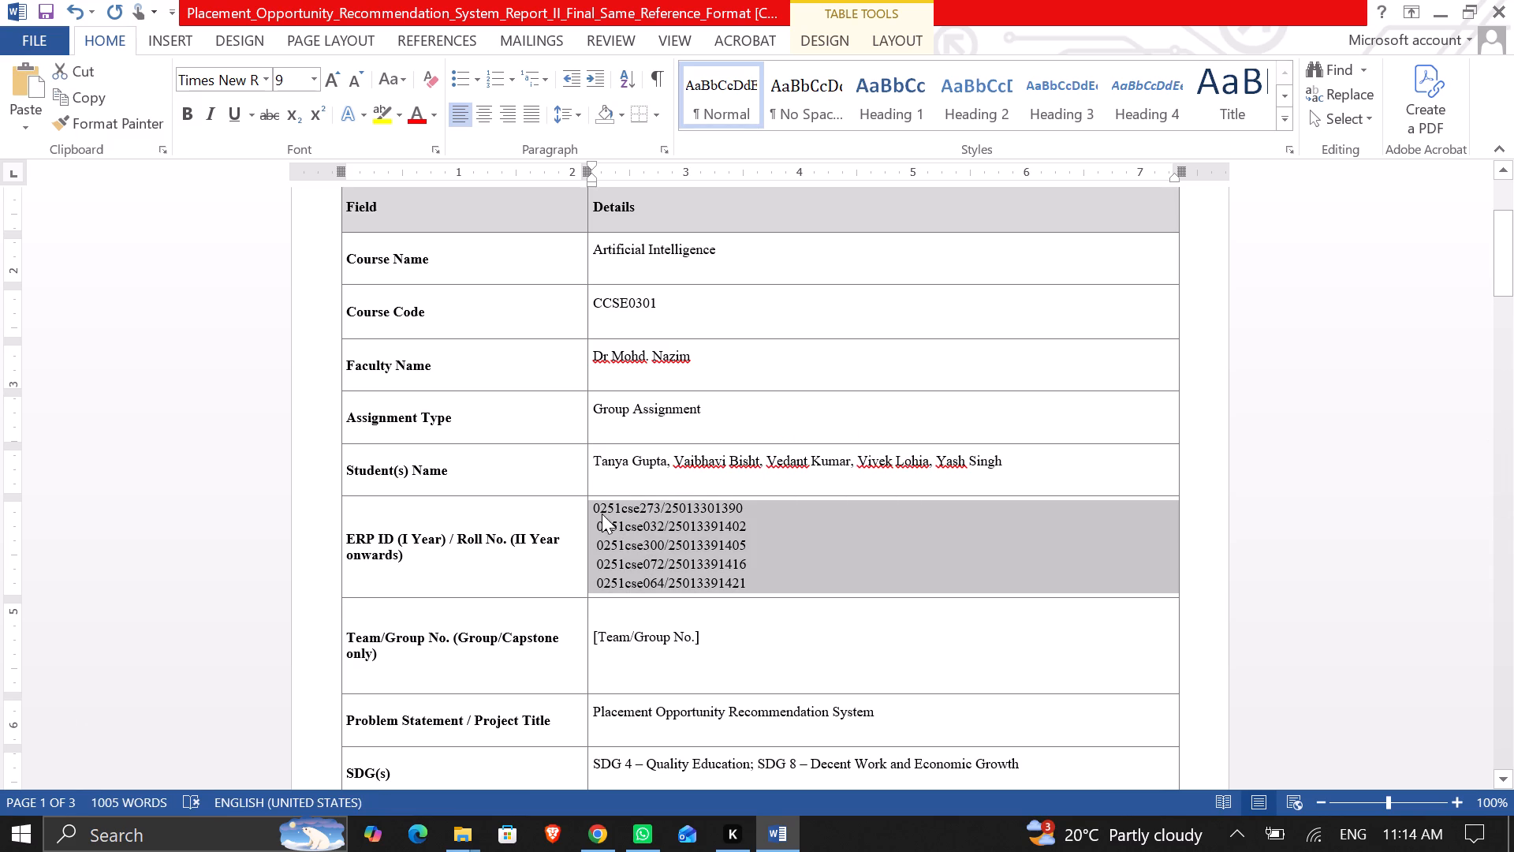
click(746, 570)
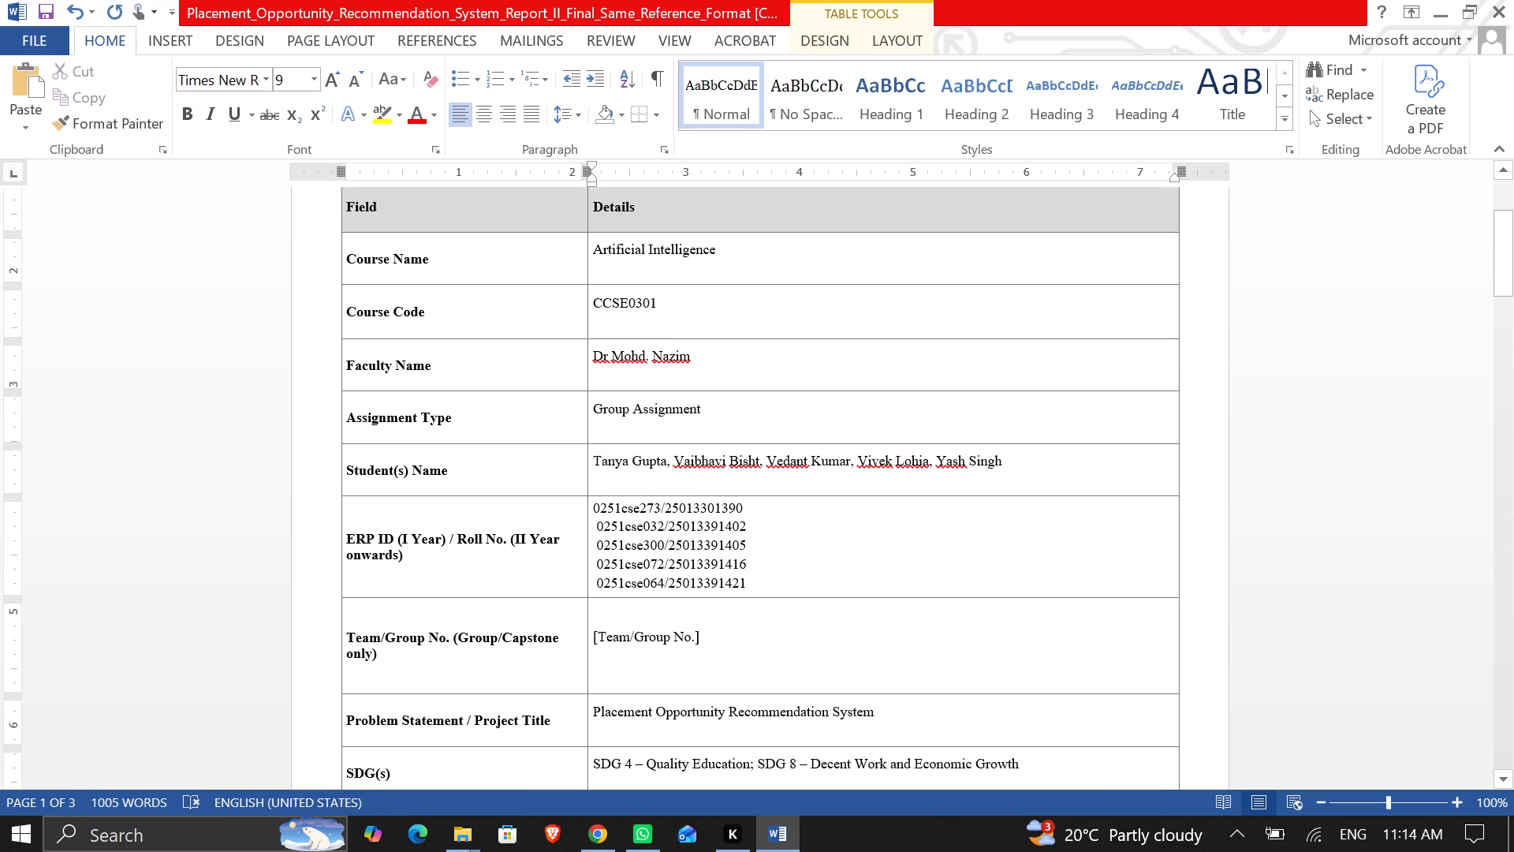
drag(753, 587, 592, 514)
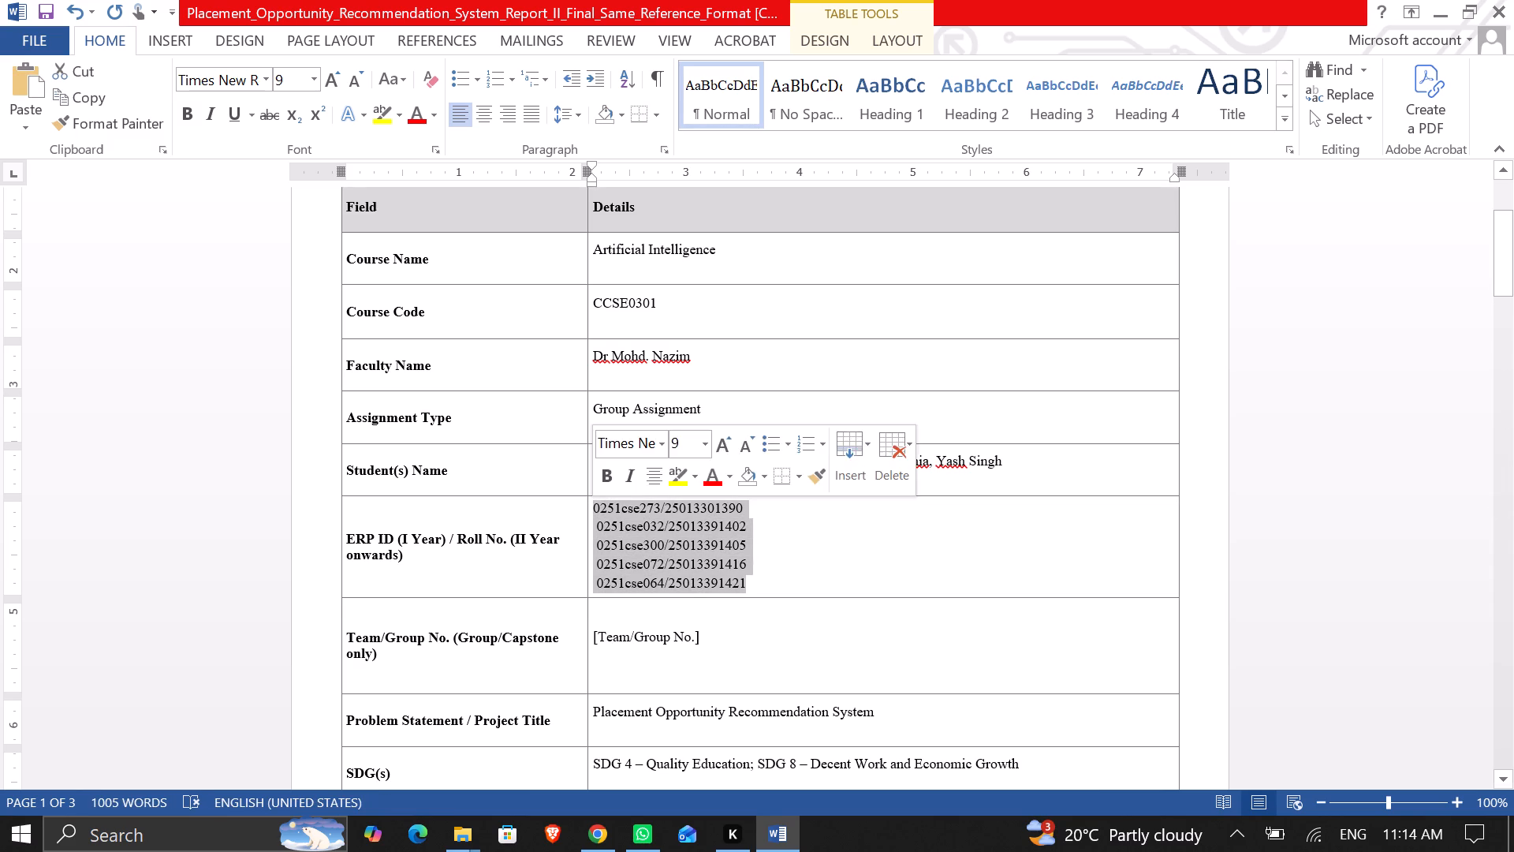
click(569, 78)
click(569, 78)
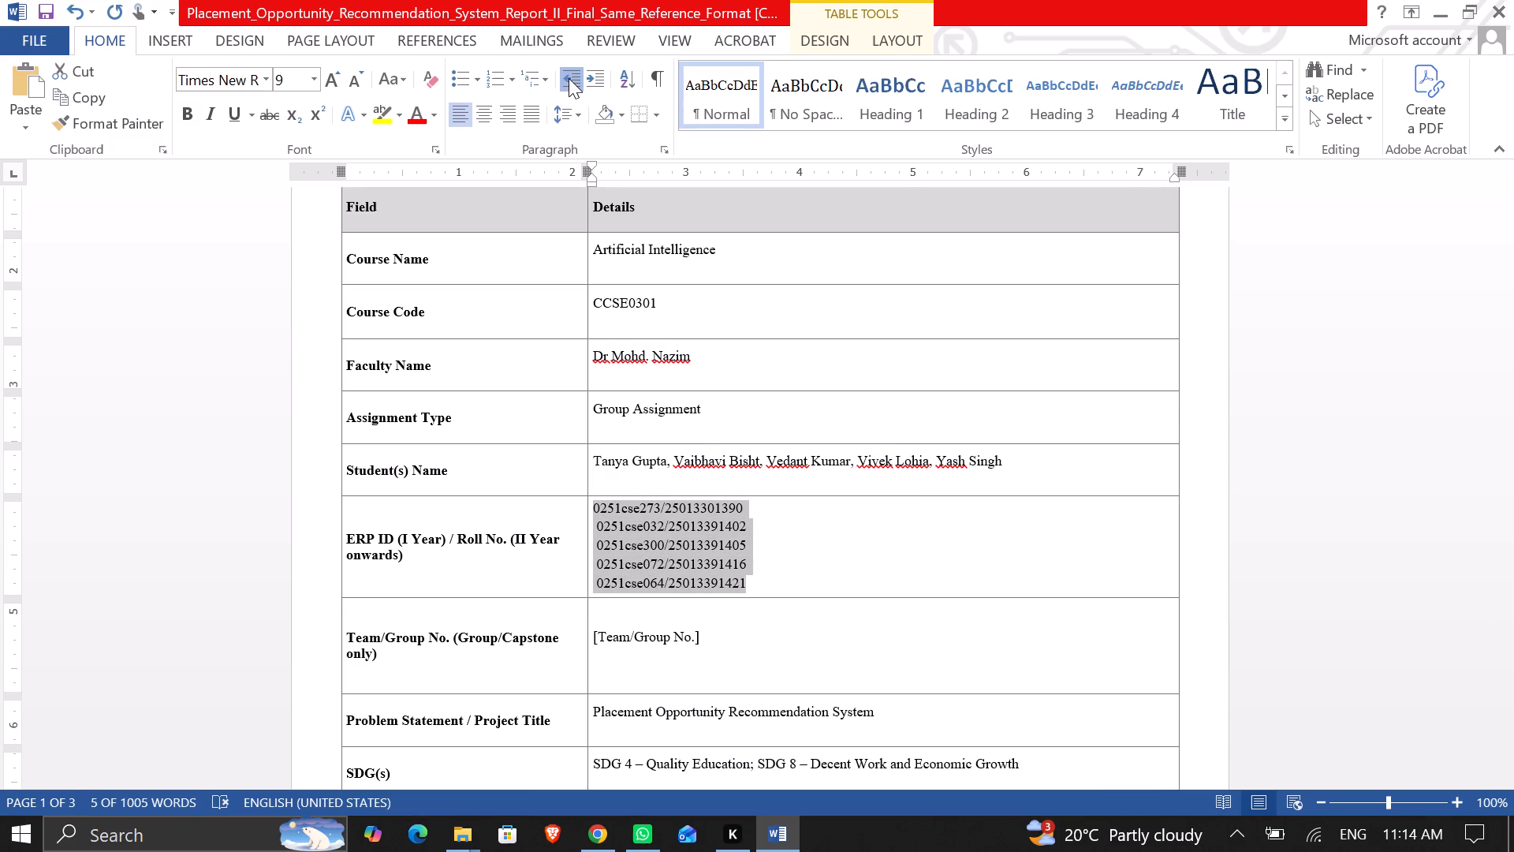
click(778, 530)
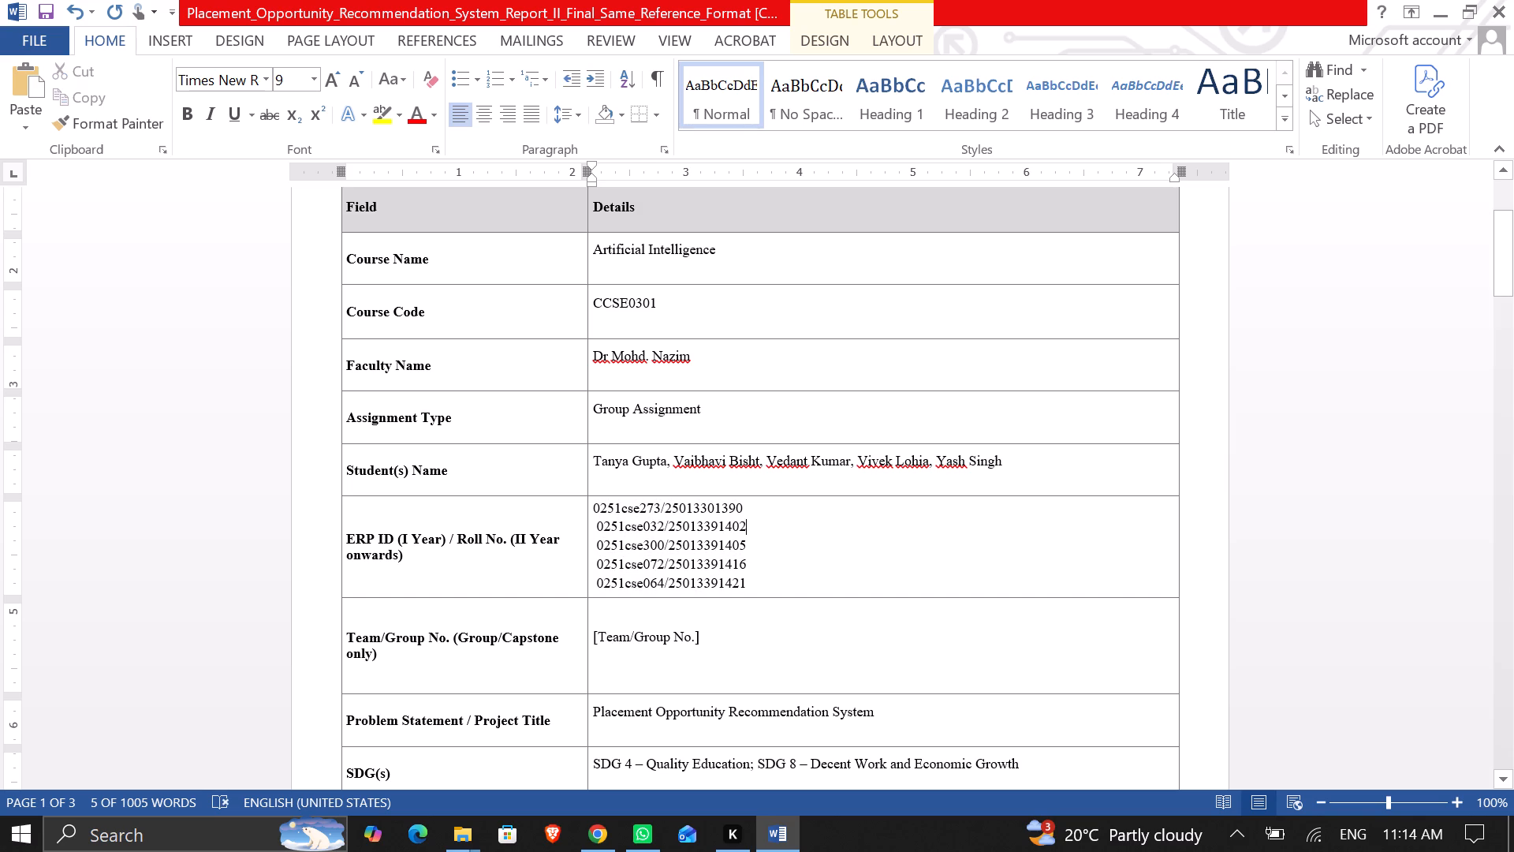
Align the first ERP ID / Roll No. entry with the four below by adding a space before it.
click(592, 510)
click(592, 510)
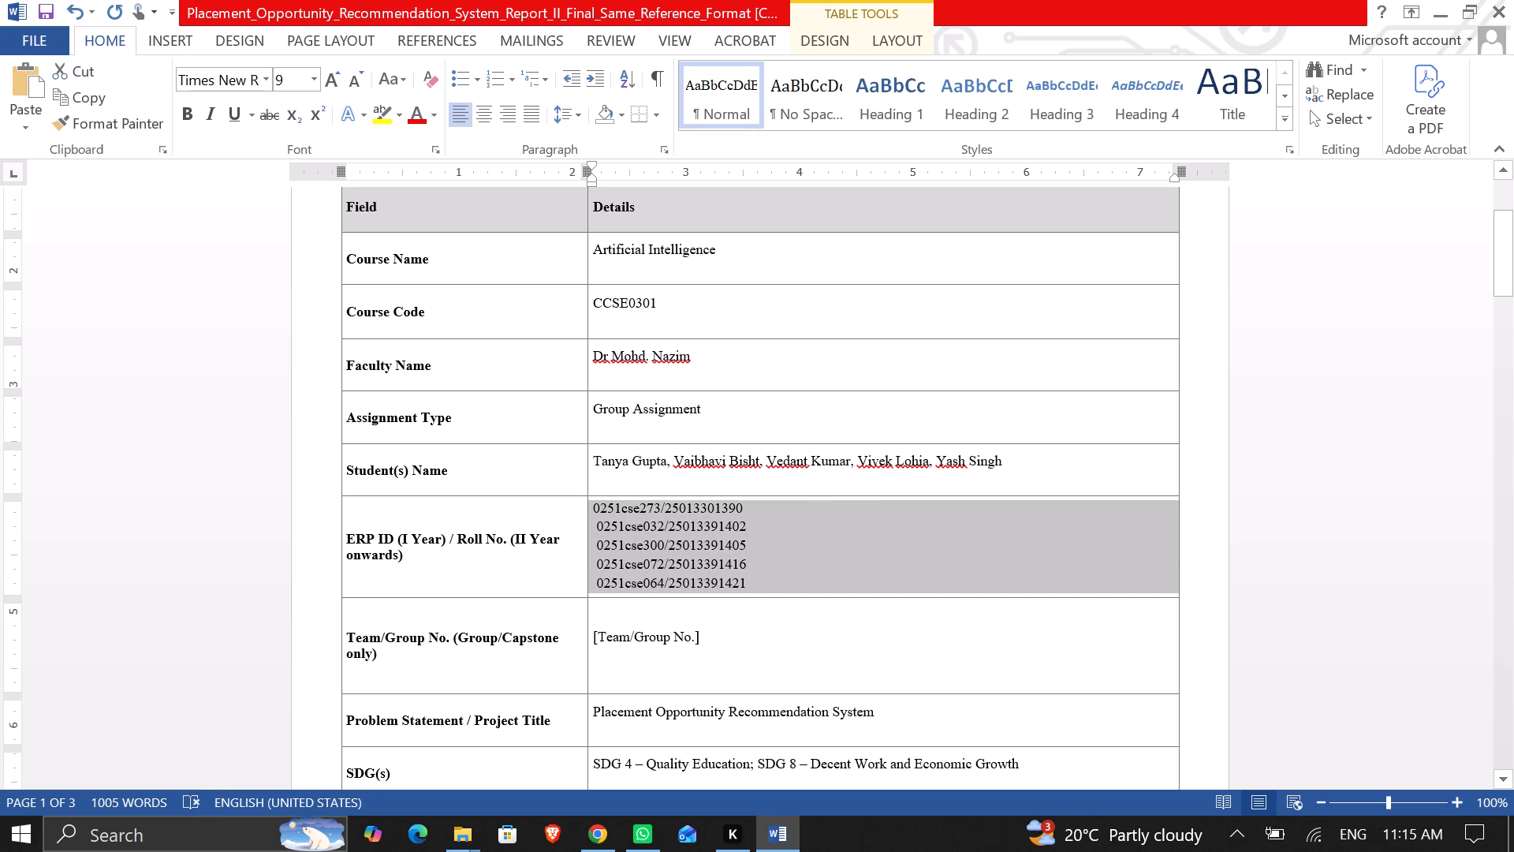
click(599, 510)
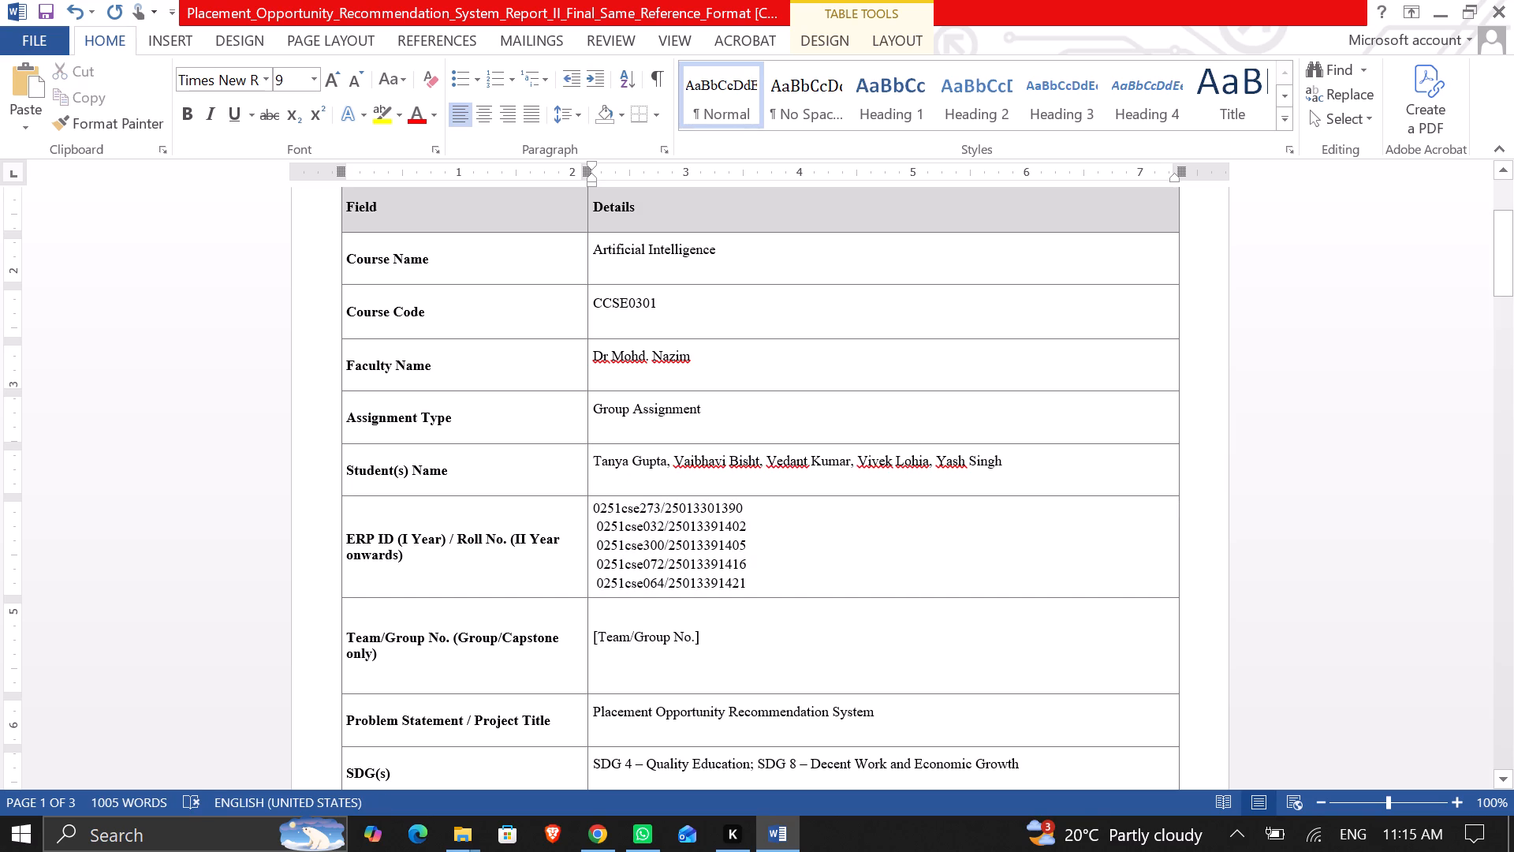
key(Left)
key(space)
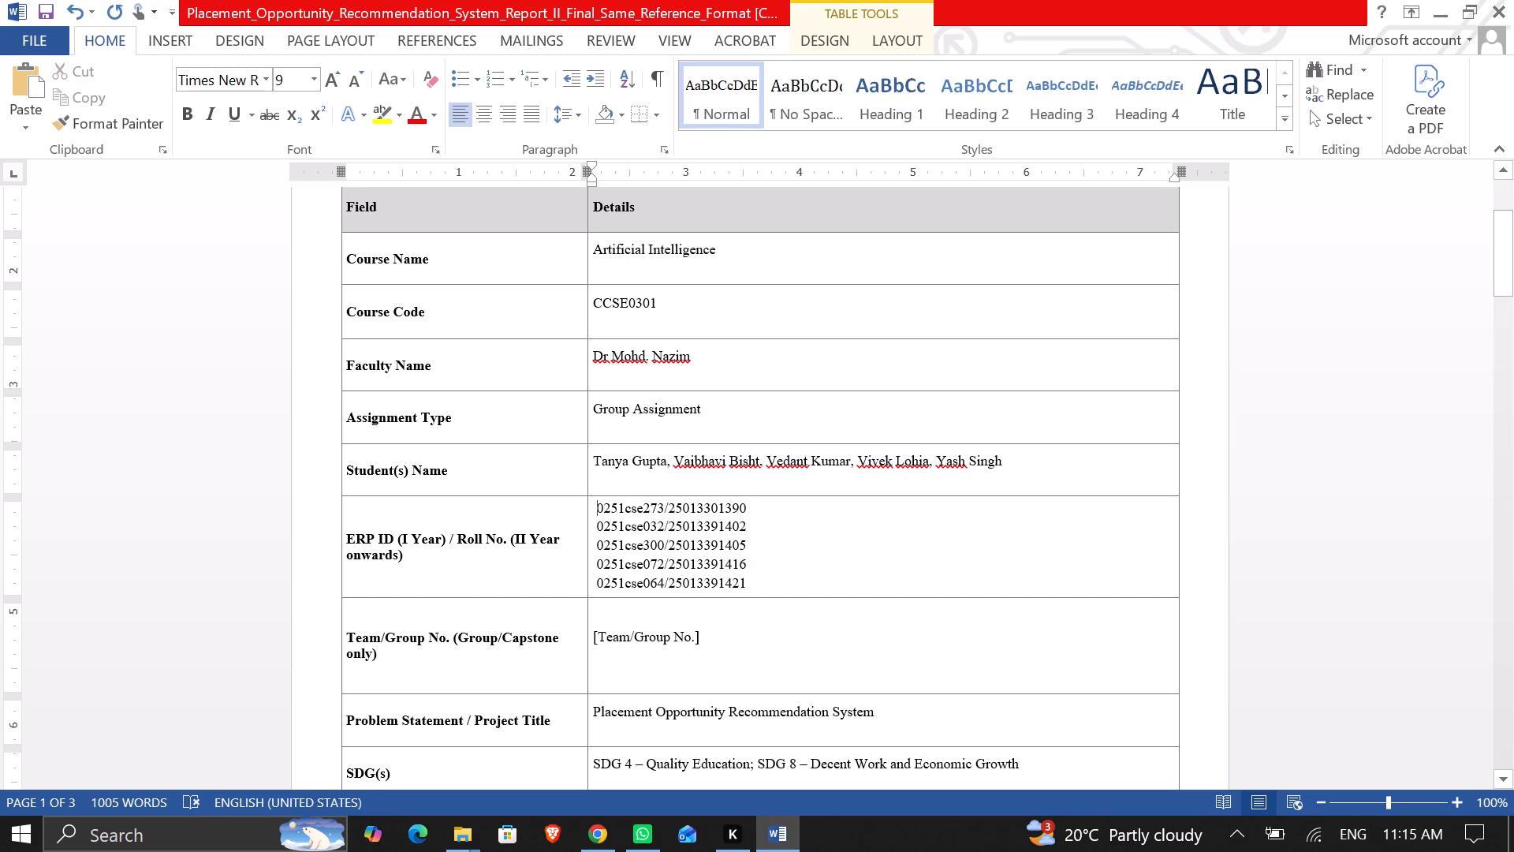
Replace the [Team/Group No.] placeholder in the Word report with "Group no-103" from the Progress Report – I PDF in Chrome.
drag(725, 647, 606, 635)
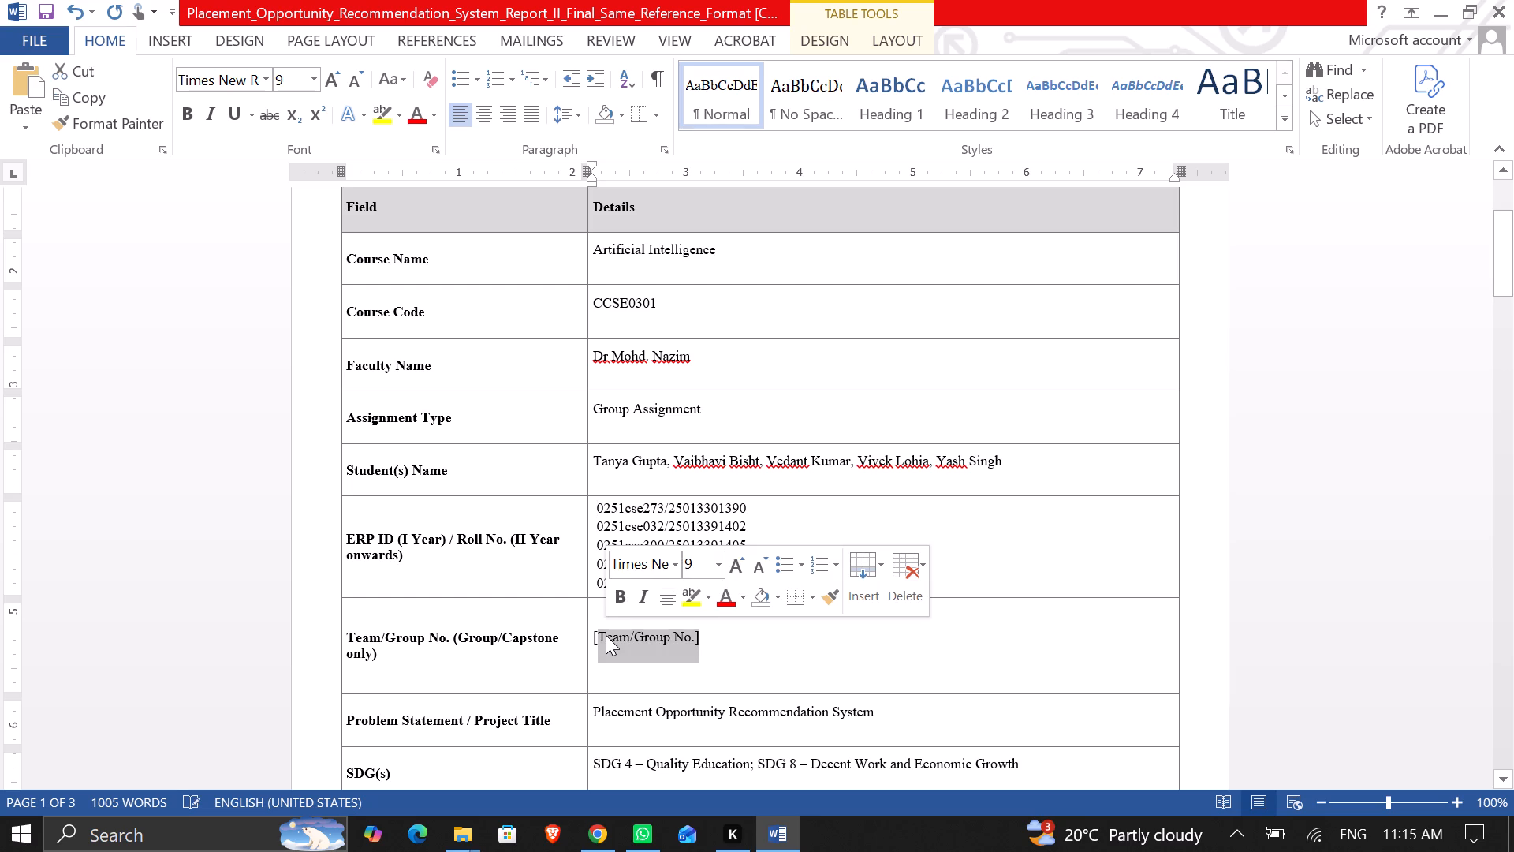
key(BackSpace)
key(BackSpace)
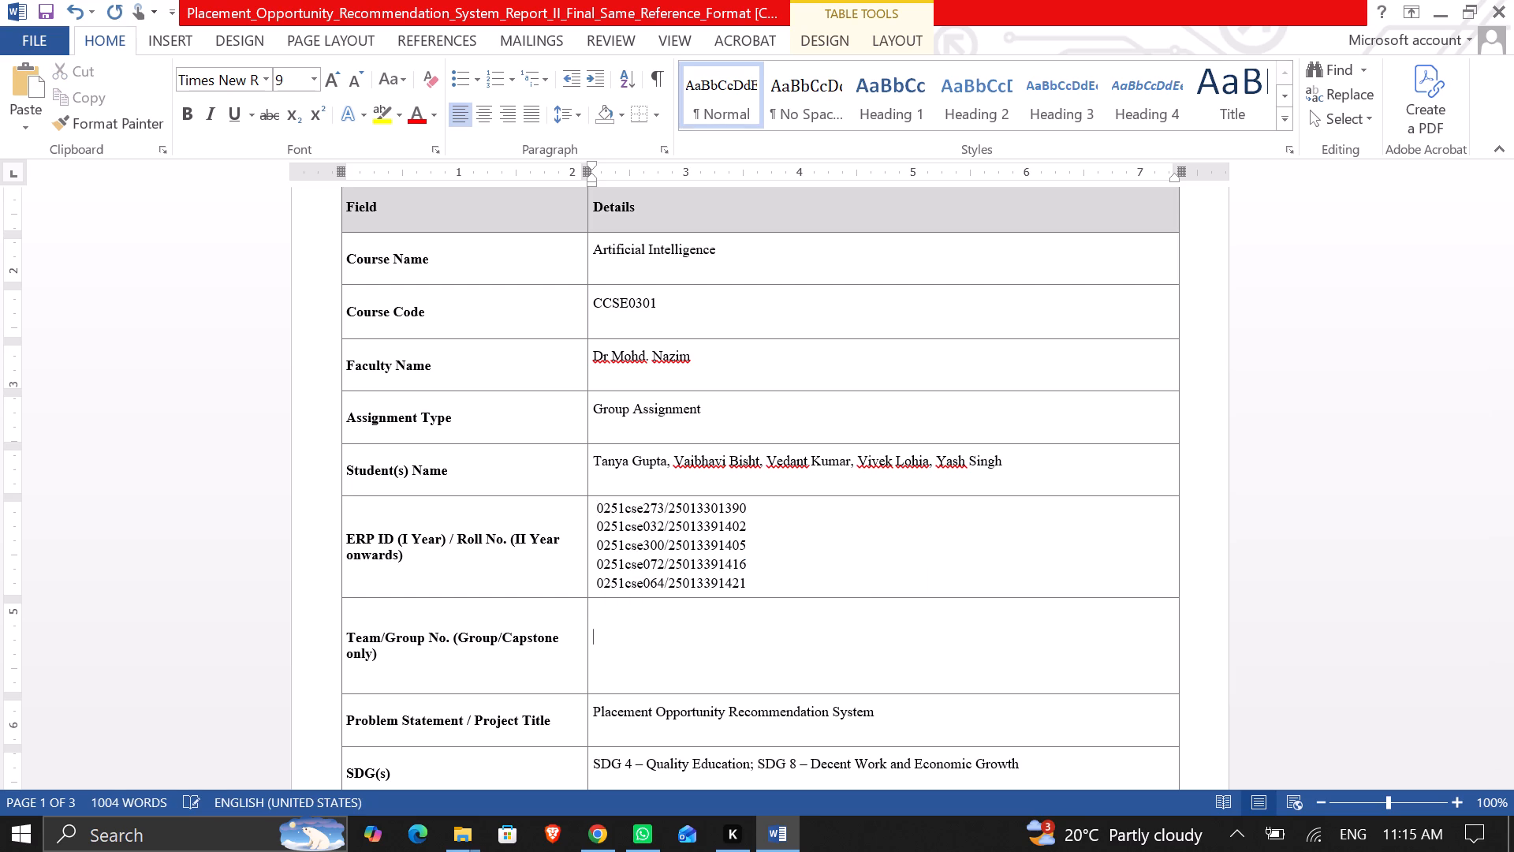
click(608, 839)
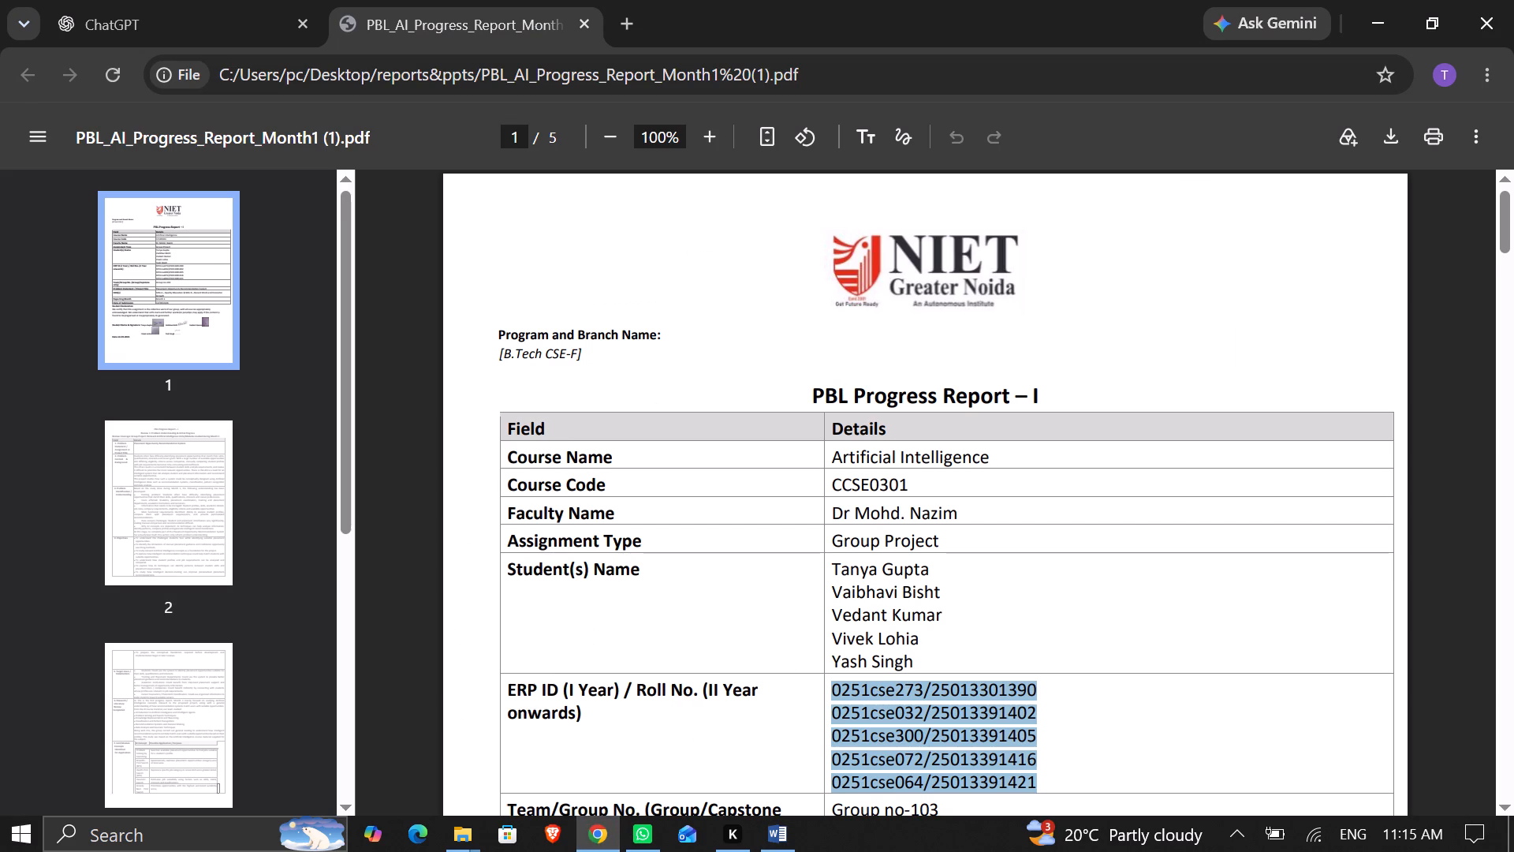
scroll(949, 674, down, 1)
drag(967, 637, 842, 653)
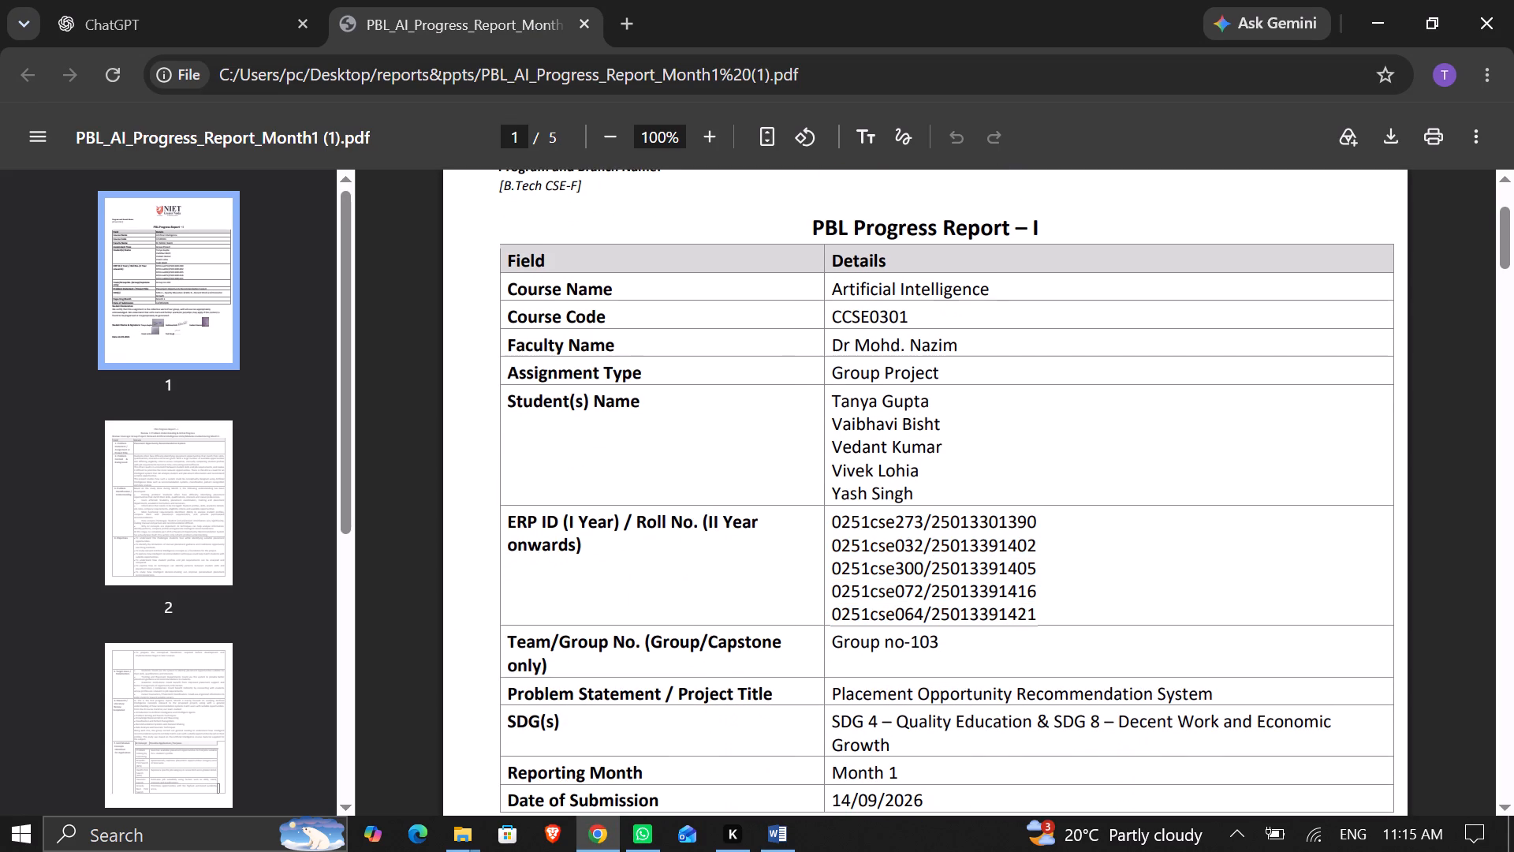
drag(842, 653, 833, 642)
drag(833, 642, 957, 644)
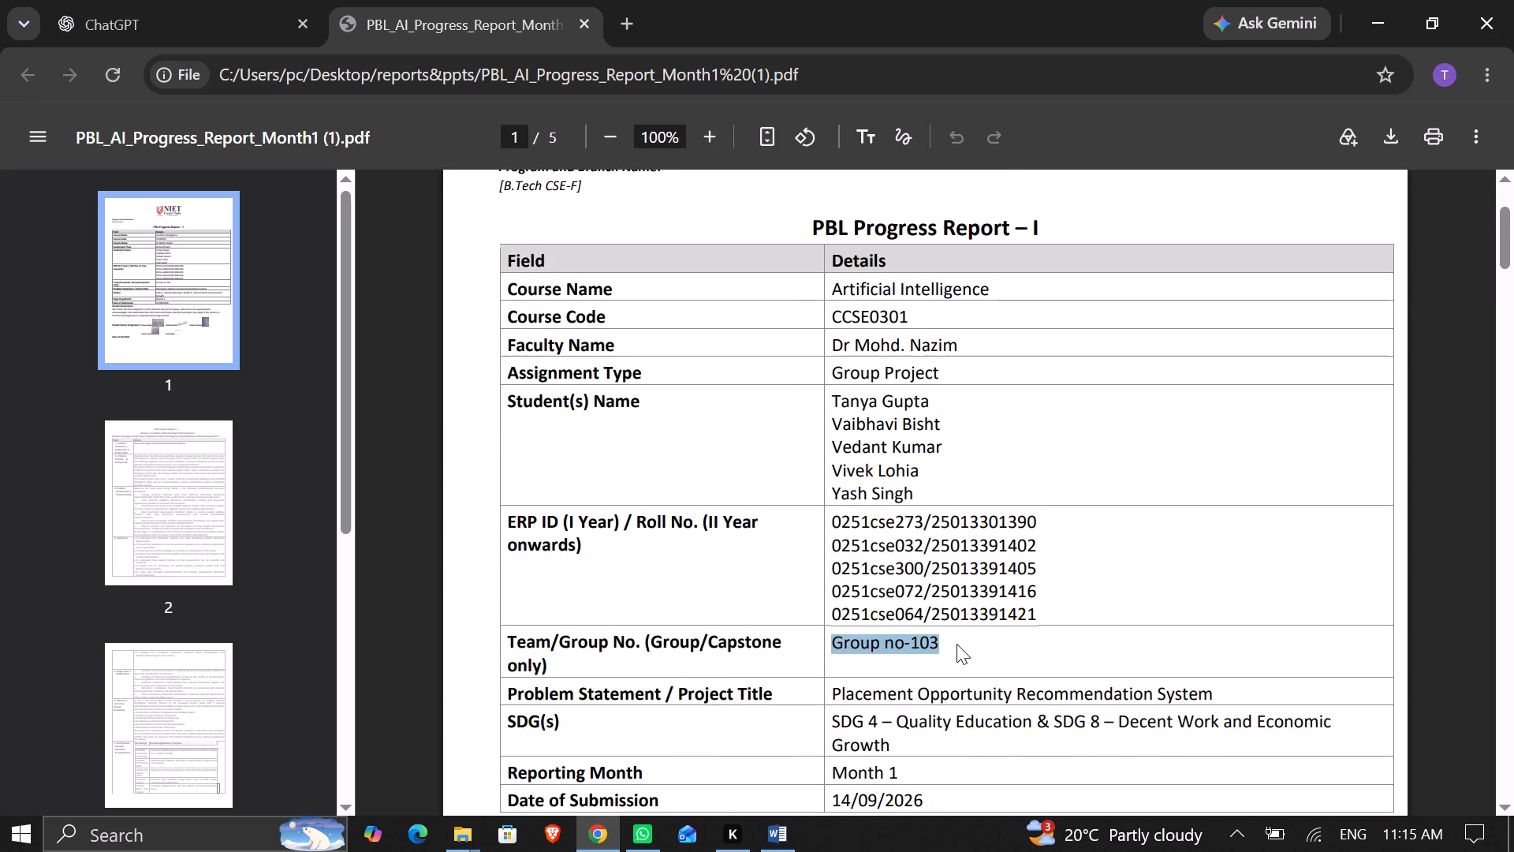
key(ctrl+c)
click(782, 735)
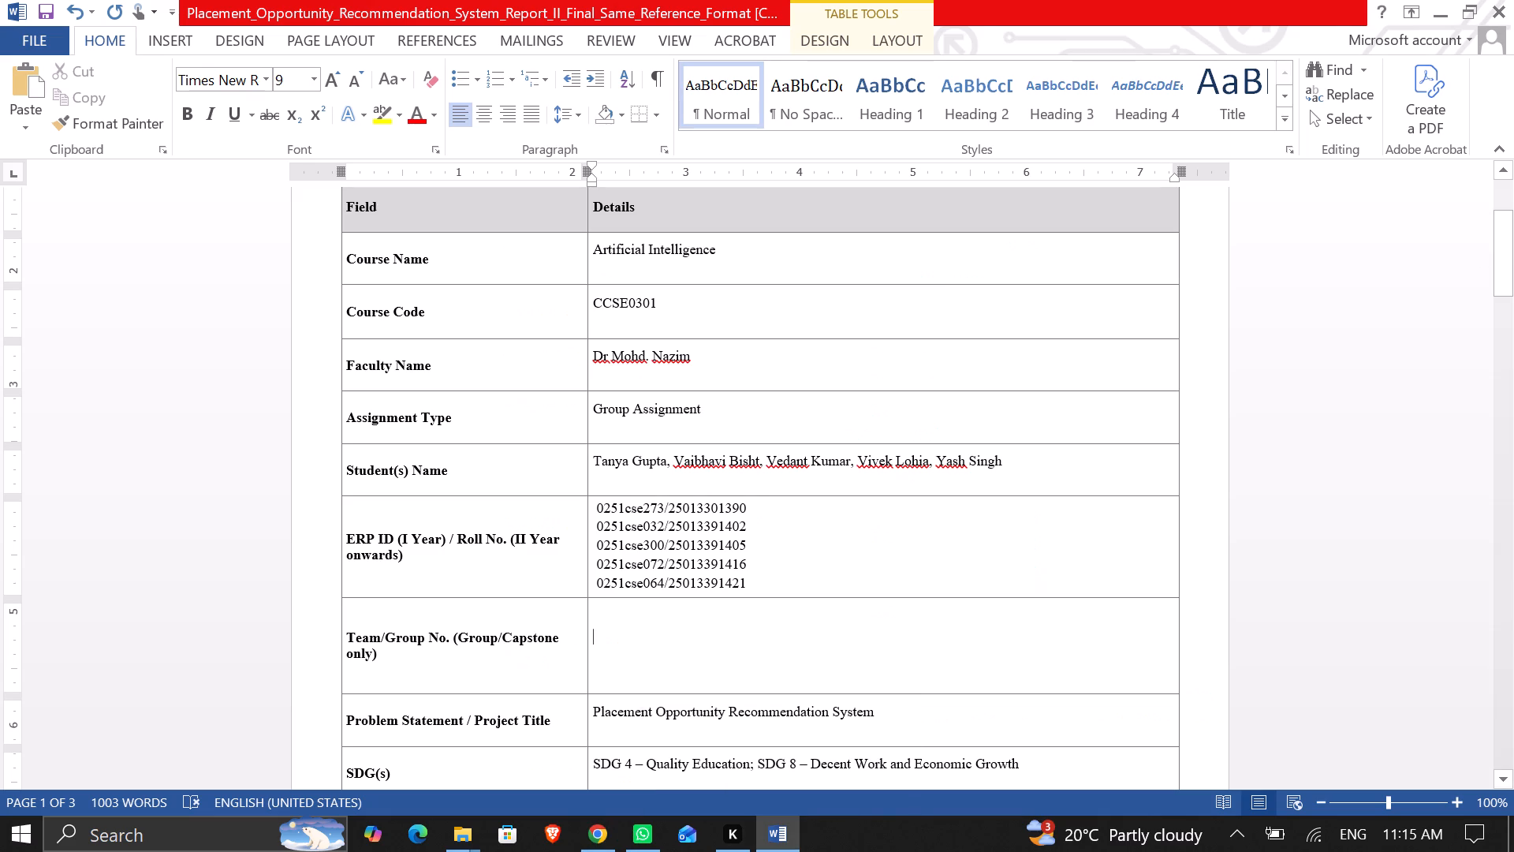
key(ctrl+v)
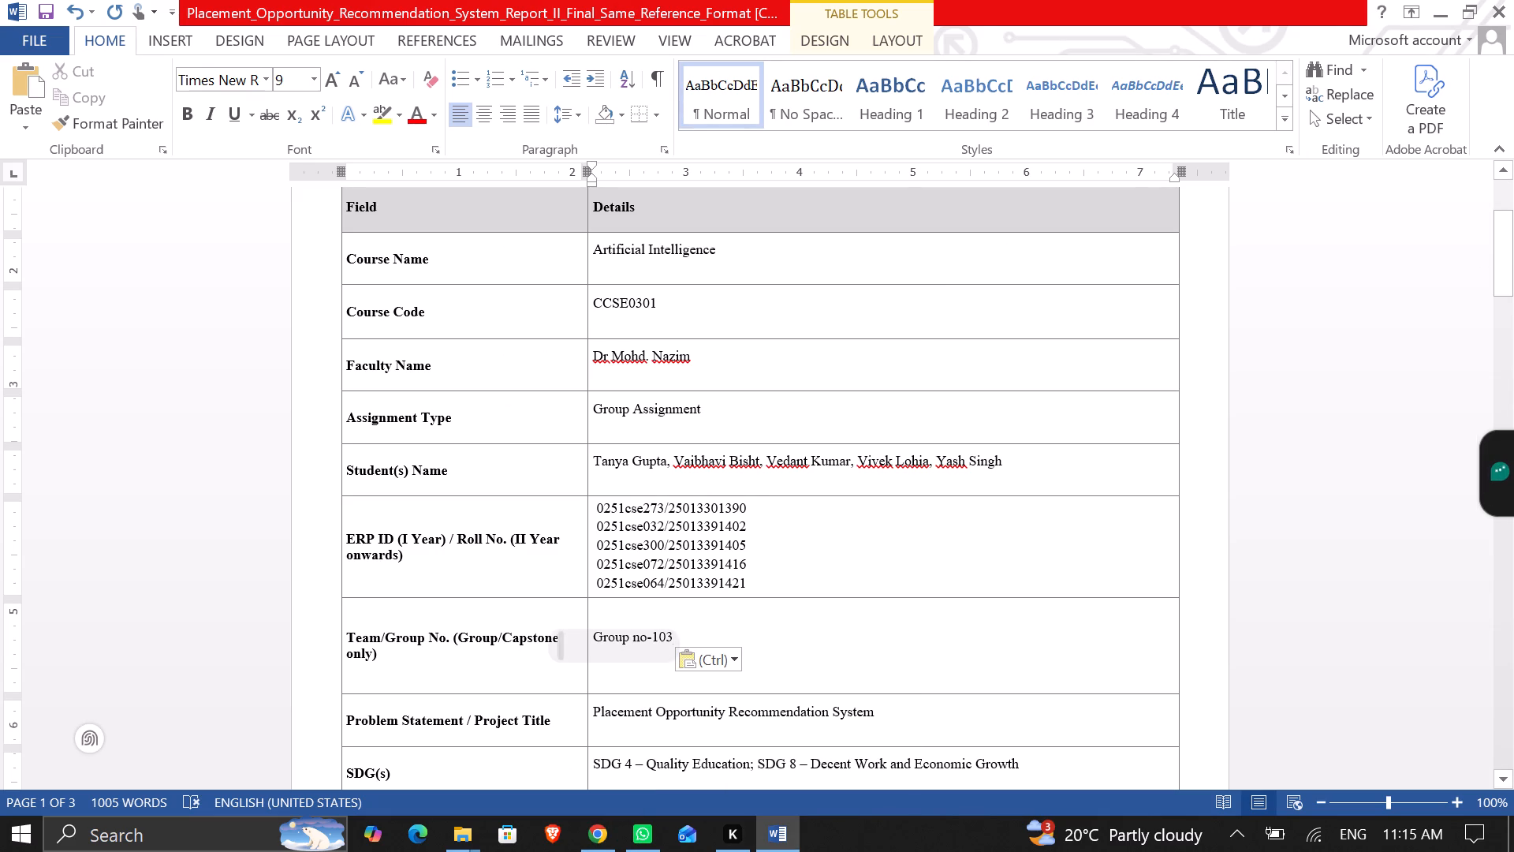
Shorten the team number row's label to "Team/Group No." by deleting "(Group/Capstone only)".
drag(403, 663, 453, 627)
key(BackSpace)
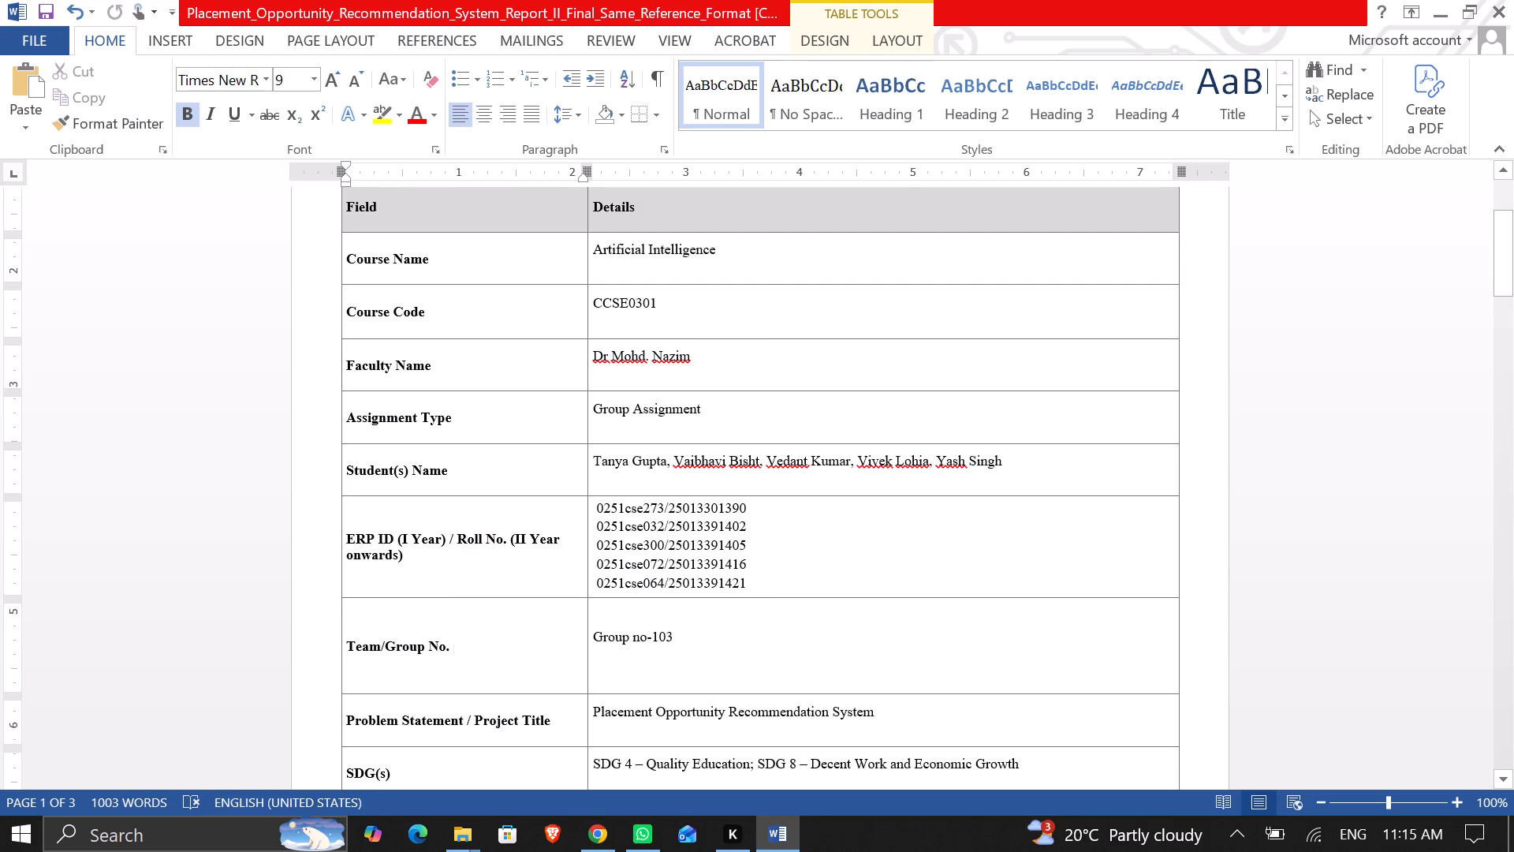
Reduce the height of the Team/Group No. row so it fits closely around its single line of text.
click(359, 624)
key(Left)
key(Left)
key(BackSpace)
drag(484, 663, 341, 620)
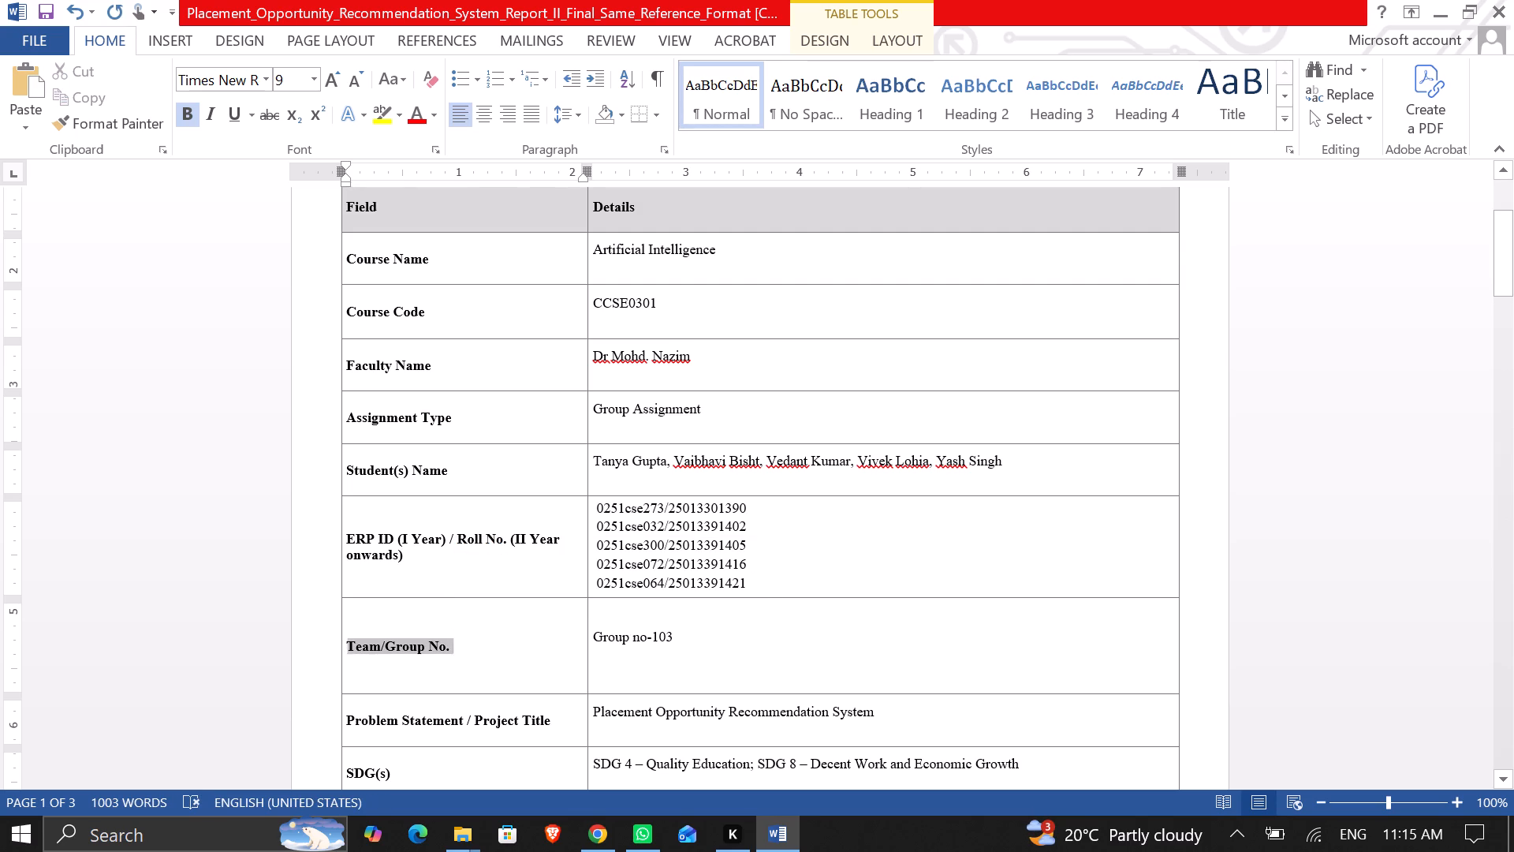
drag(341, 620, 337, 620)
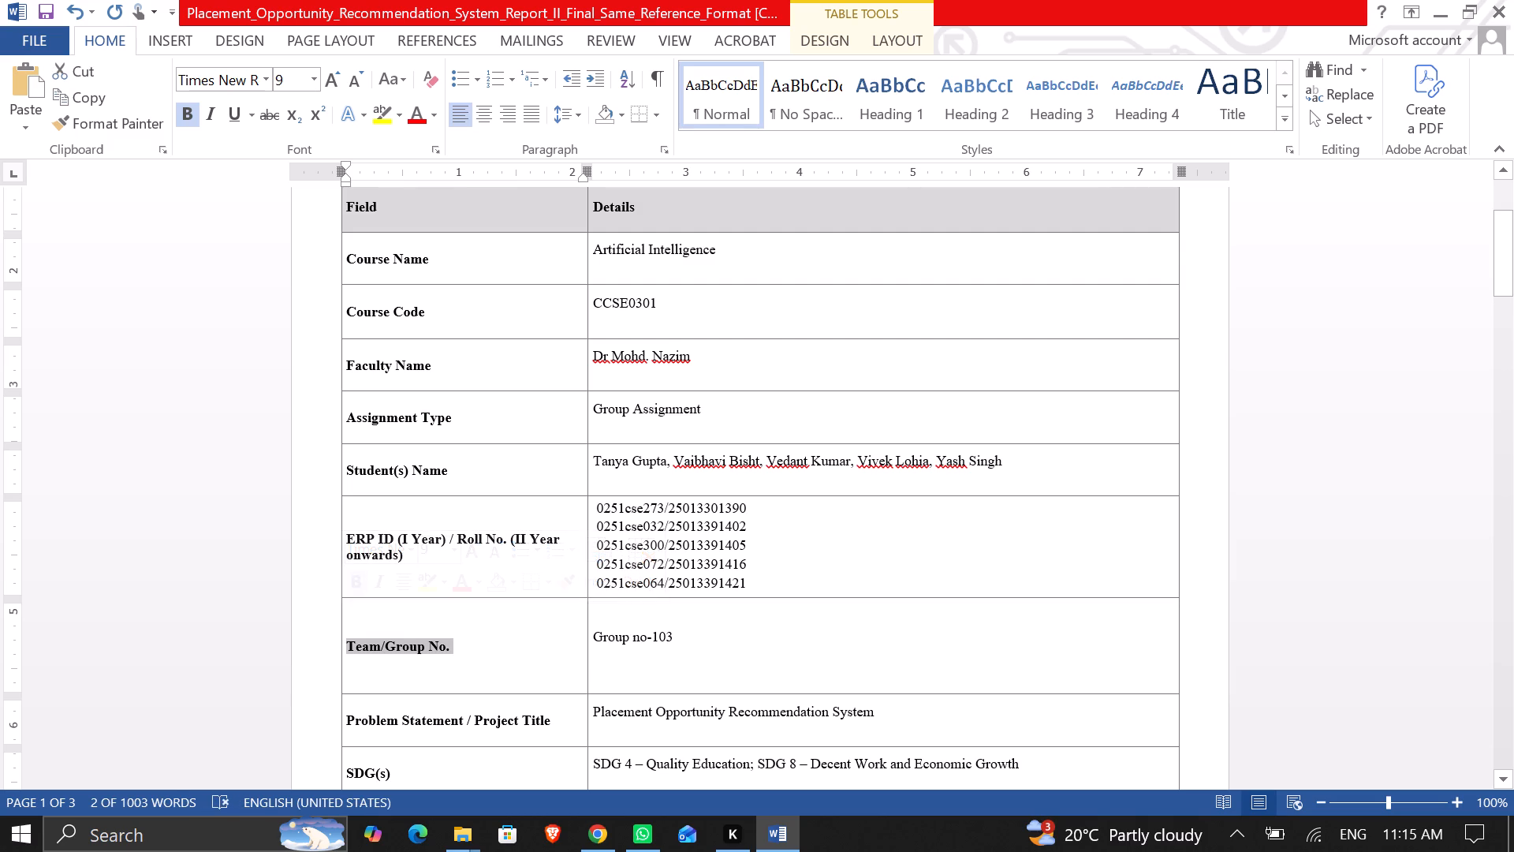
drag(614, 696, 618, 637)
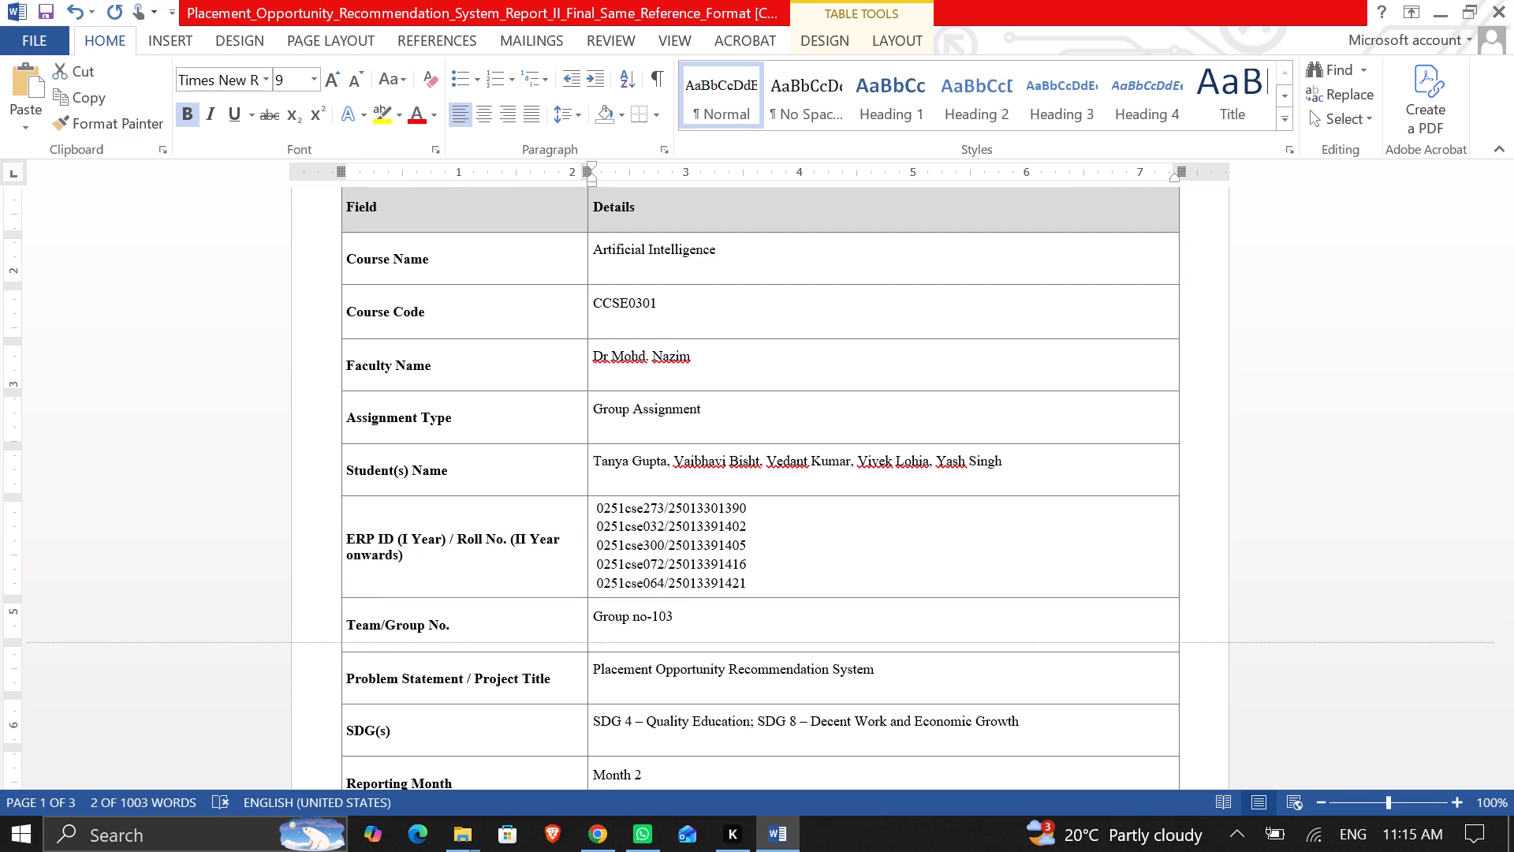
drag(618, 637, 618, 637)
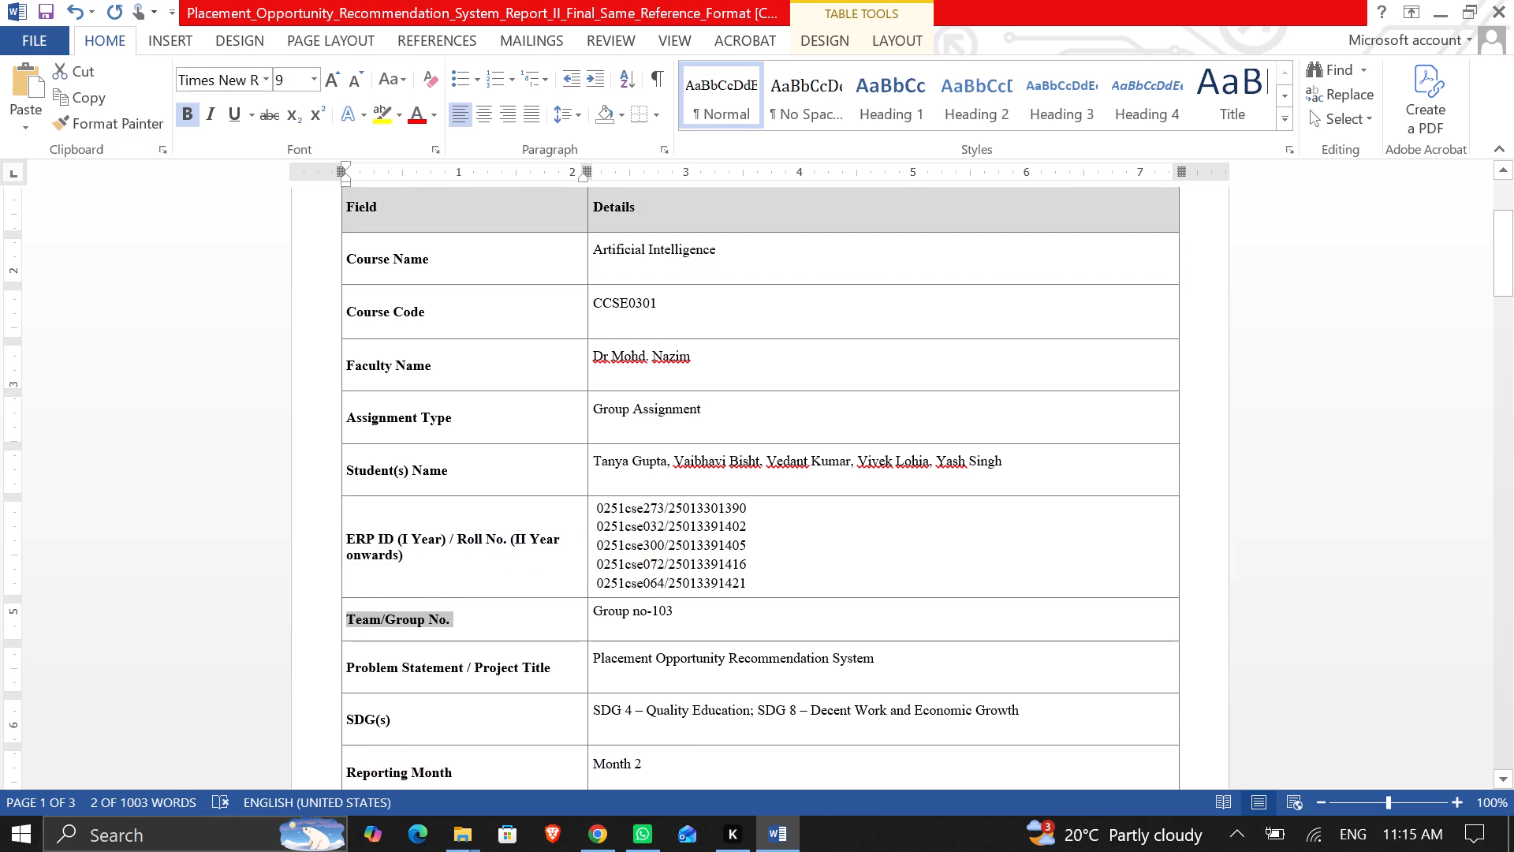
click(609, 637)
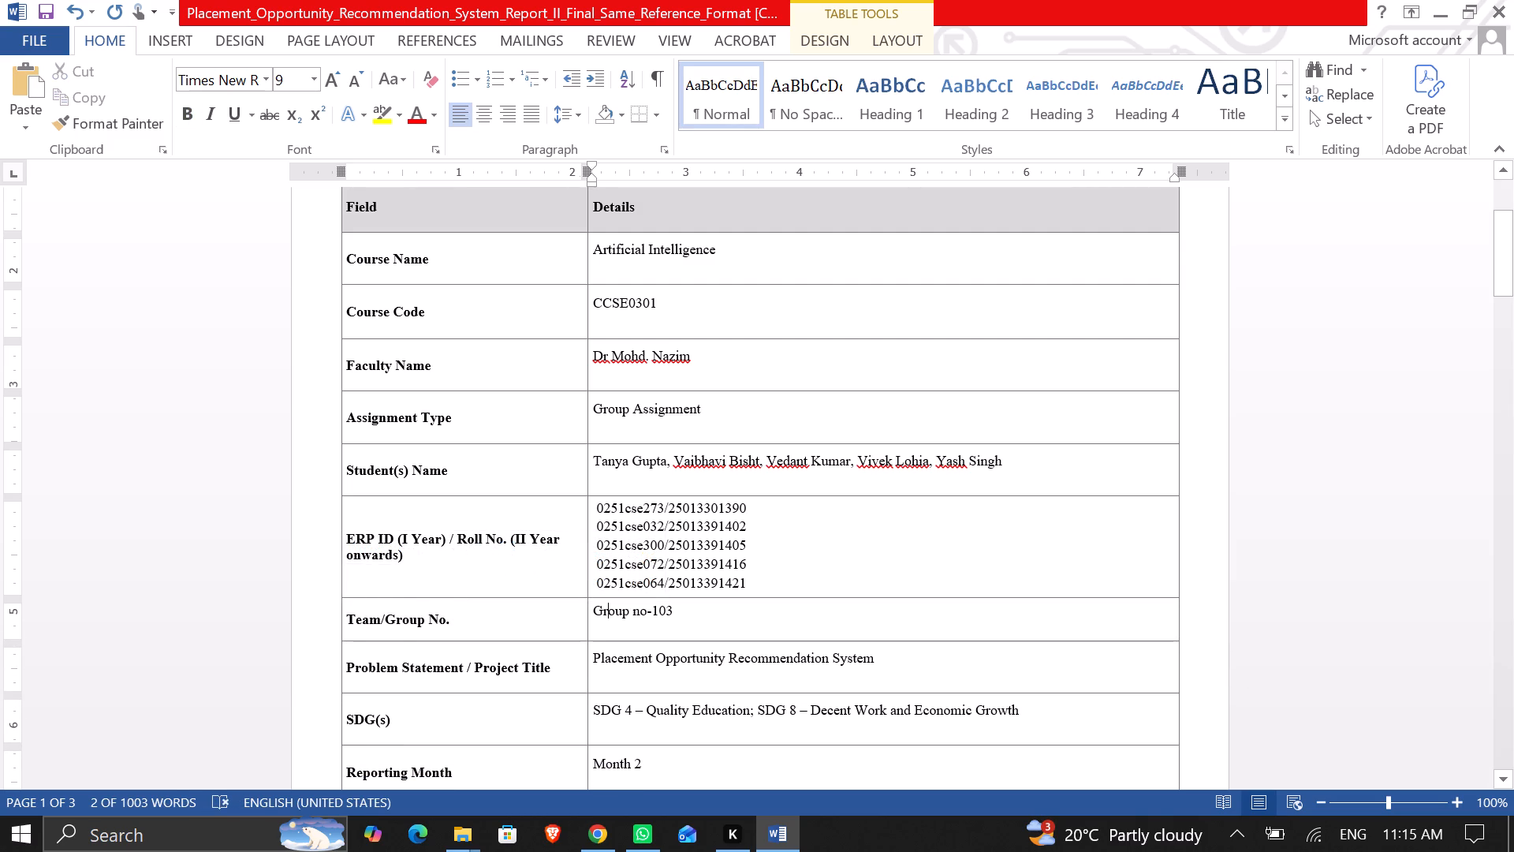
key(Down)
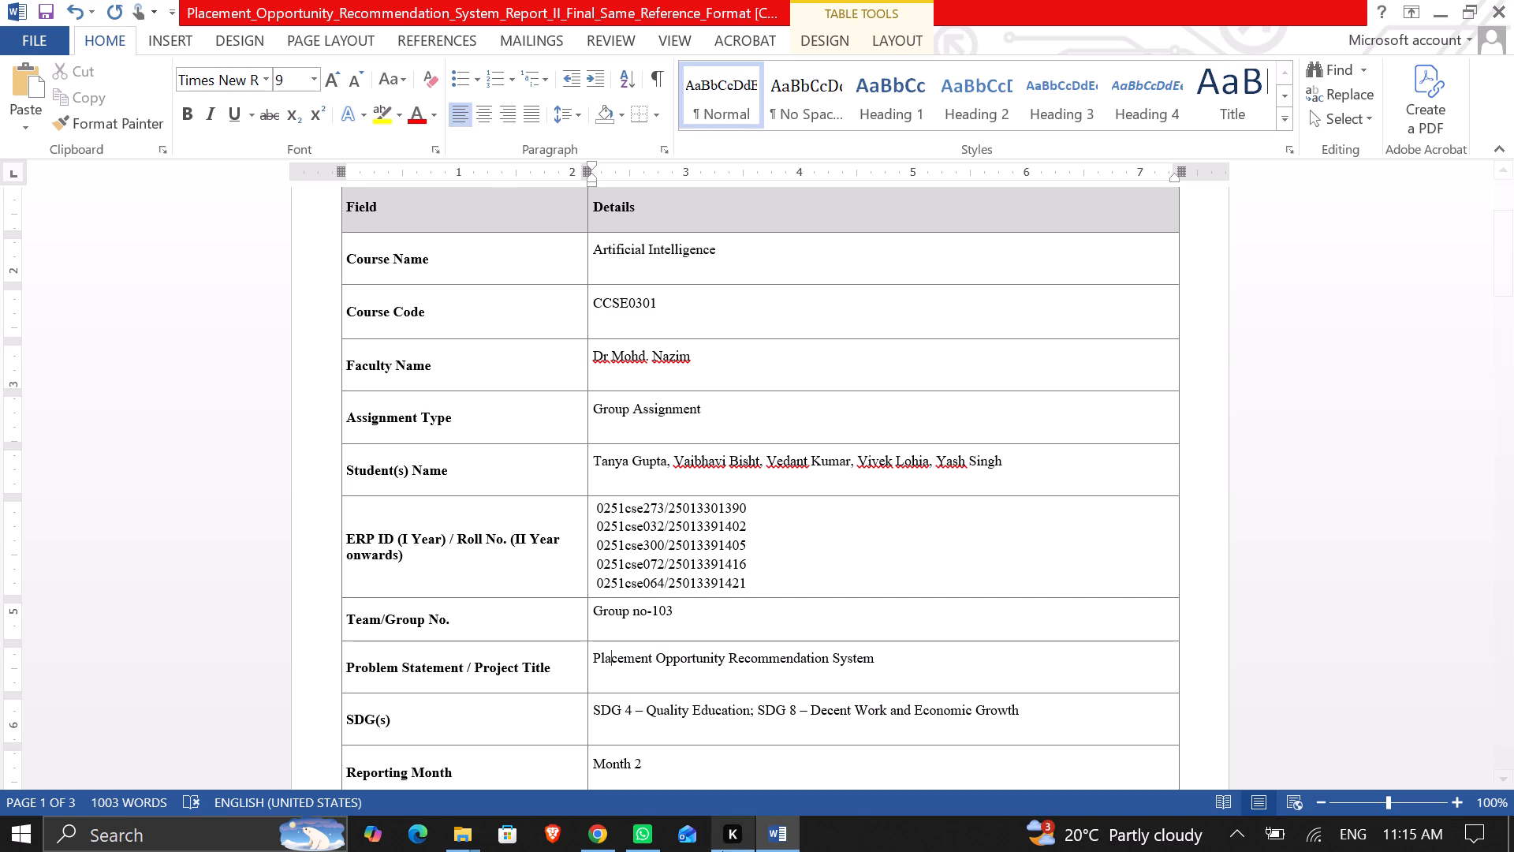
Replace the SDG(s) entry with "SDG 4 – Quality Education & SDG 8 – Decent Work and Economic Growth" from the Progress Report – I PDF in Chrome.
click(595, 841)
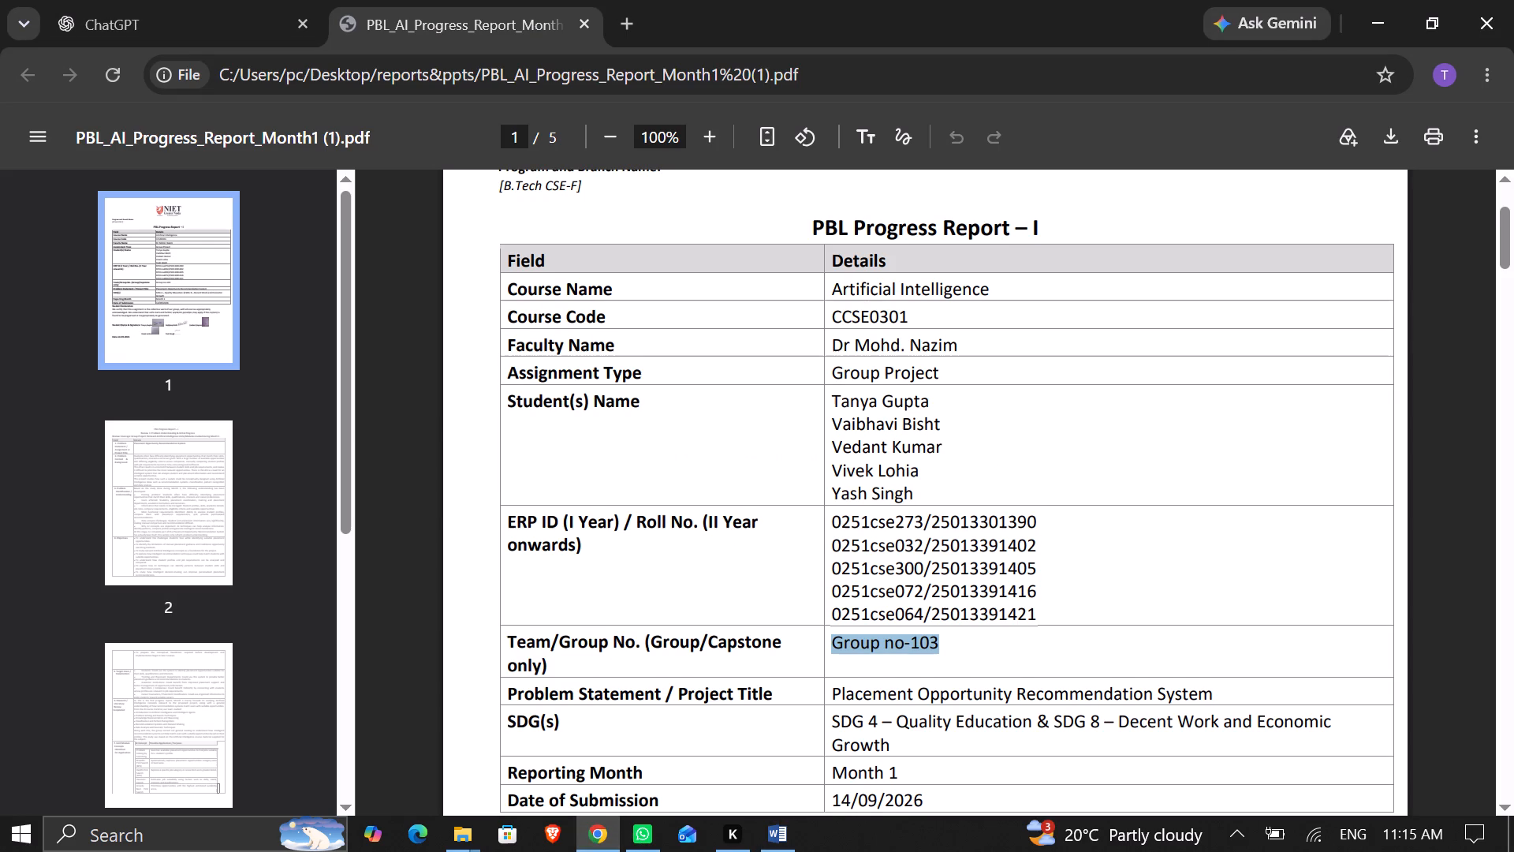
scroll(971, 673, down, 1)
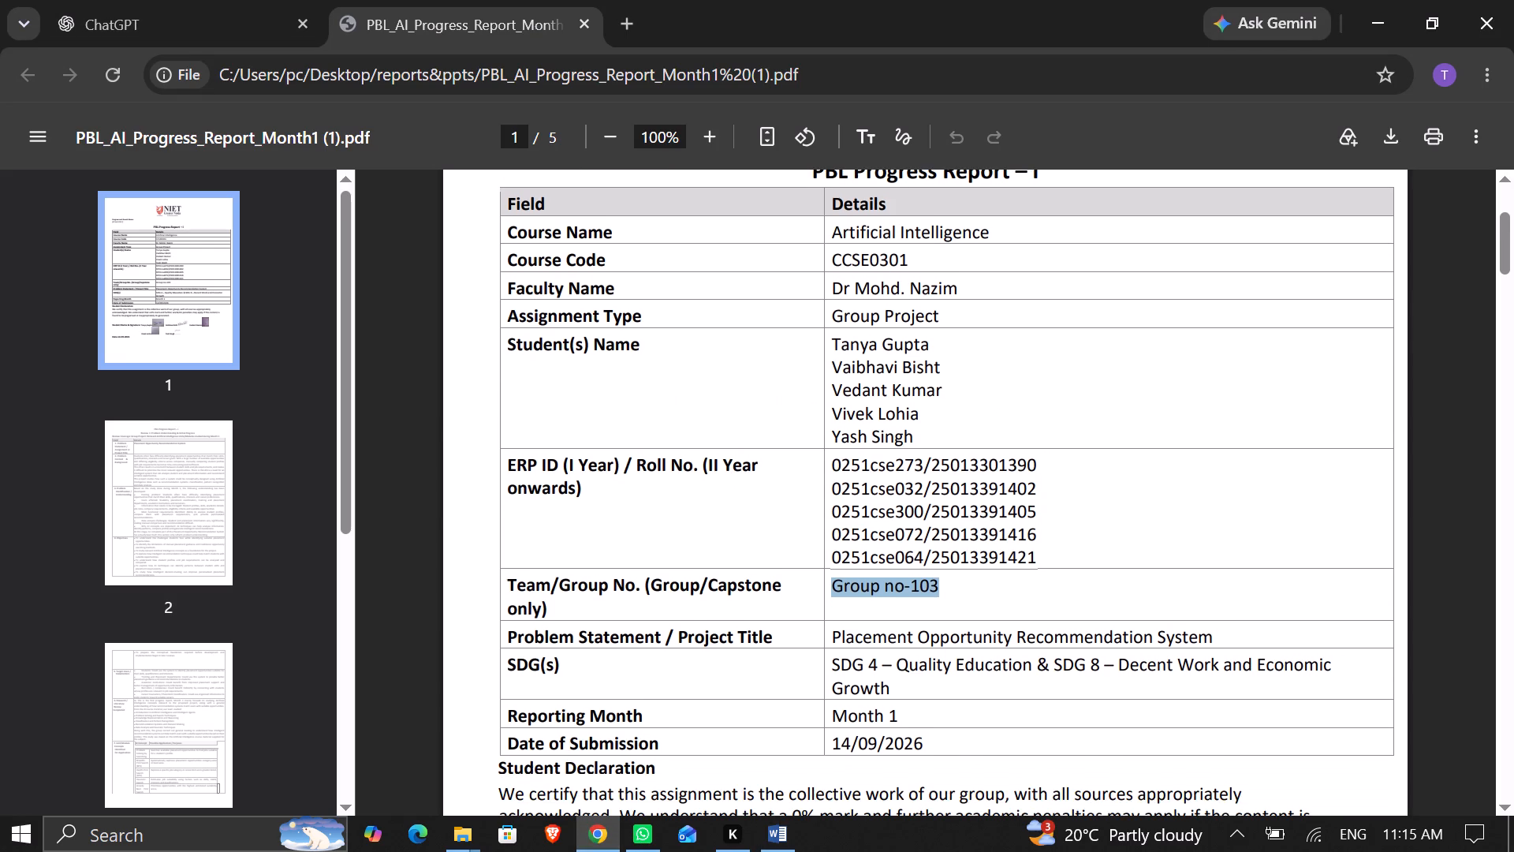
drag(901, 687, 835, 672)
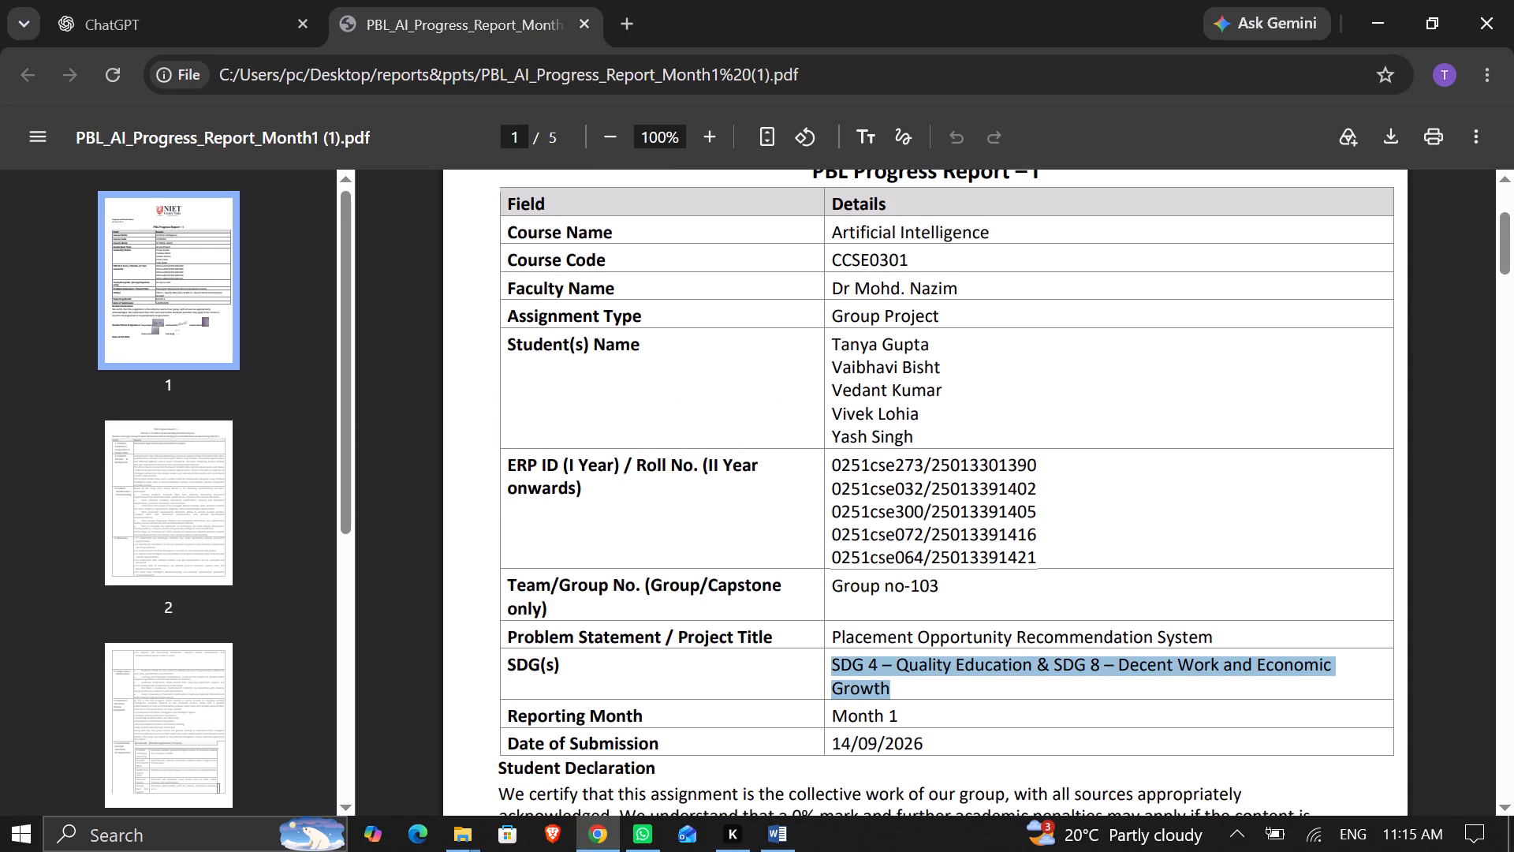
key(ctrl+c)
click(780, 831)
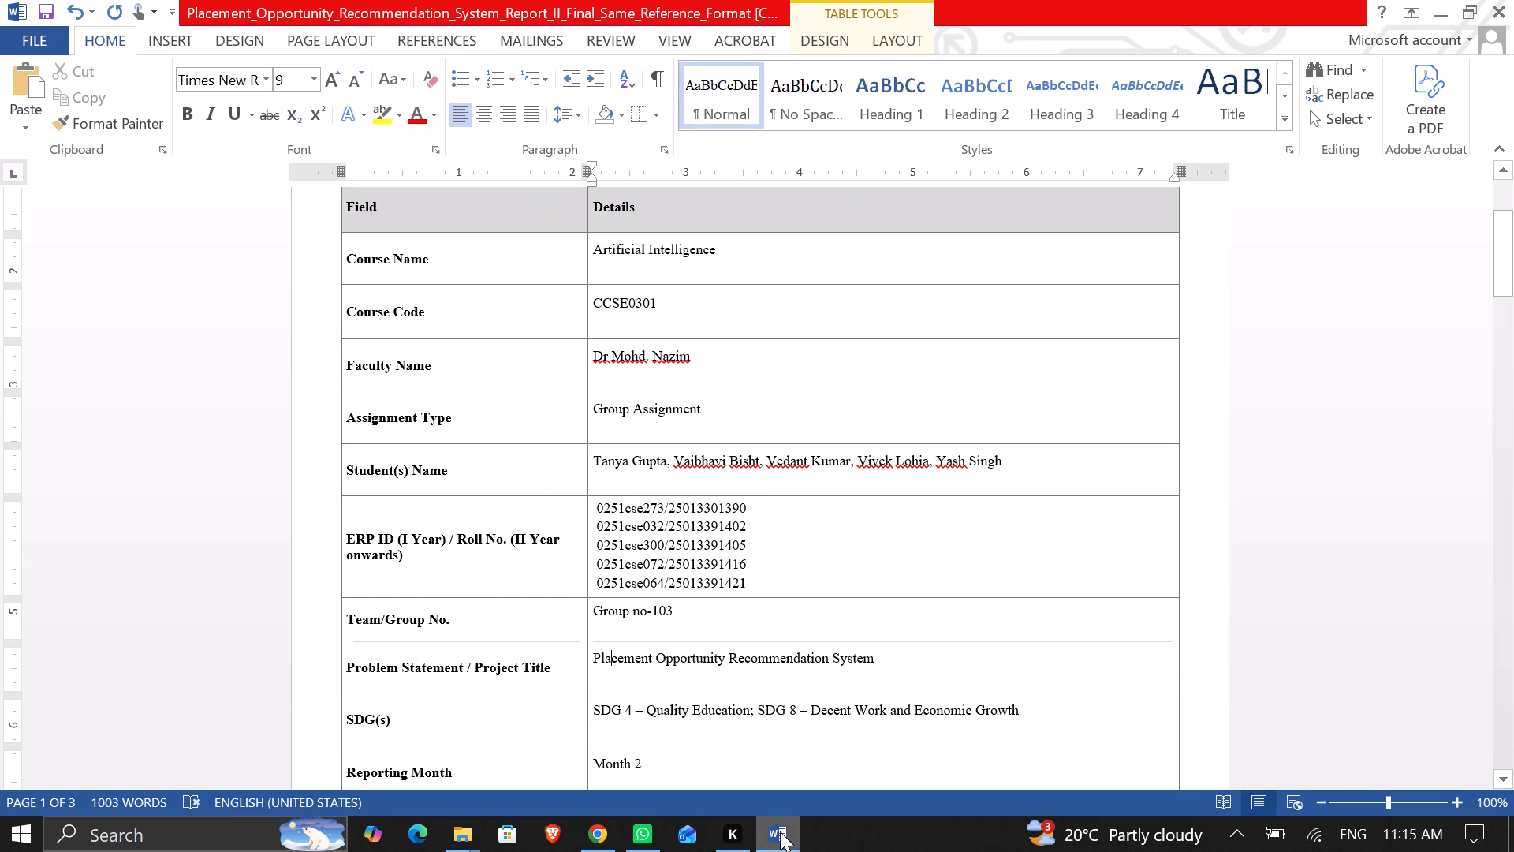
drag(1046, 712, 599, 728)
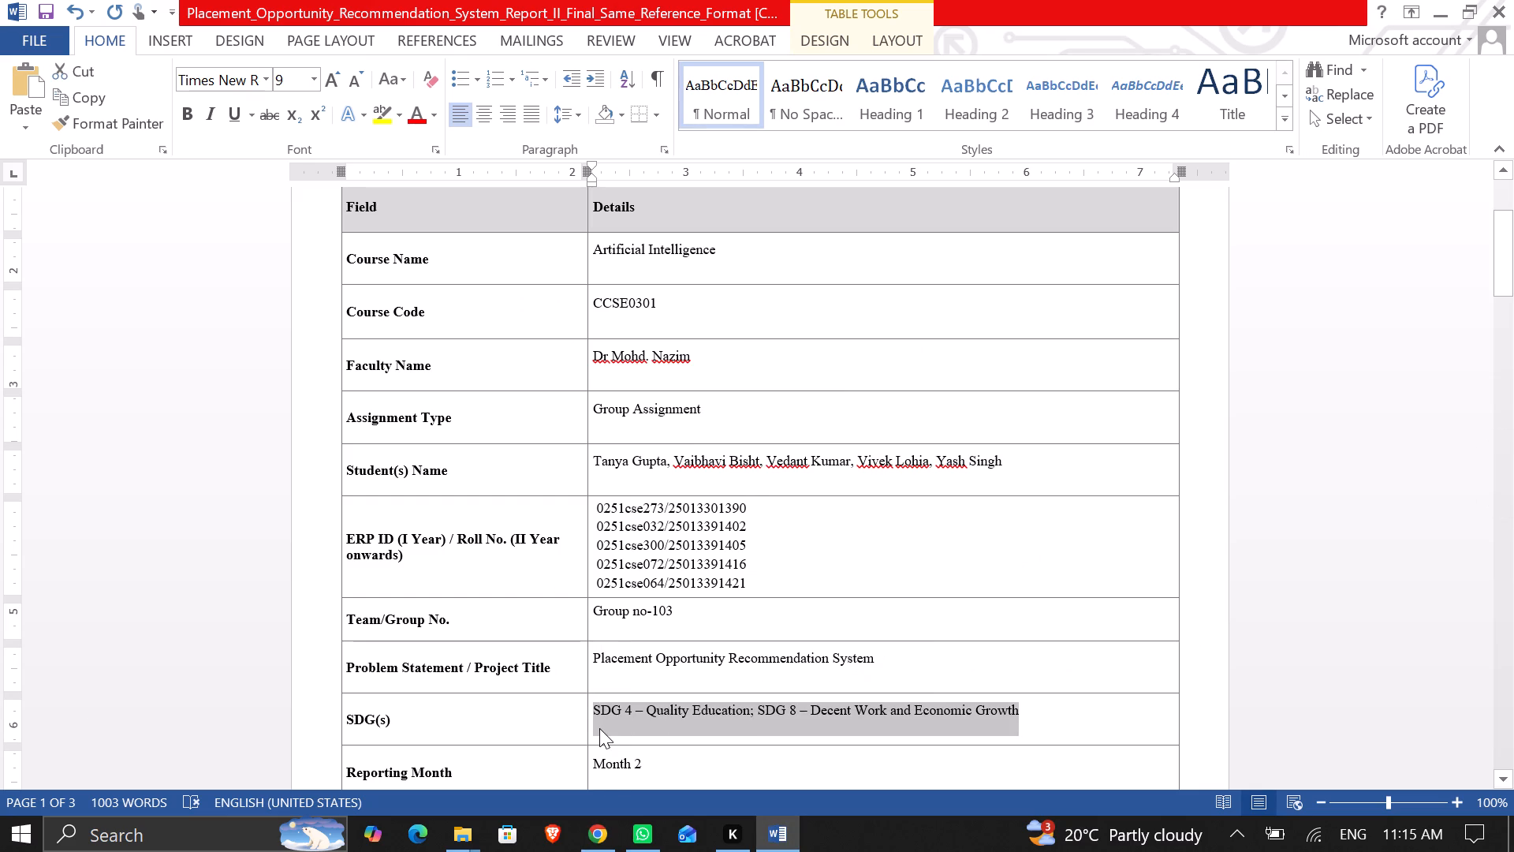
key(ctrl+v)
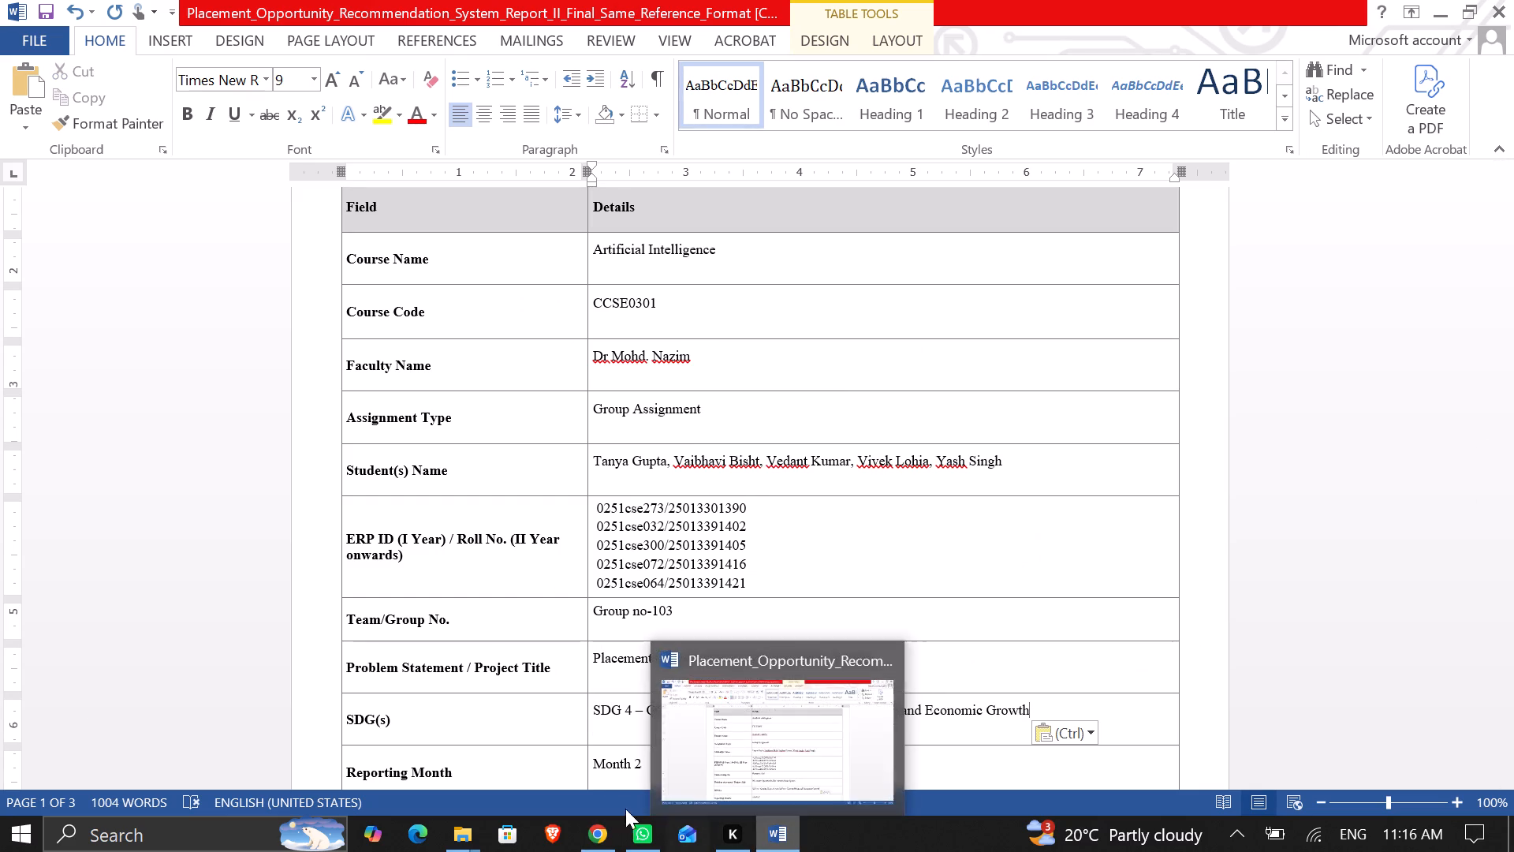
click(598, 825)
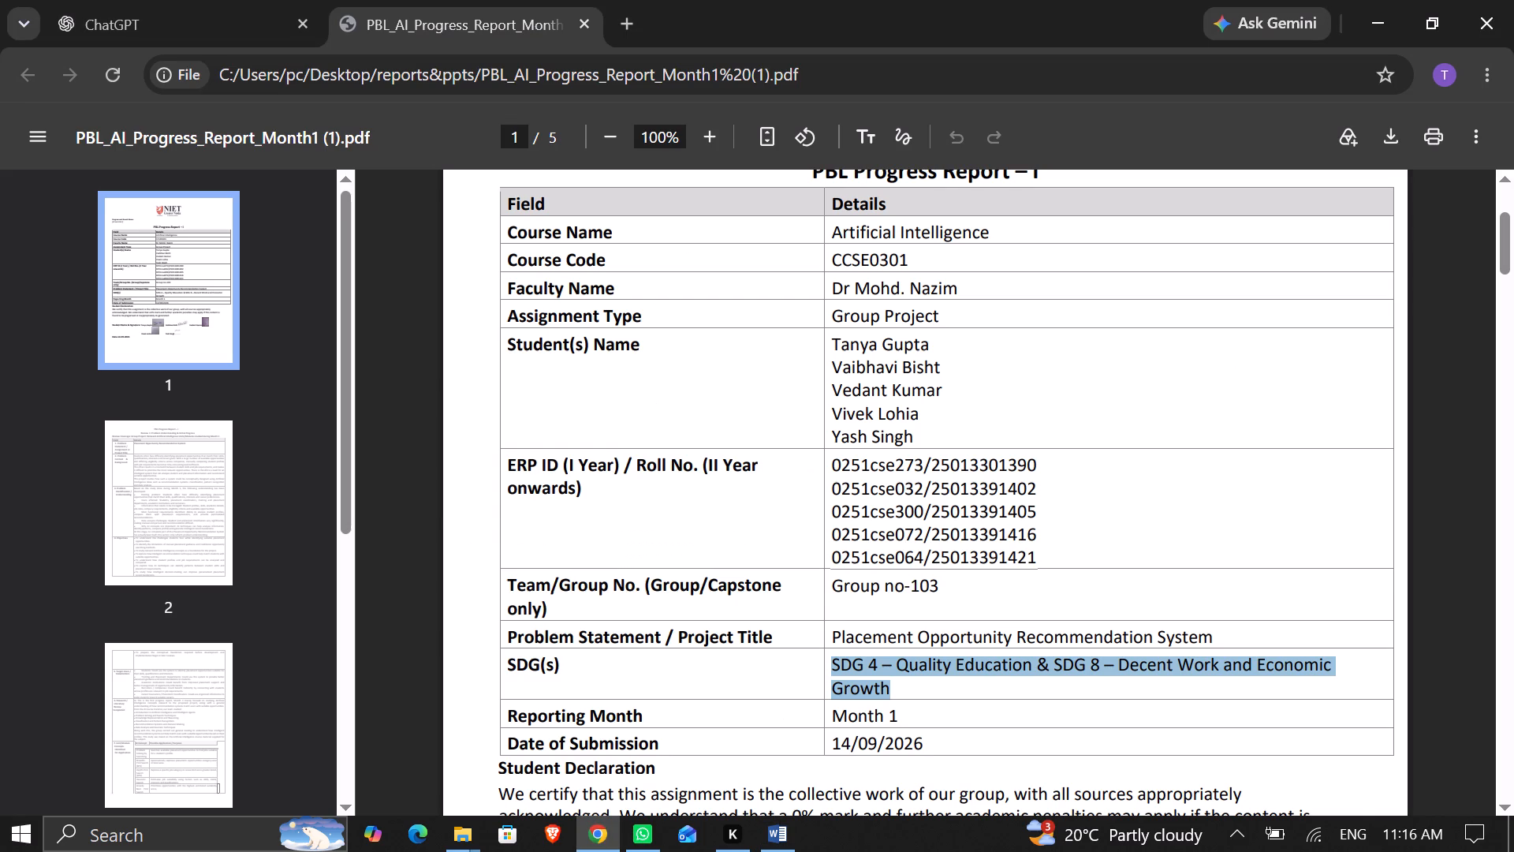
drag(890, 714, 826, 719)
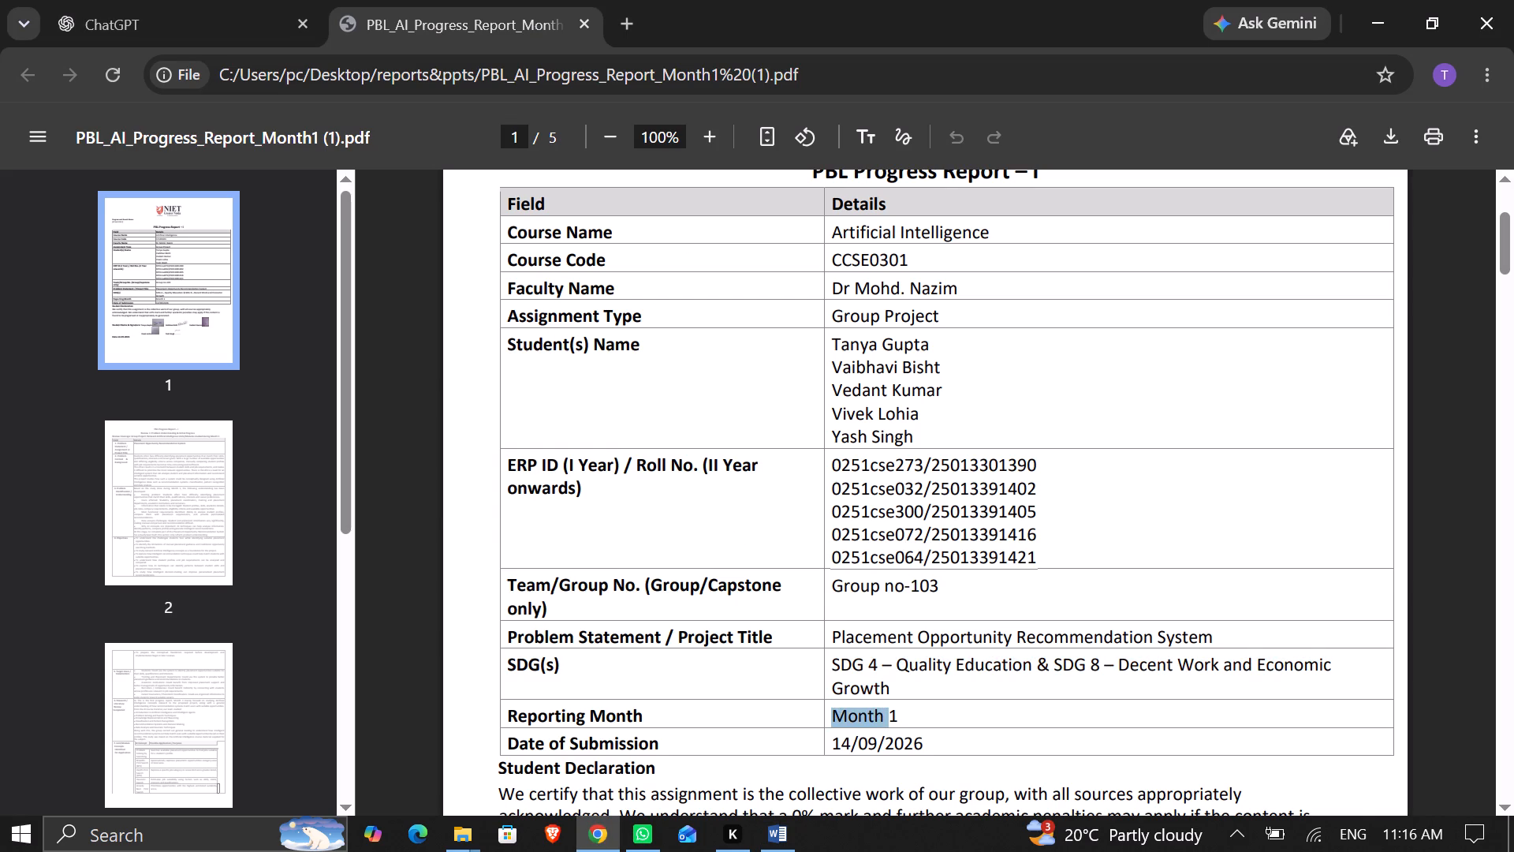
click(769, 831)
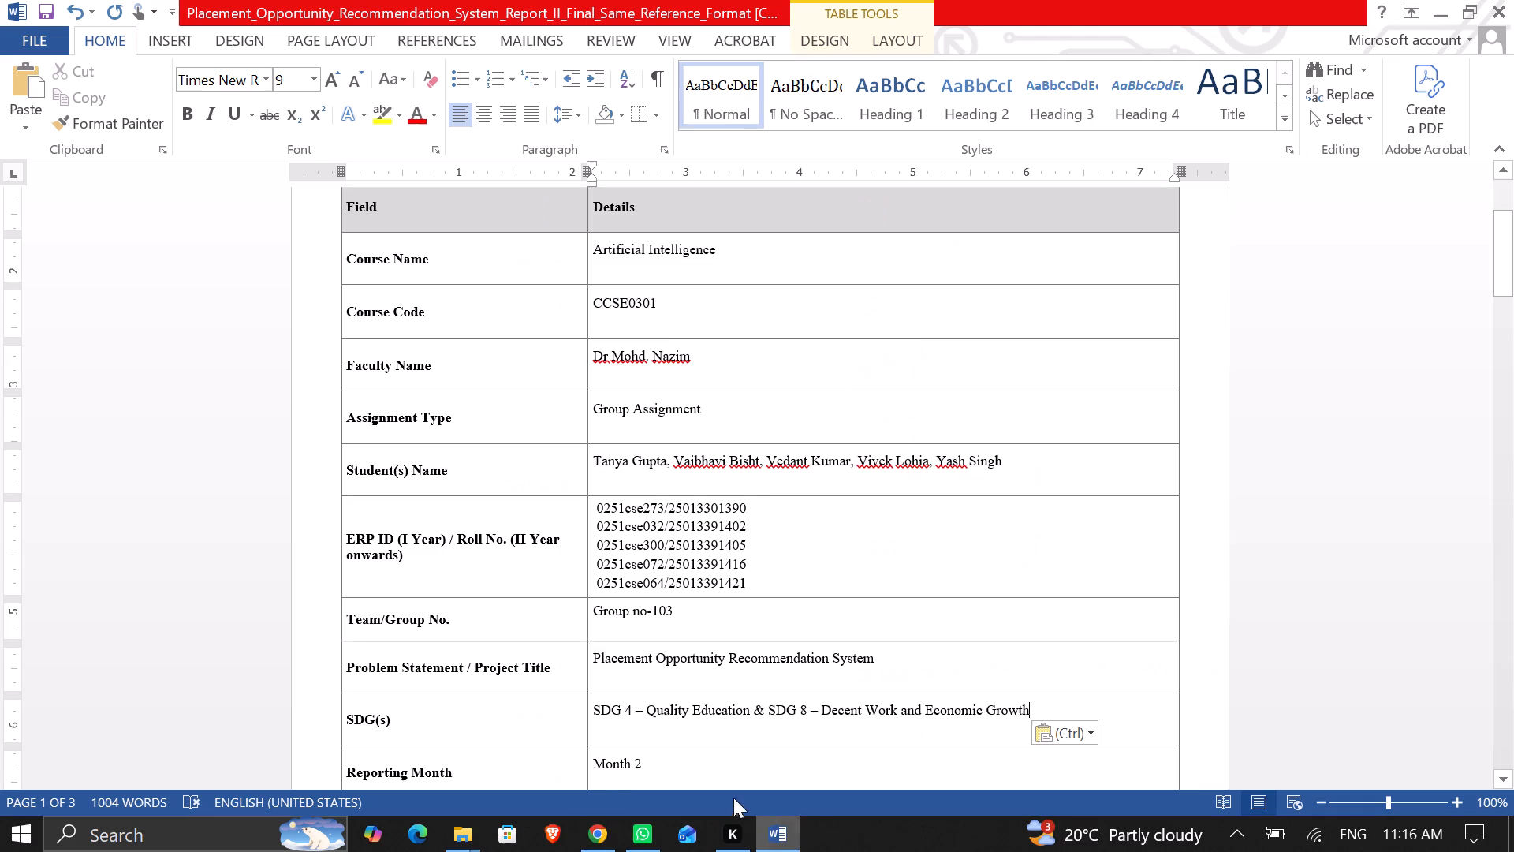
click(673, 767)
Delete the [Date] placeholder from the Date of Submission row.
scroll(673, 767, down, 1)
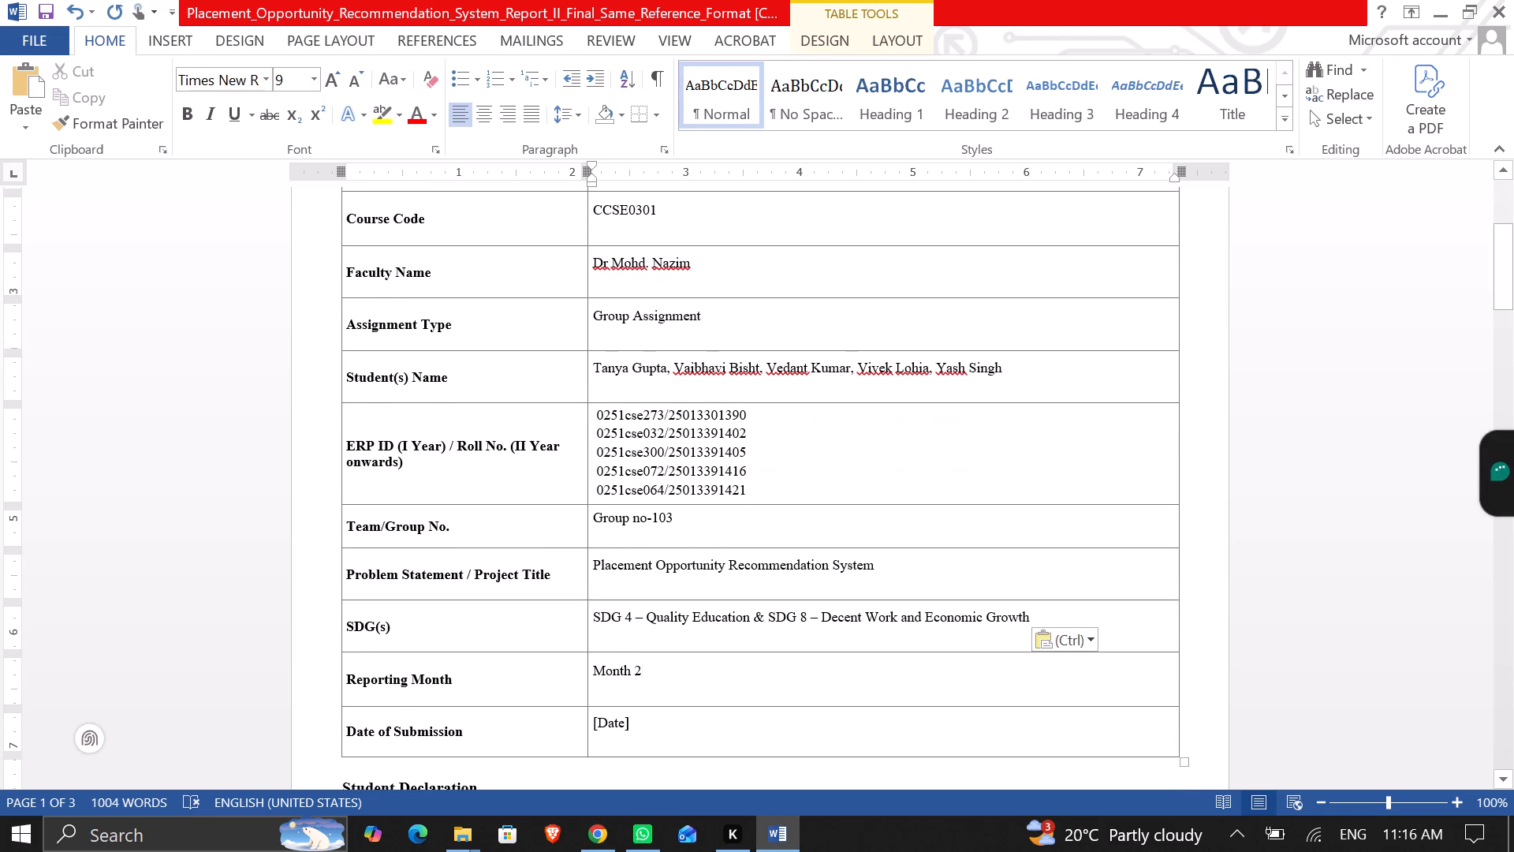
drag(647, 729, 595, 721)
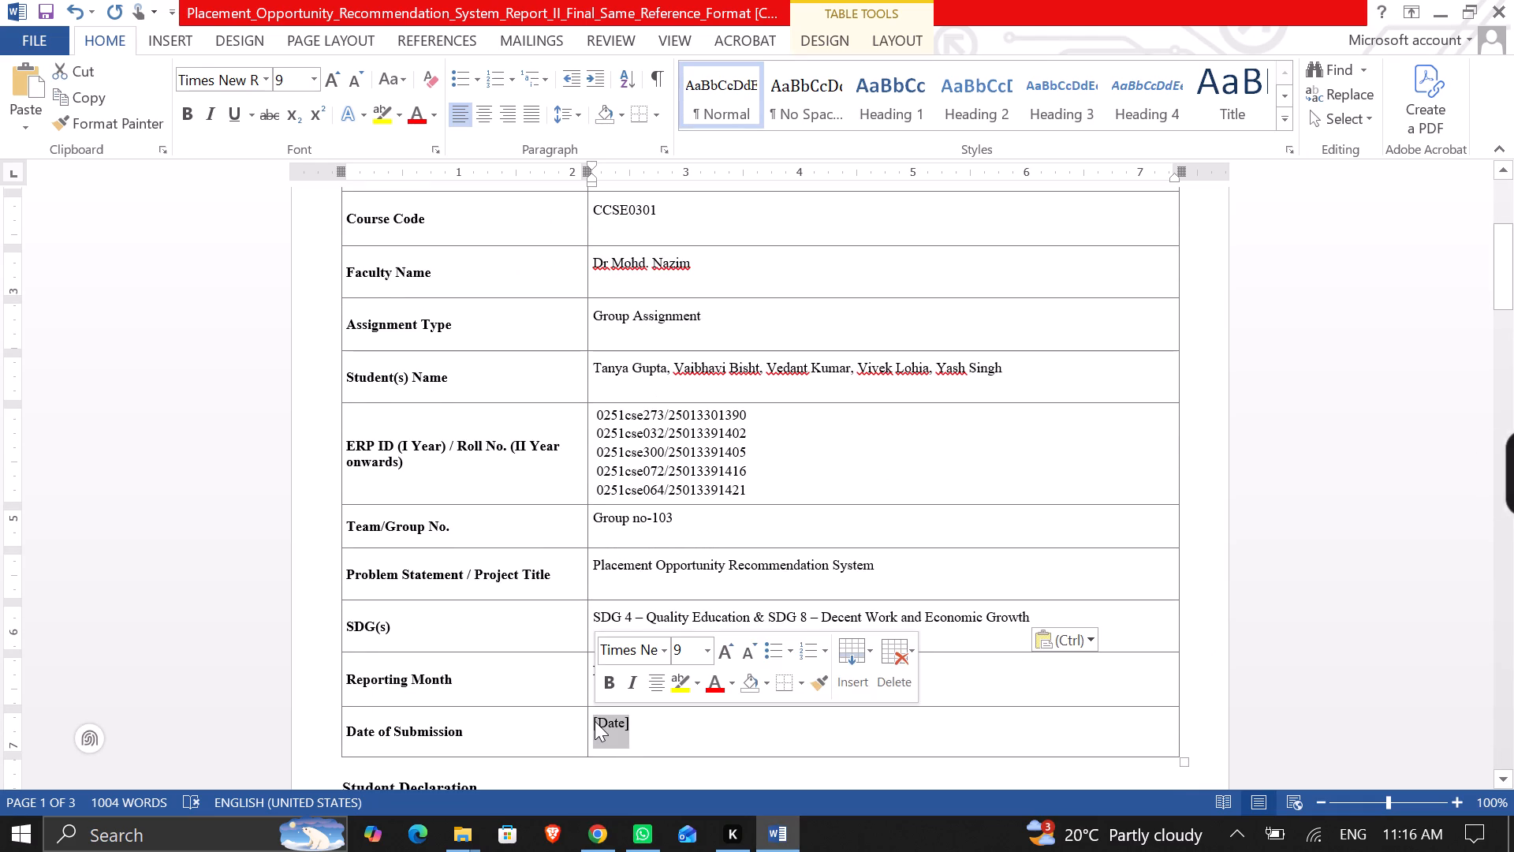
key(BackSpace)
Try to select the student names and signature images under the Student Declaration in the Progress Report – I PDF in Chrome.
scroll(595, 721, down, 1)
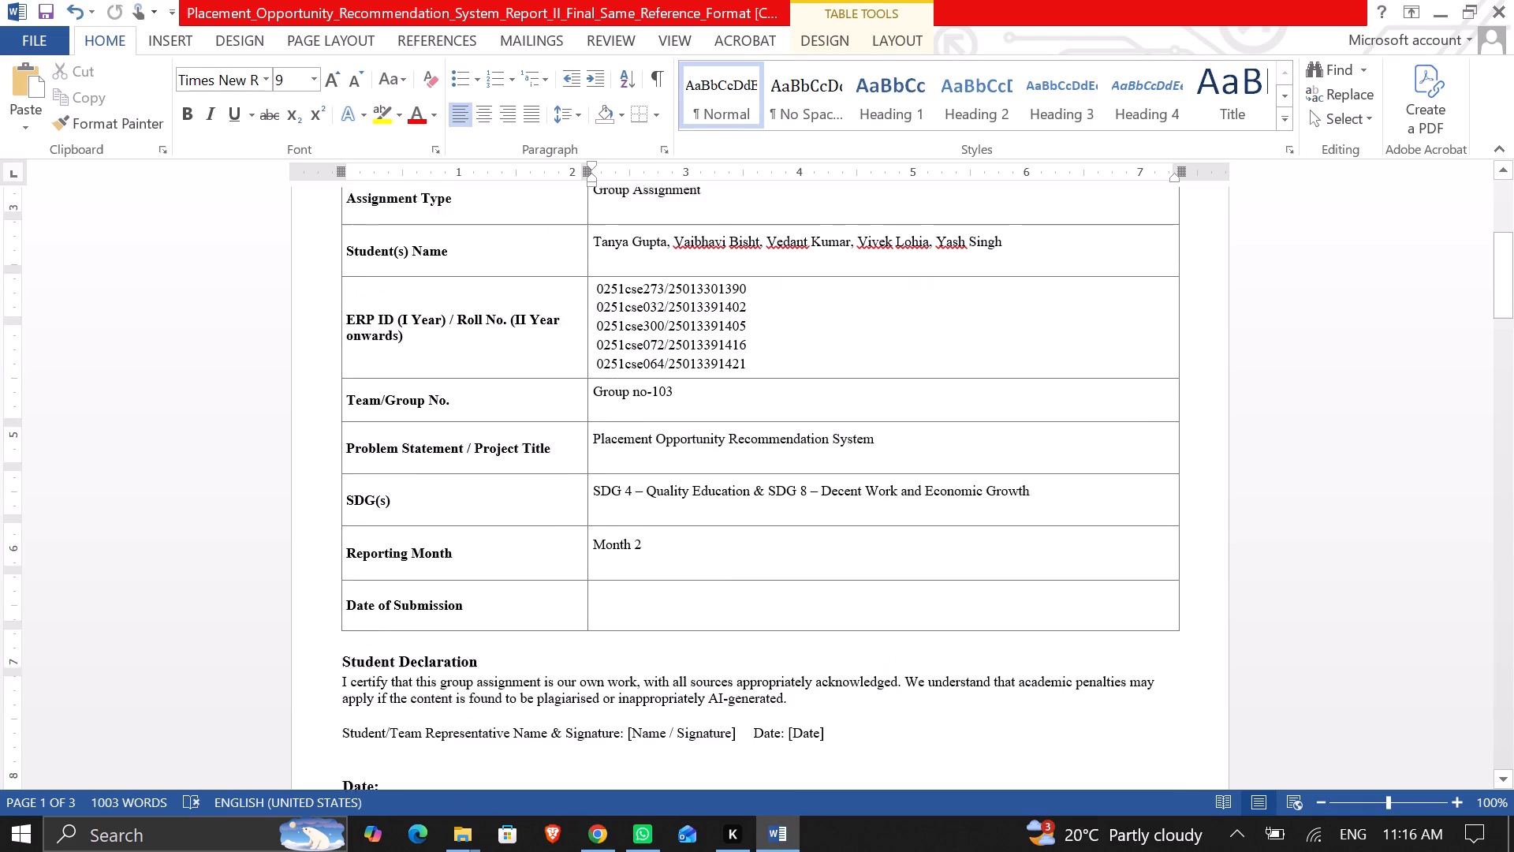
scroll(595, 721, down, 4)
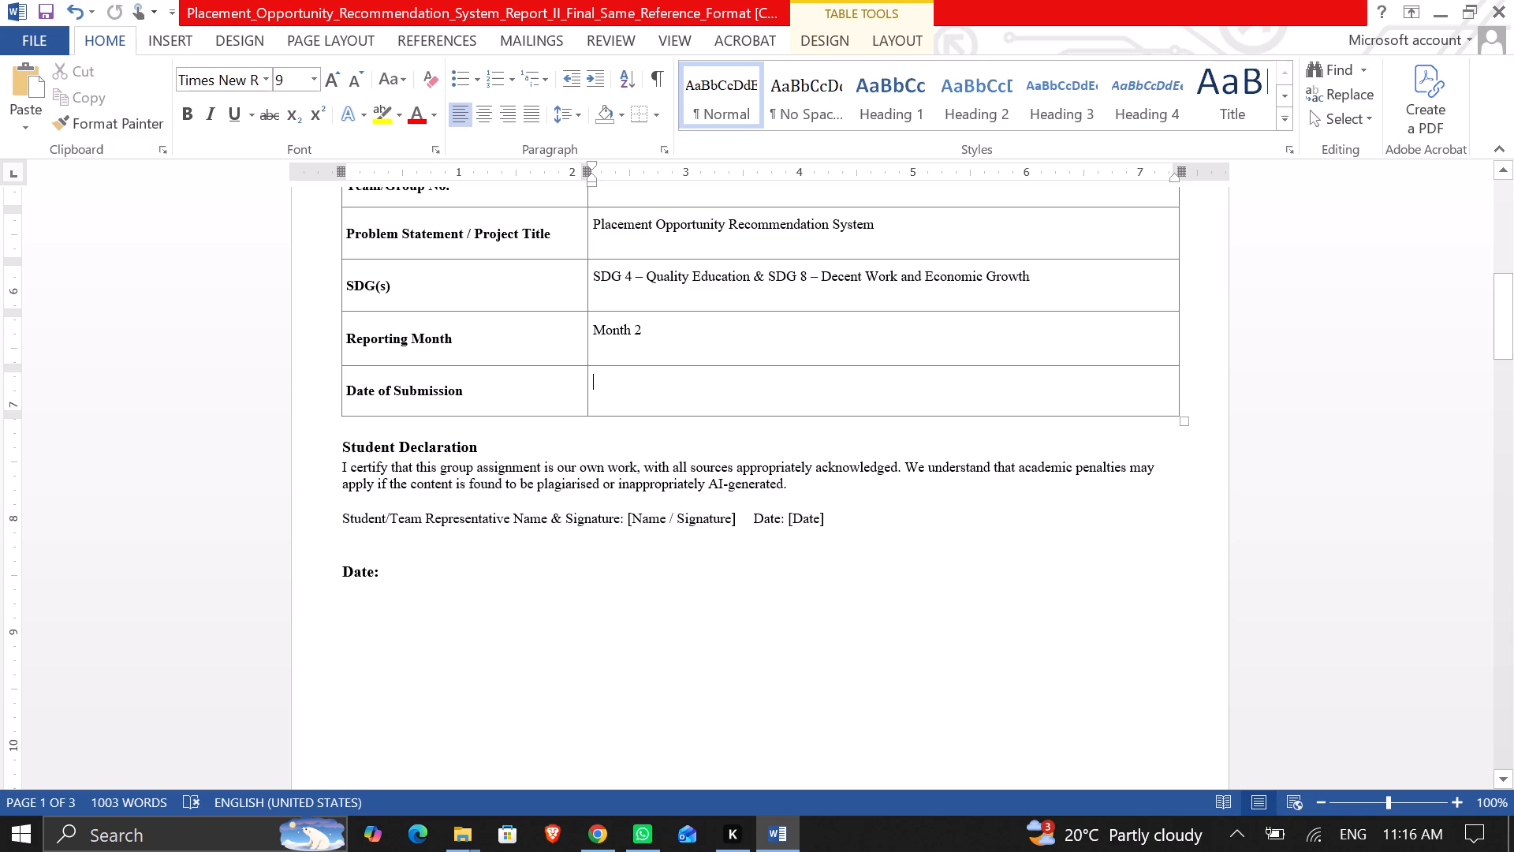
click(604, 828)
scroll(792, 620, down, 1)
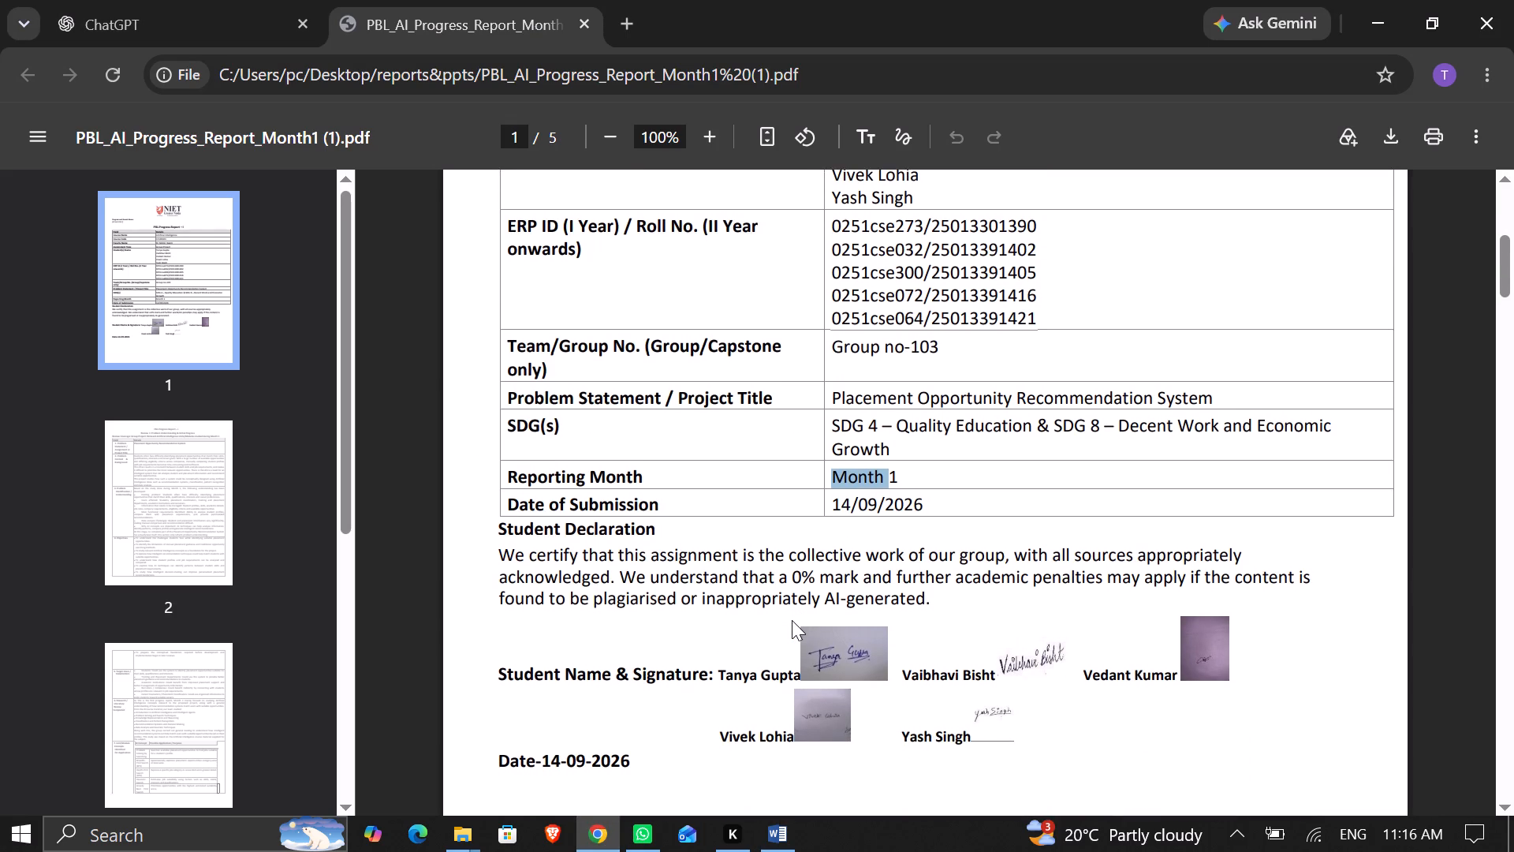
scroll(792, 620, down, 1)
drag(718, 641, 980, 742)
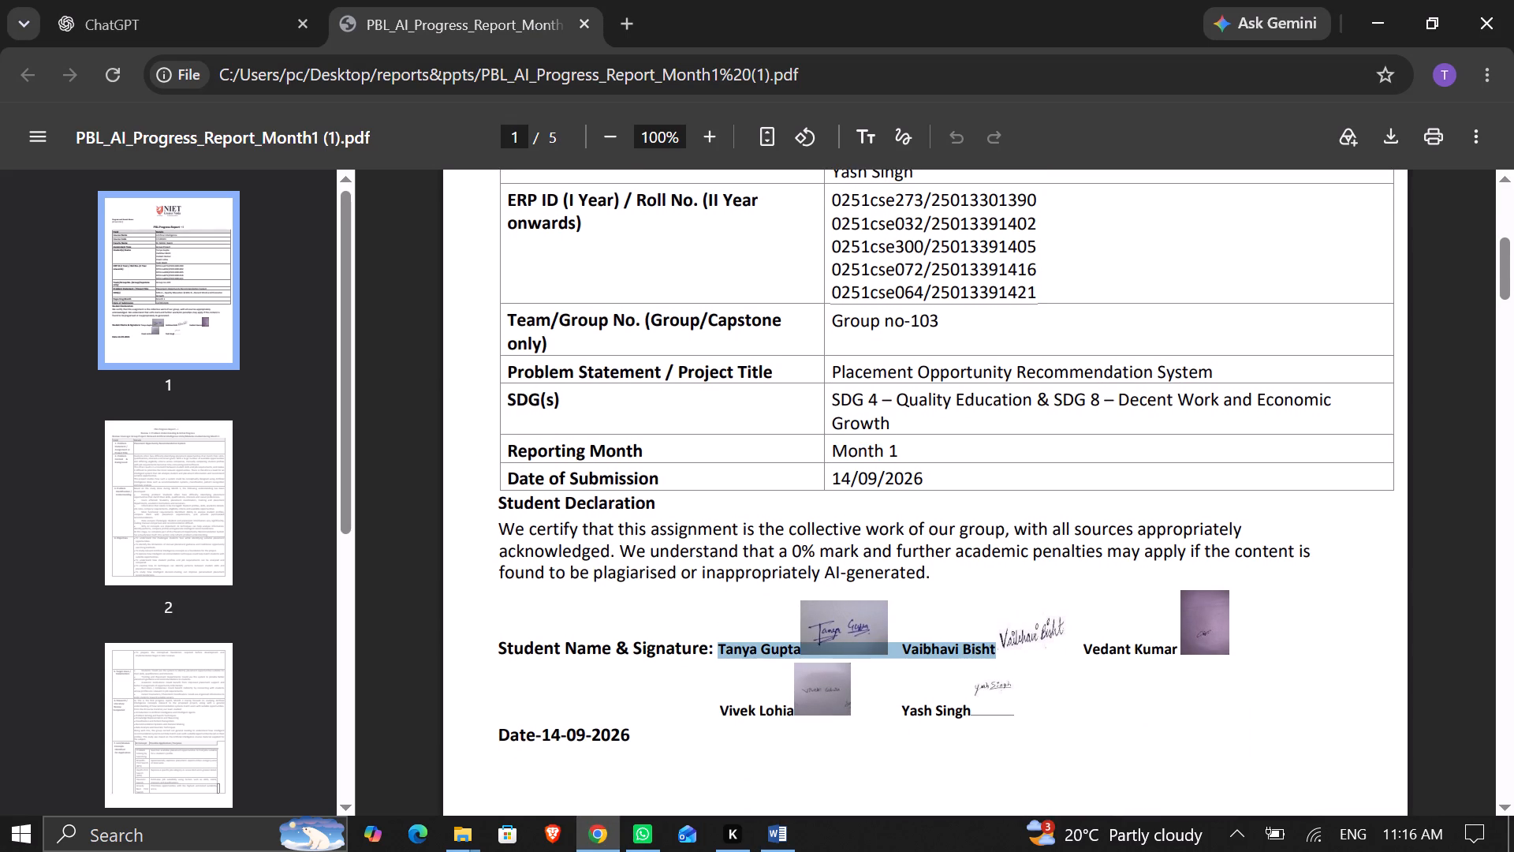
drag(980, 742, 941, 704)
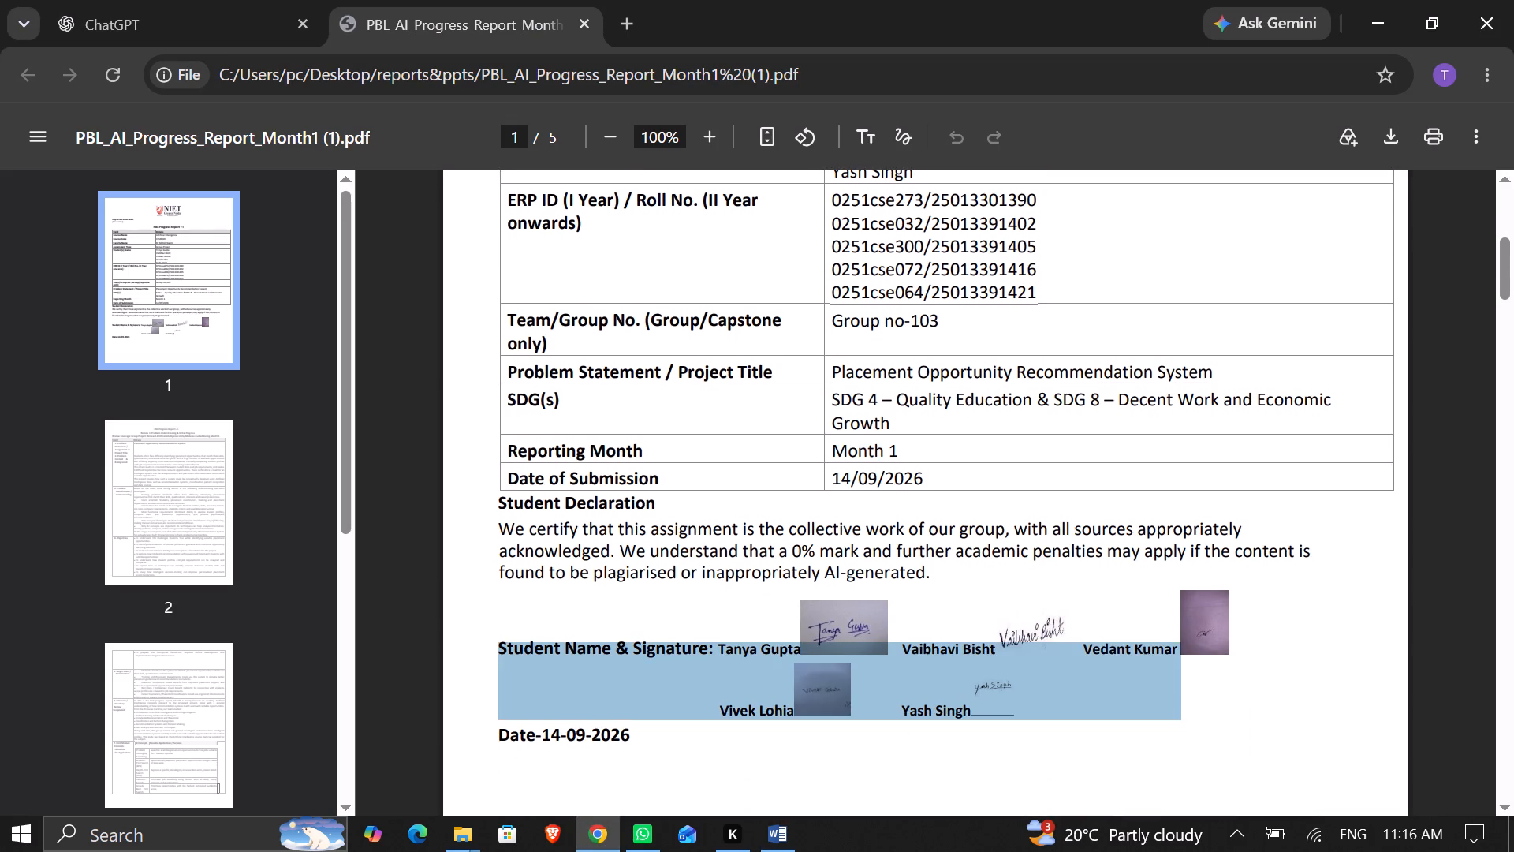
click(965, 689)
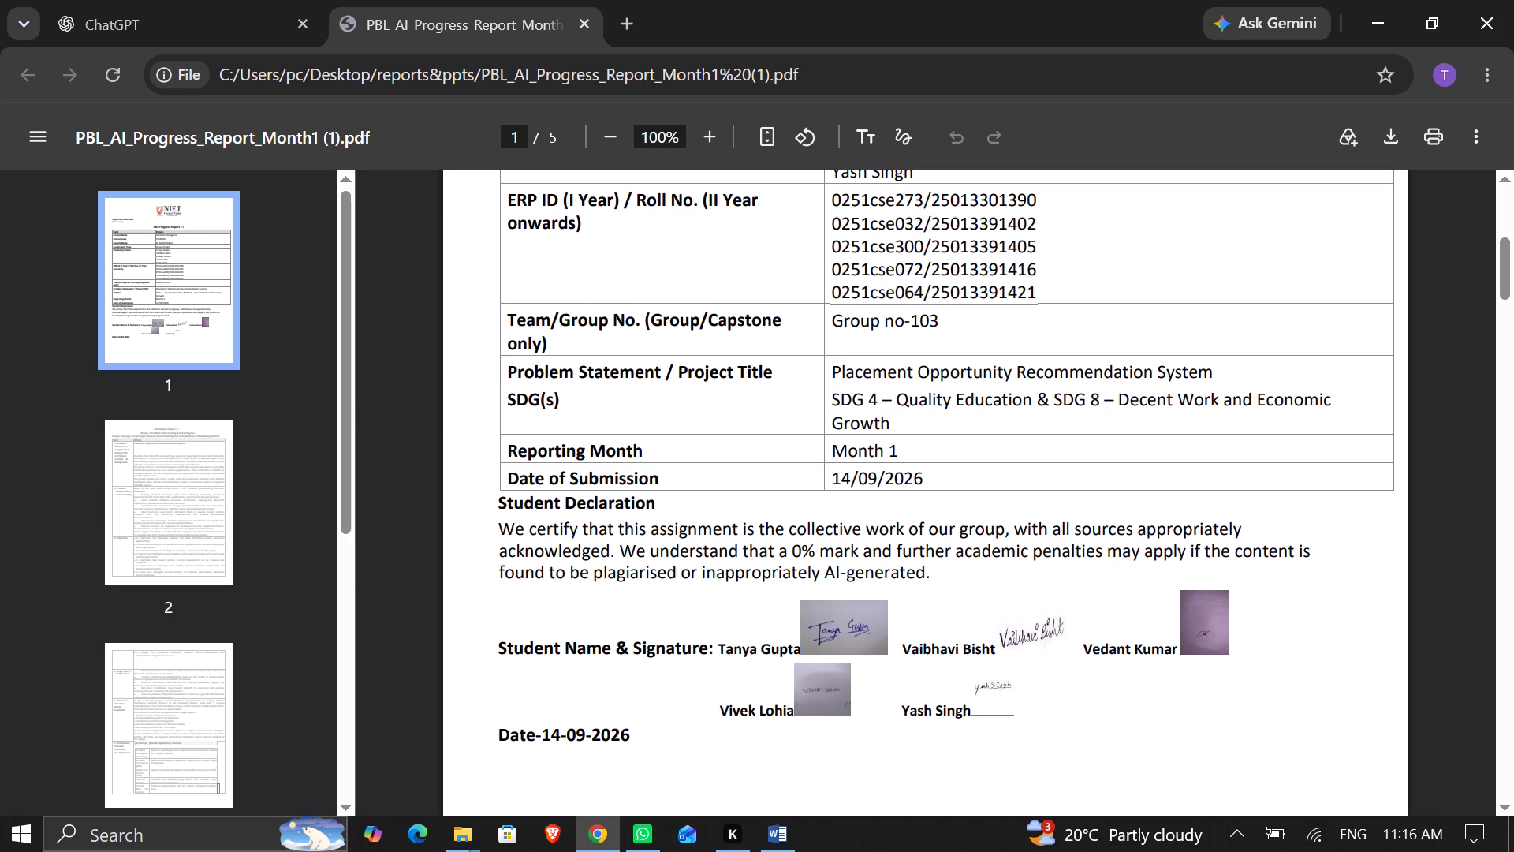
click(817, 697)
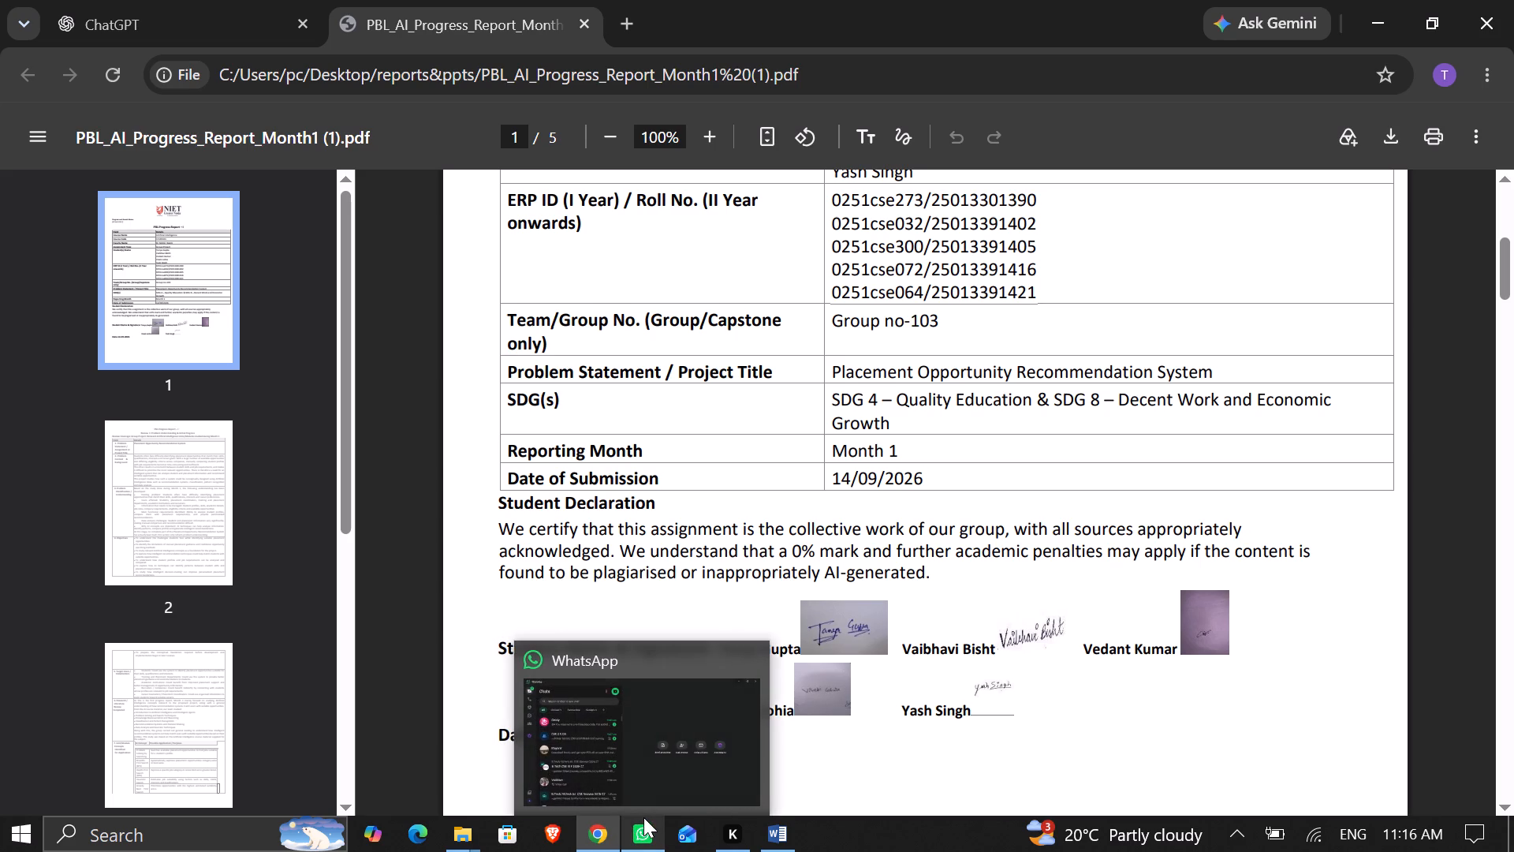
Open the Word version of PBL_AI_Progress_Report_Month1 (1) from the reports&ppts folder in File Explorer.
click(467, 825)
drag(467, 825, 531, 769)
click(531, 769)
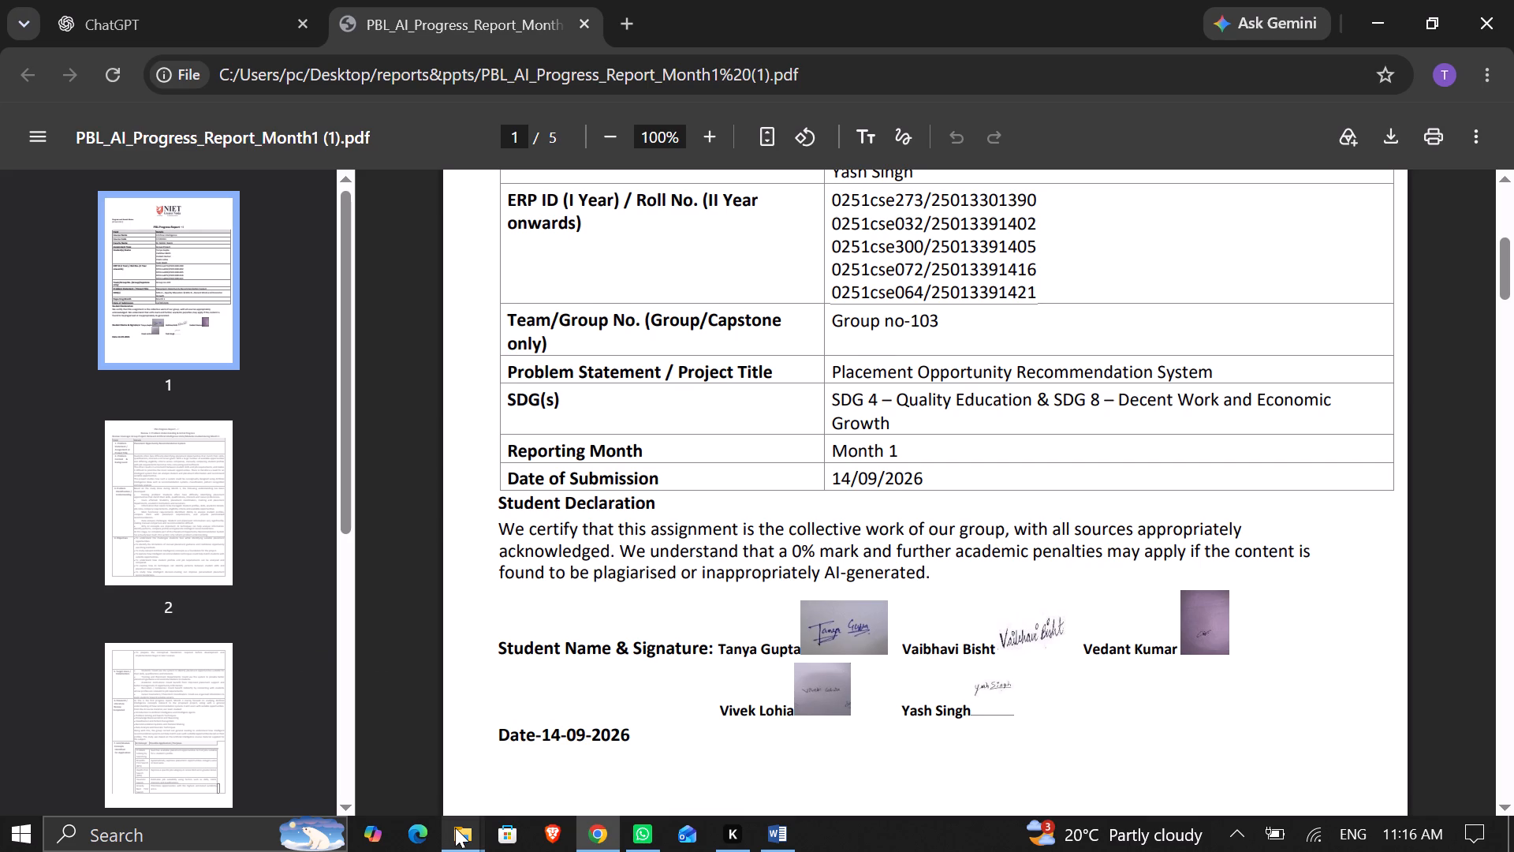
click(541, 777)
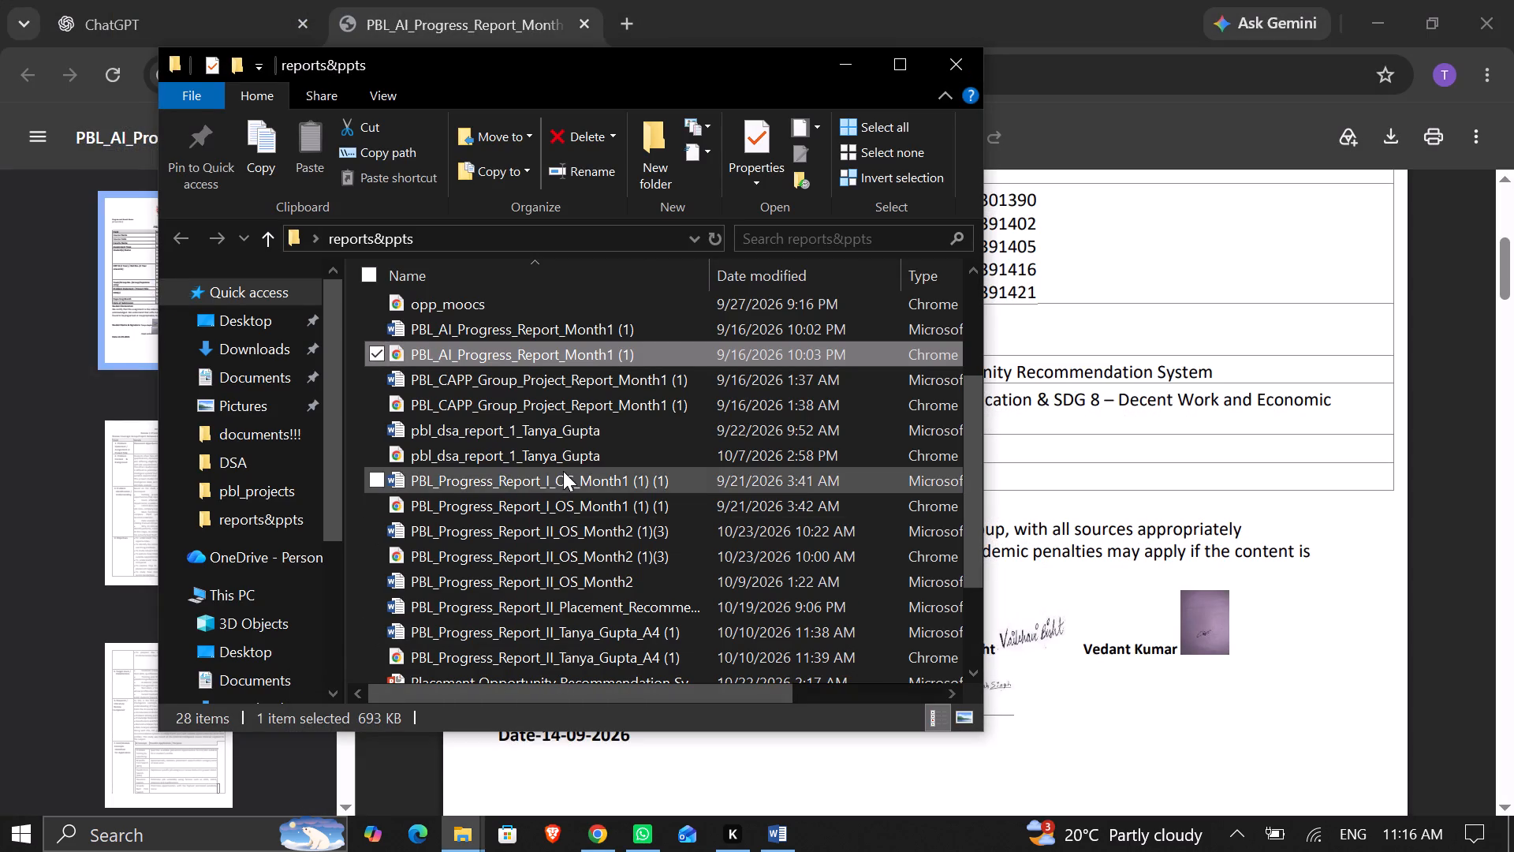
double_click(554, 327)
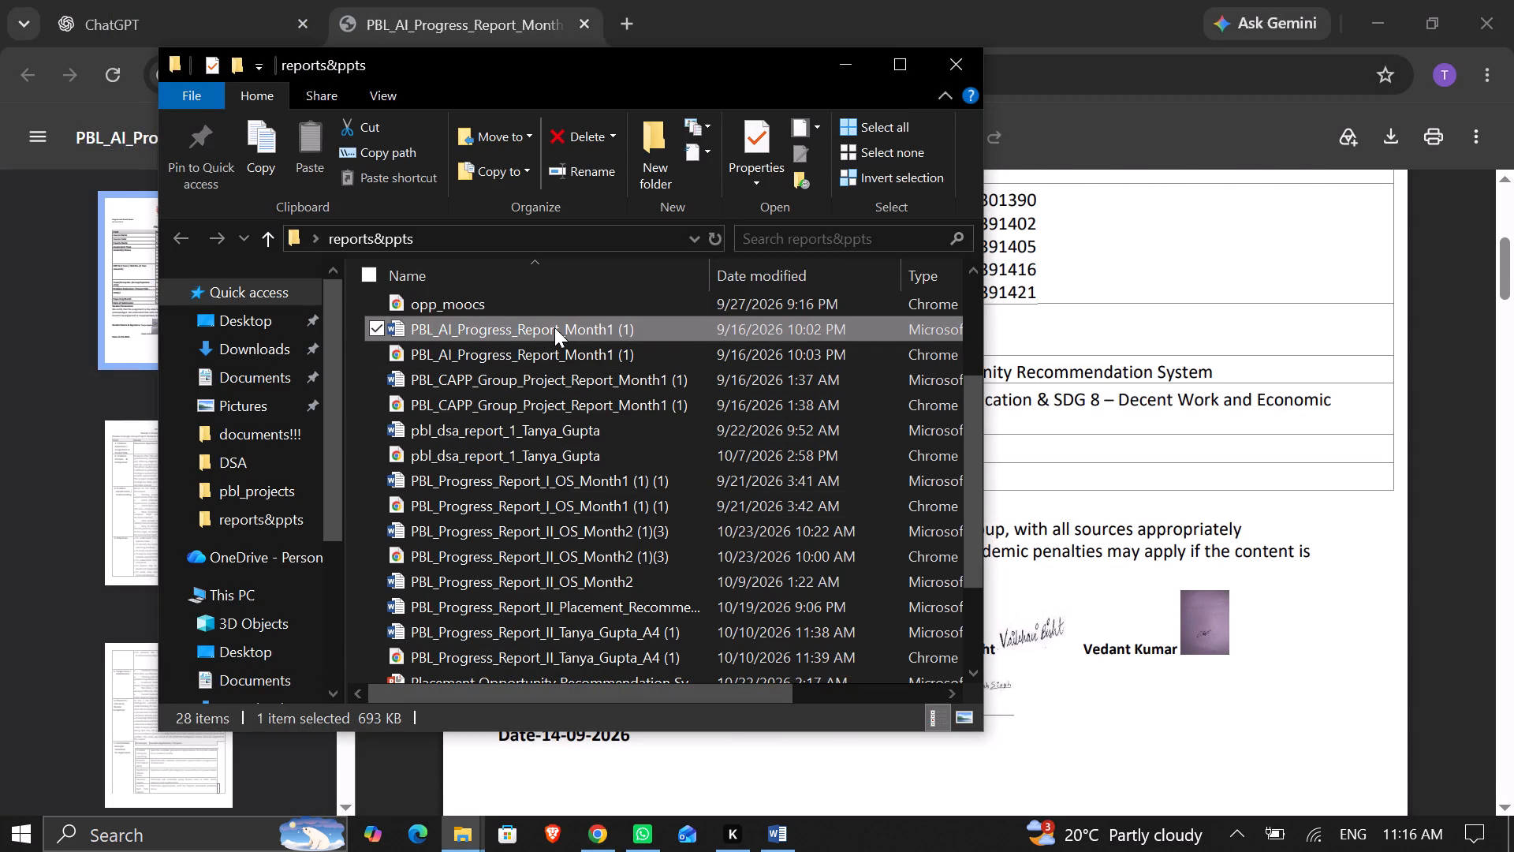
Replace "[Name / Signature] Date: [Date]" in Report II's declaration with the five student names and signature images copied from the Month 1 Word report.
scroll(718, 549, down, 1)
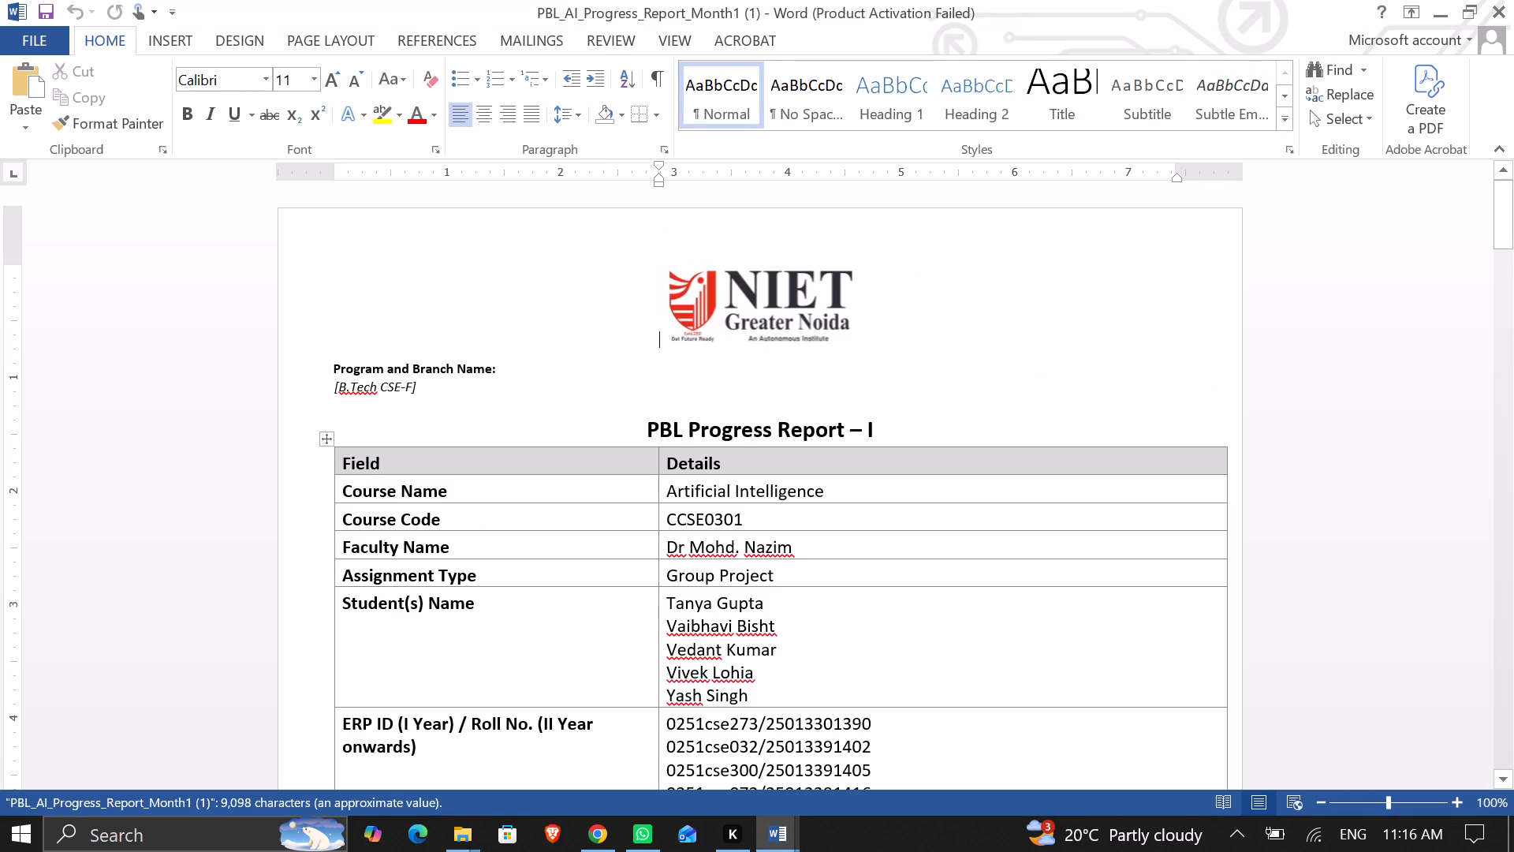
scroll(718, 549, down, 4)
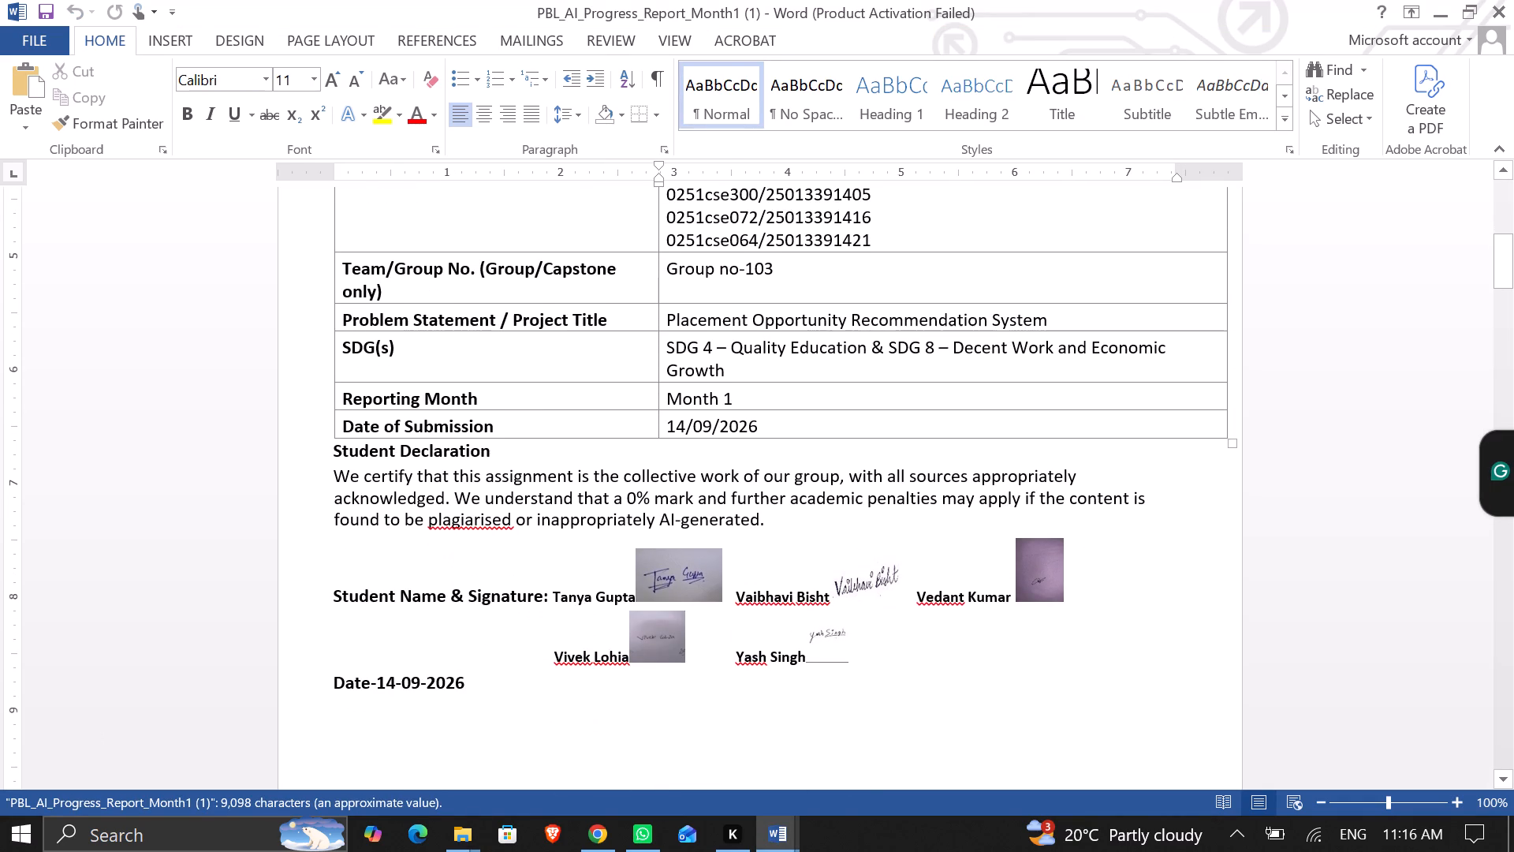
drag(551, 594, 856, 646)
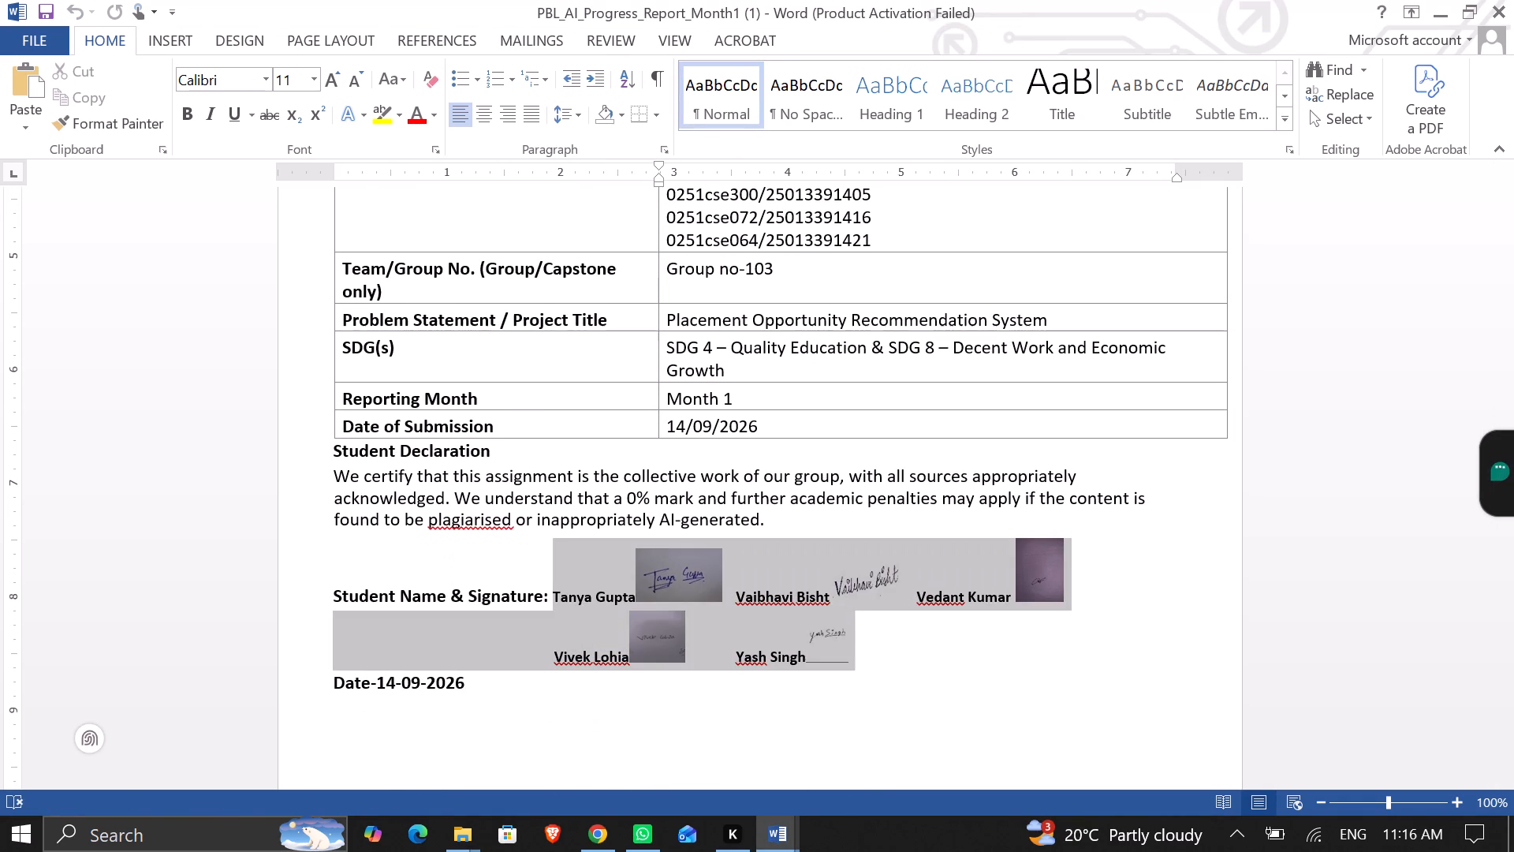
drag(856, 646, 859, 648)
key(ctrl+c)
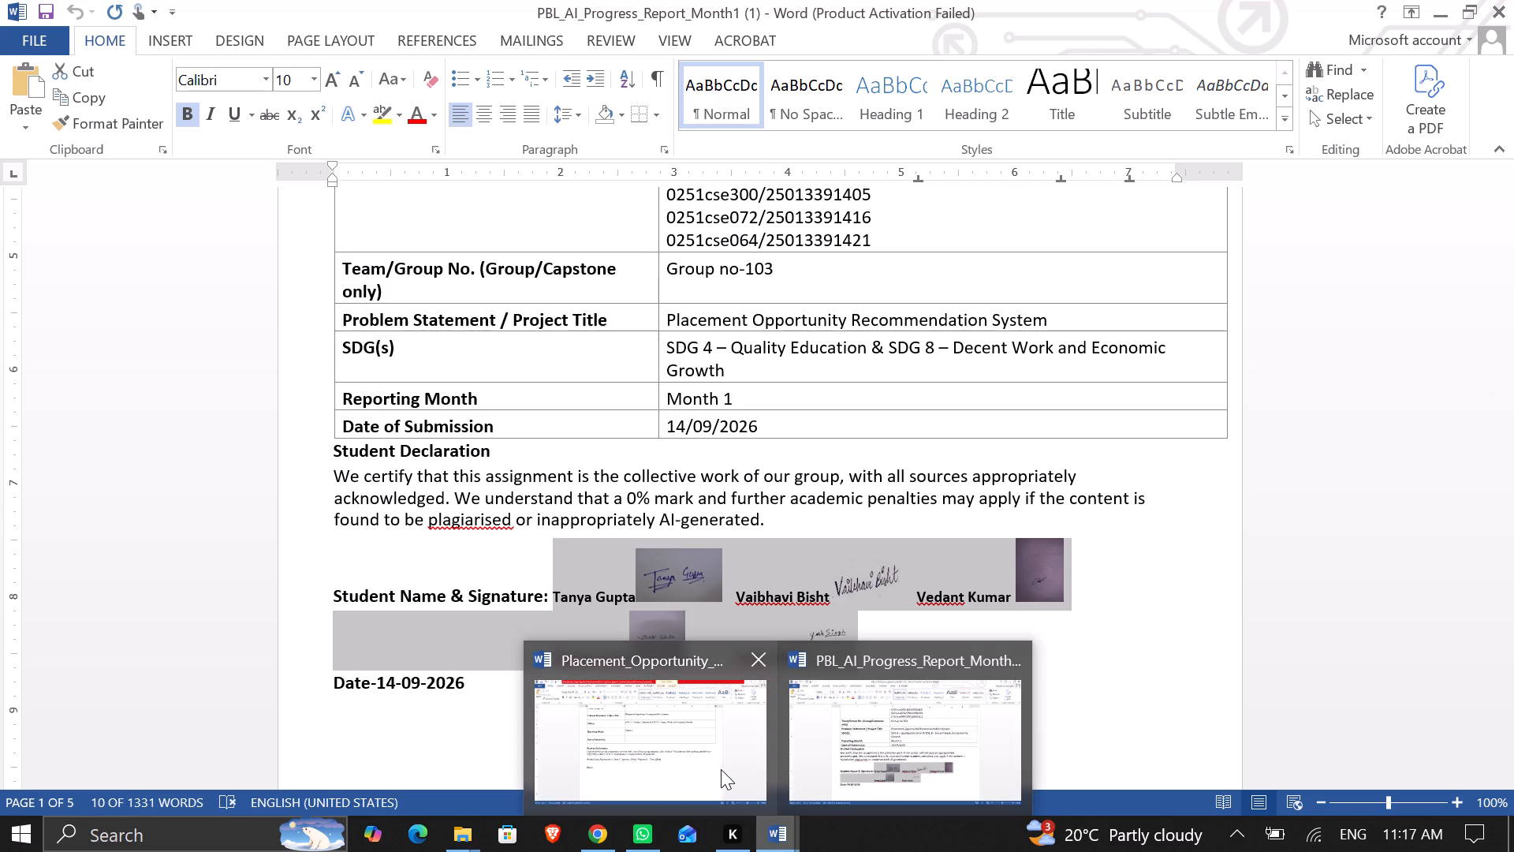
click(721, 769)
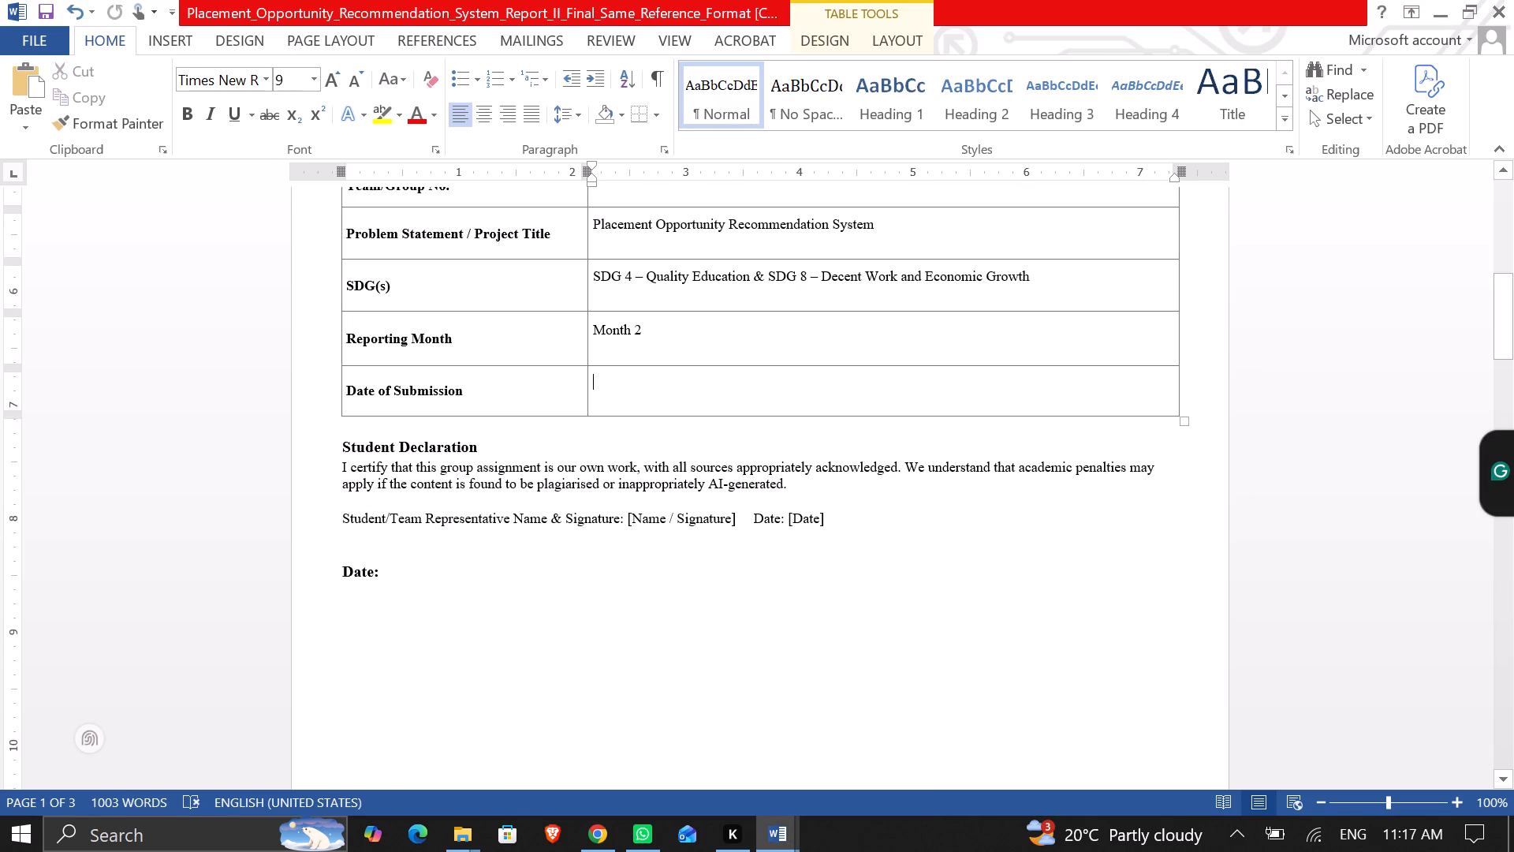
drag(840, 517, 629, 527)
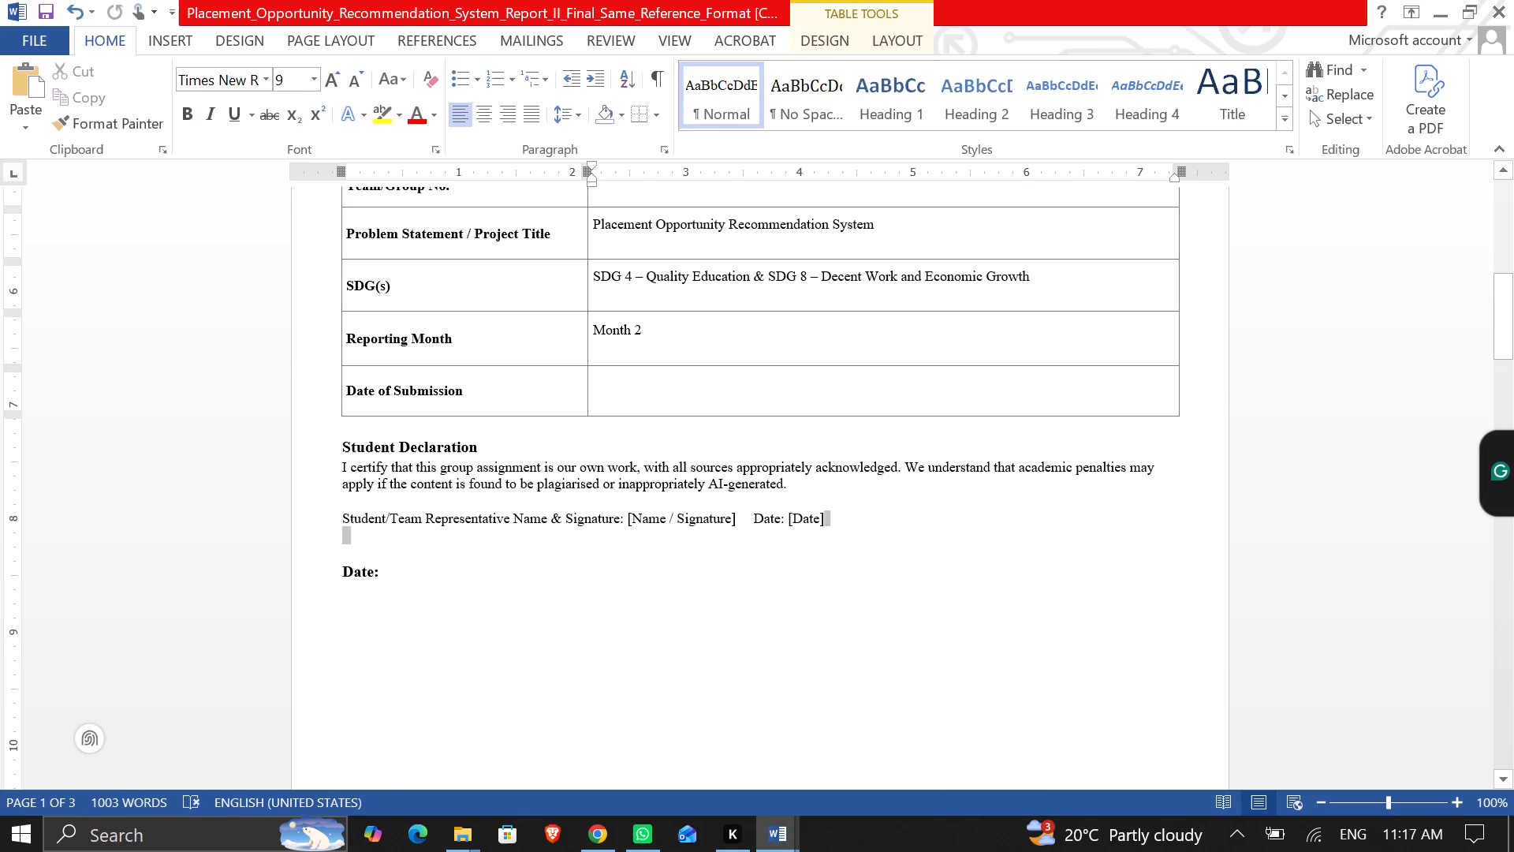
drag(629, 527, 626, 516)
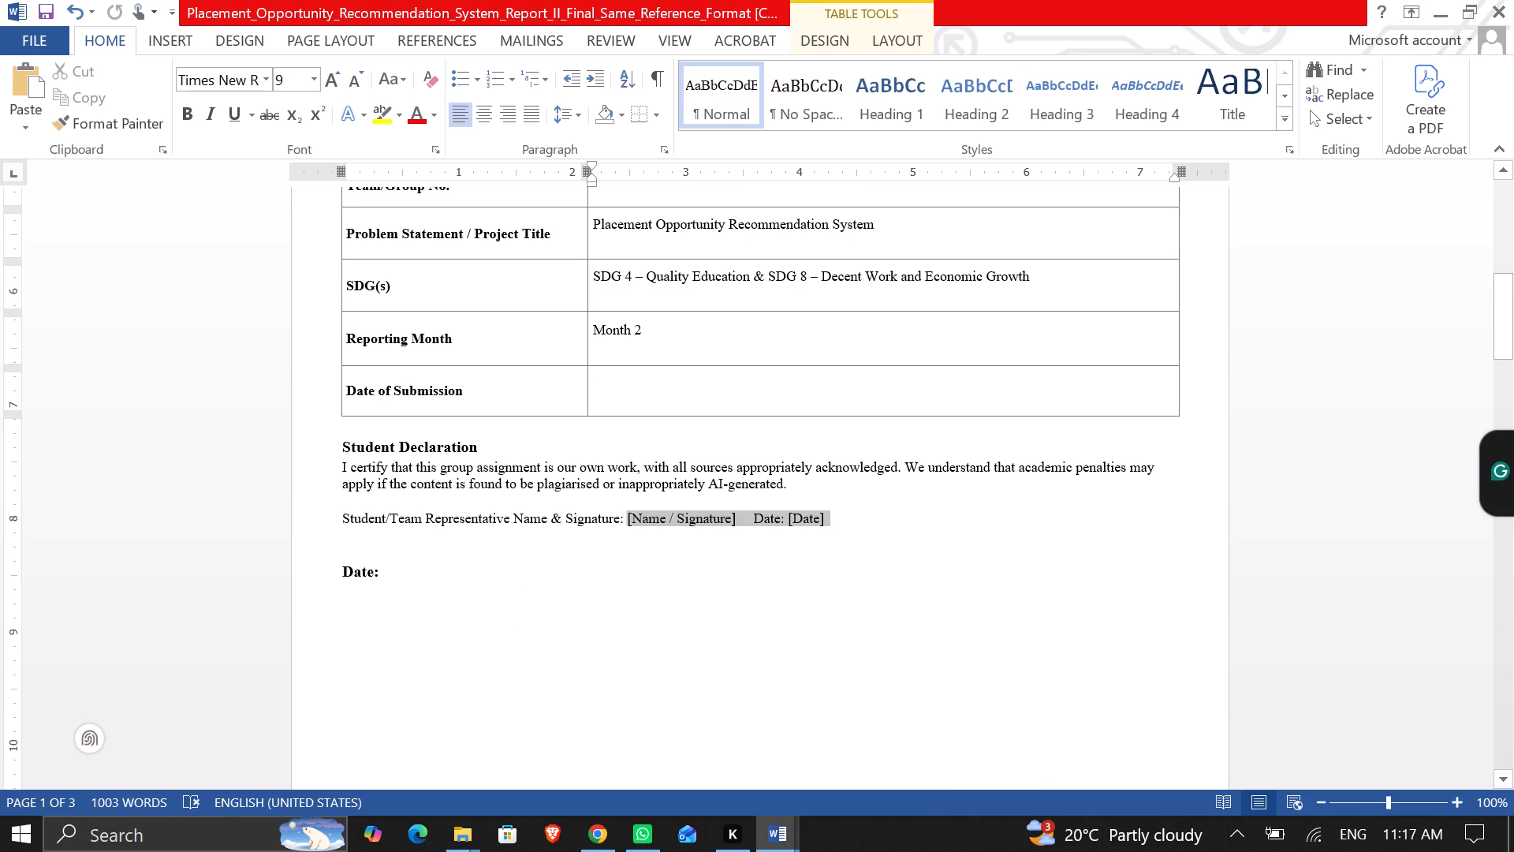
drag(626, 516, 627, 517)
key(ctrl+v)
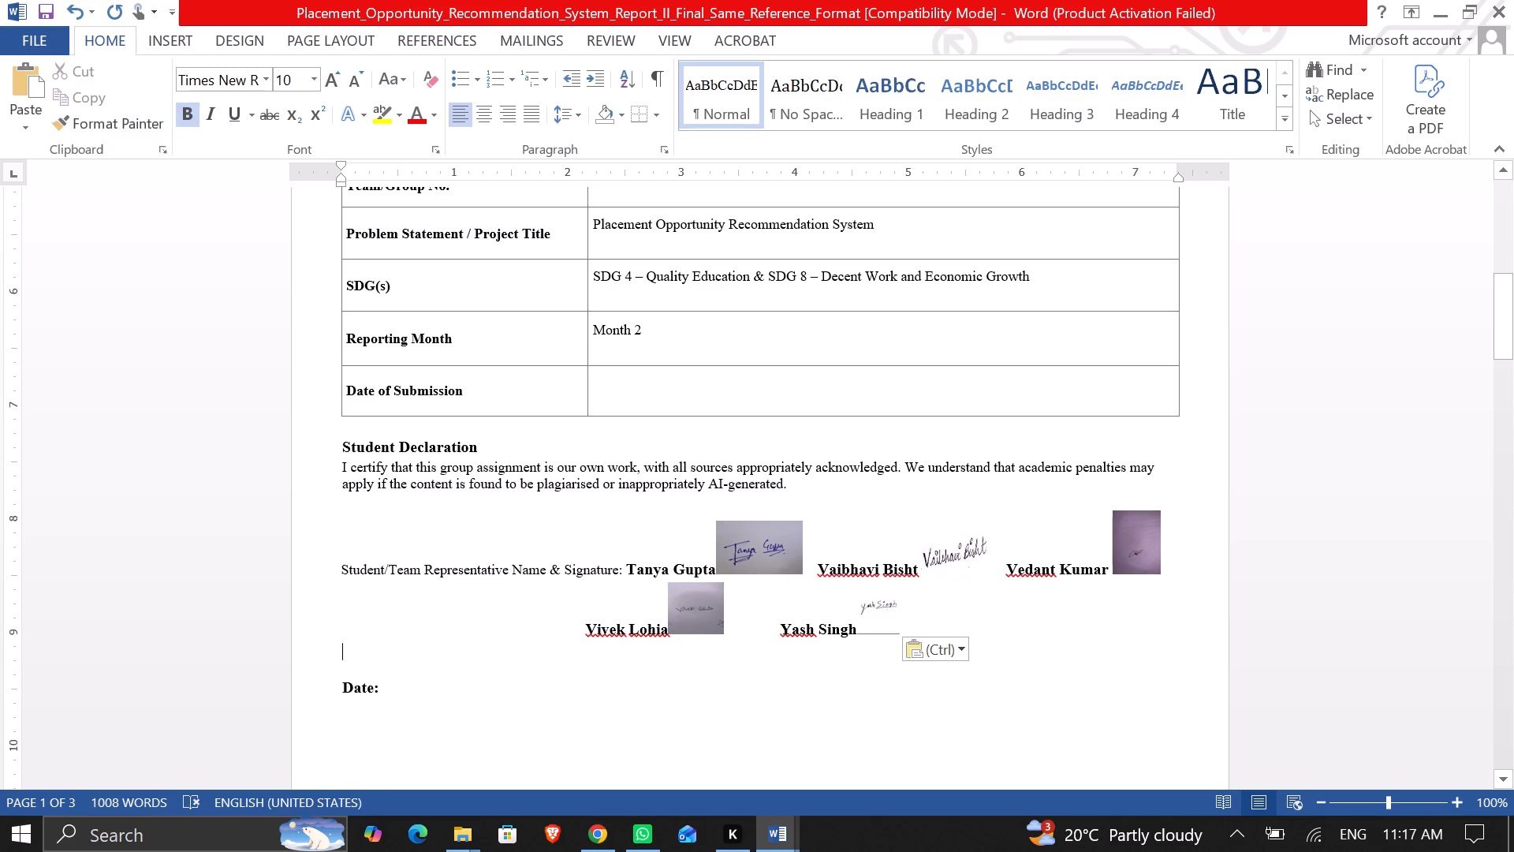
Set the font size of the details table and the Student Declaration text below it to 10.
click(628, 571)
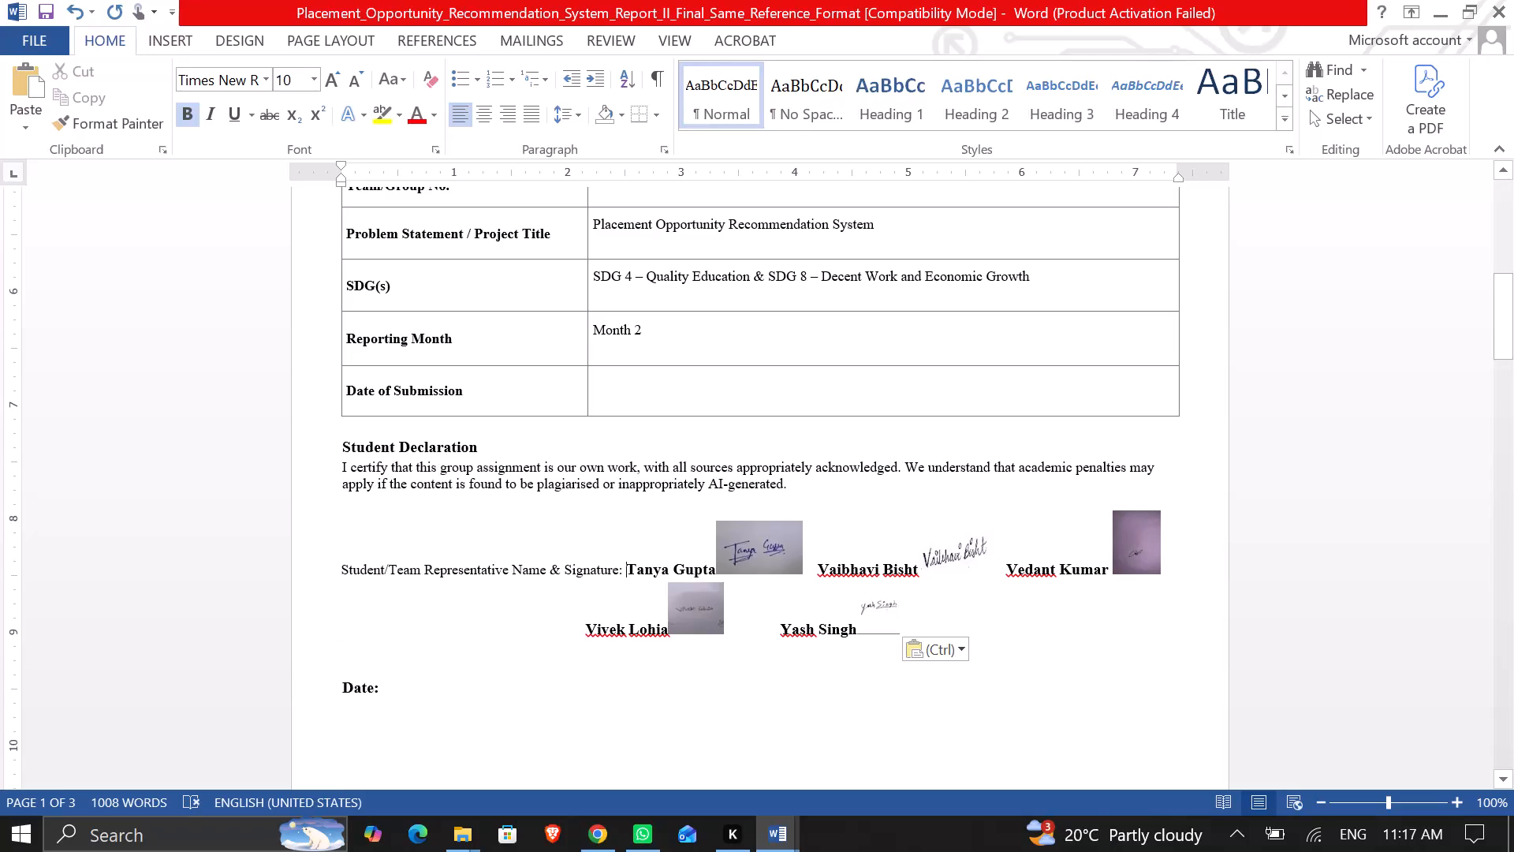
click(659, 580)
drag(621, 570, 527, 525)
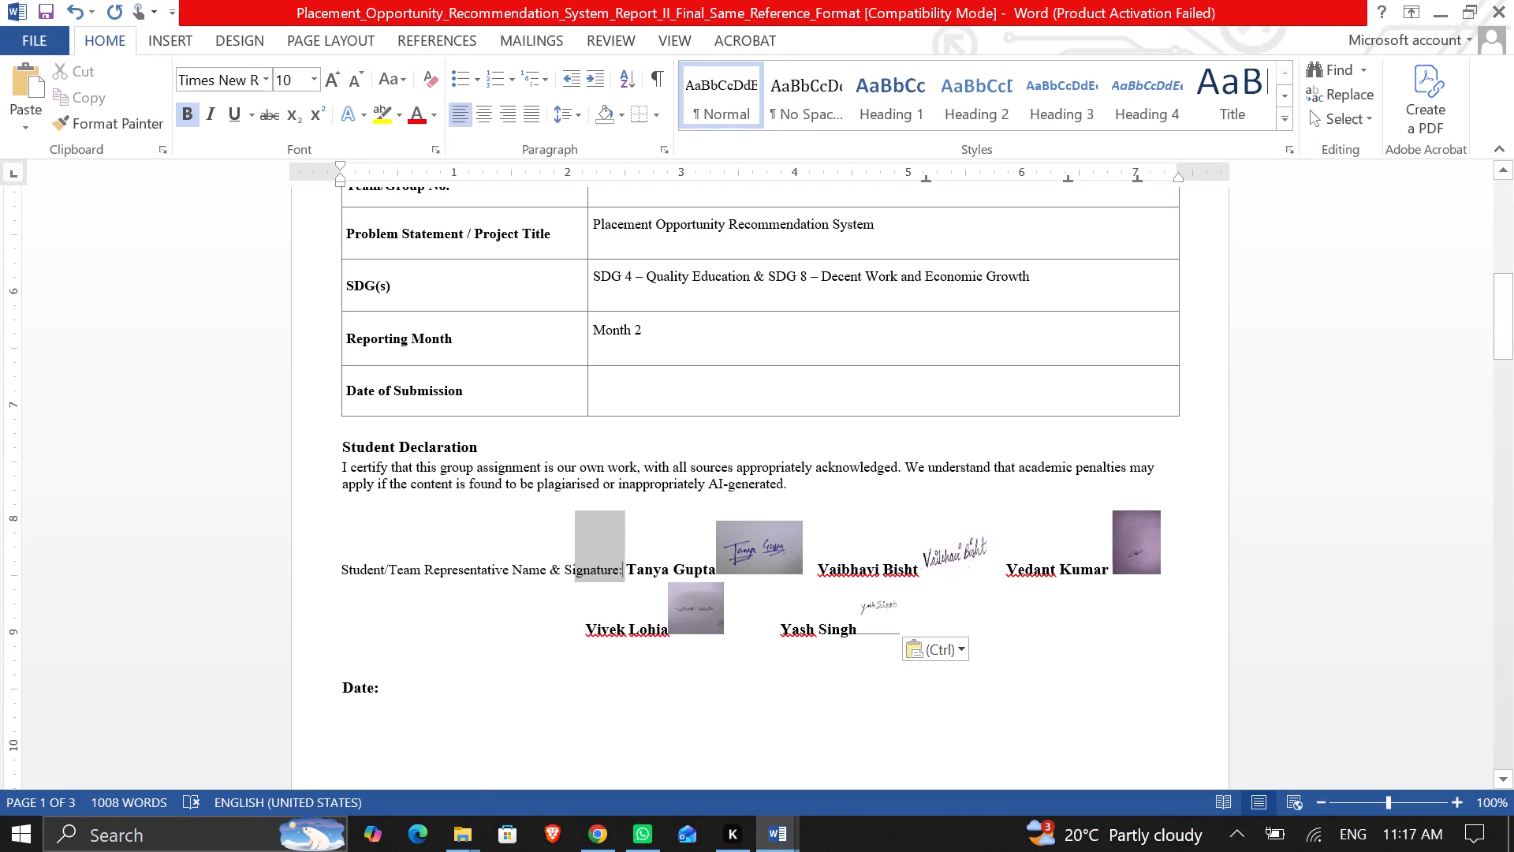
drag(527, 525, 392, 309)
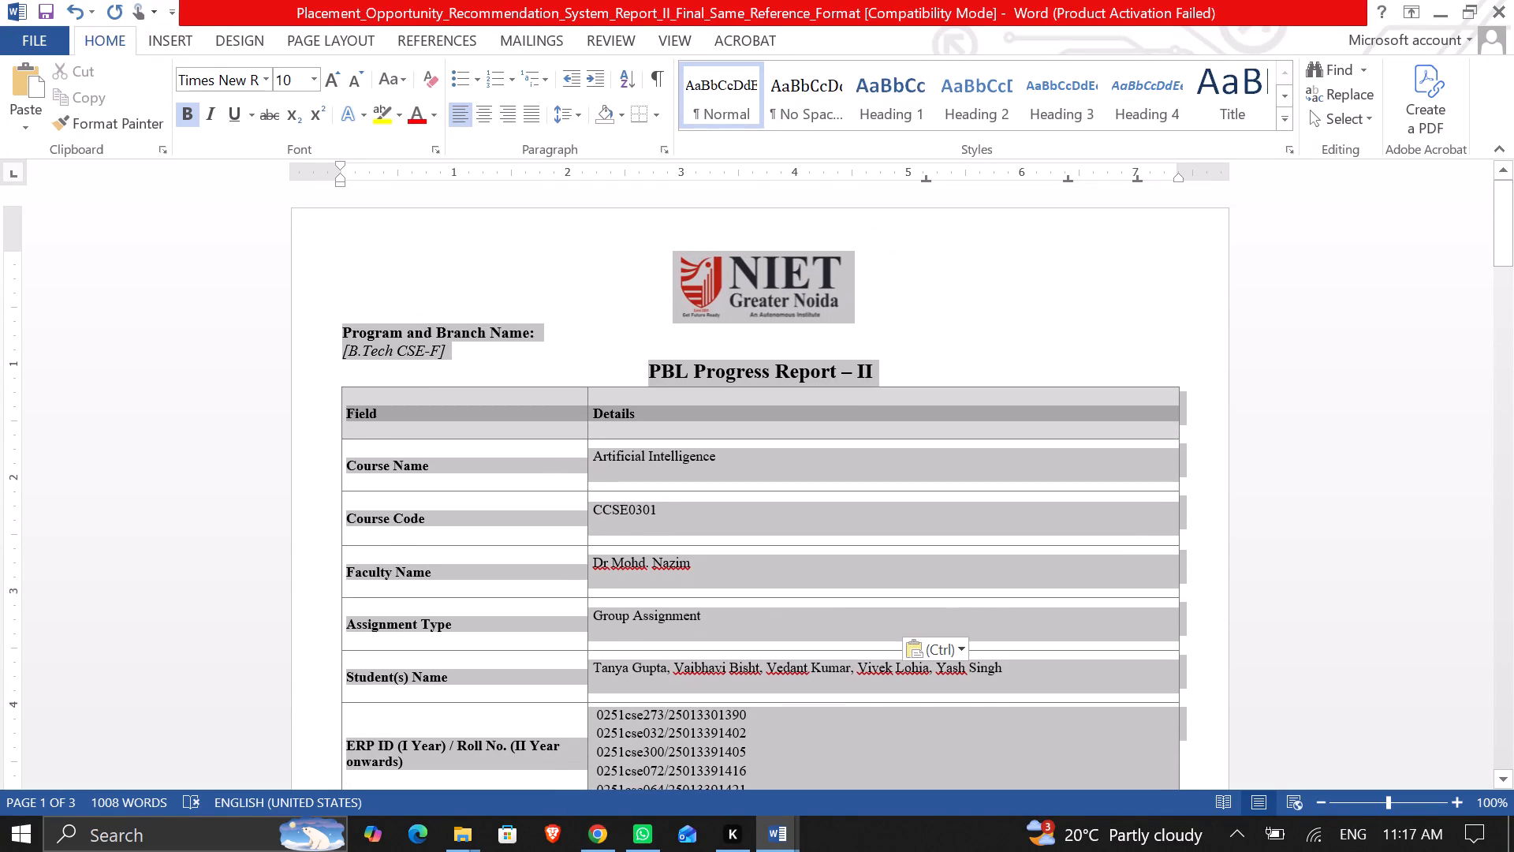
drag(392, 309, 357, 390)
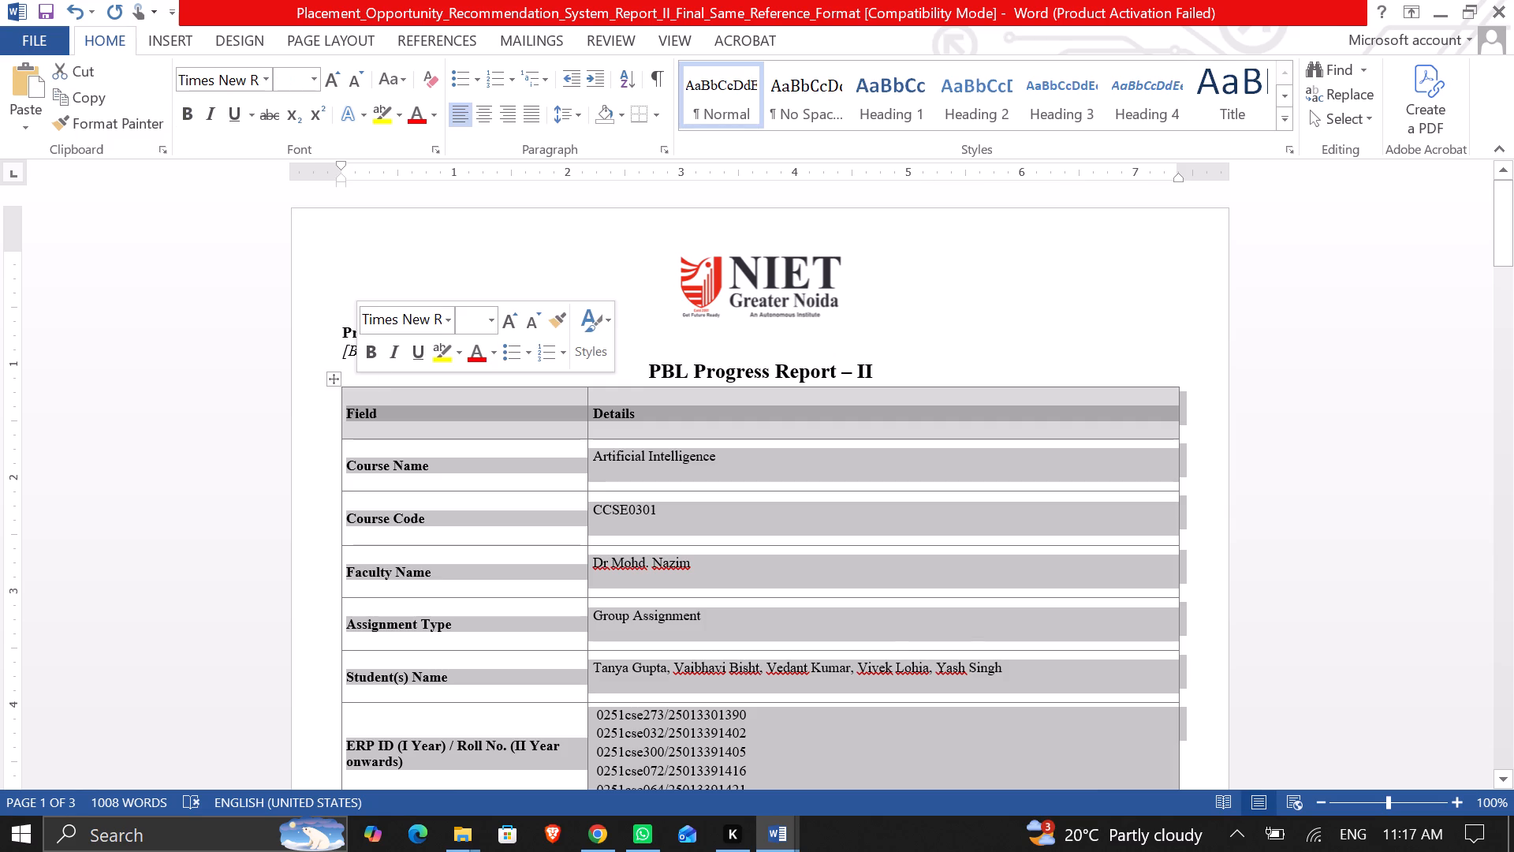
click(490, 316)
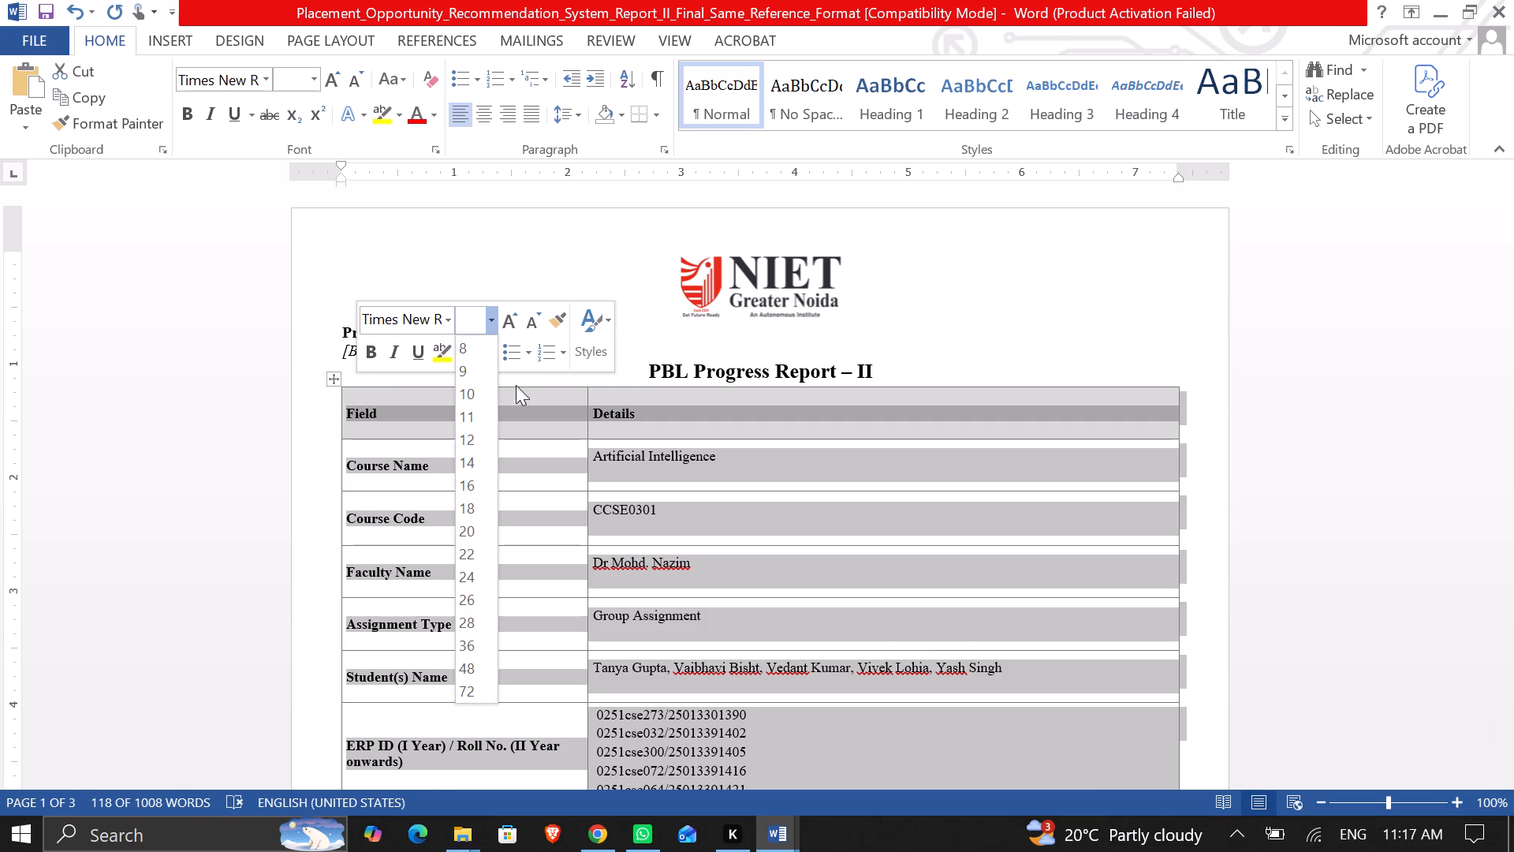
click(473, 394)
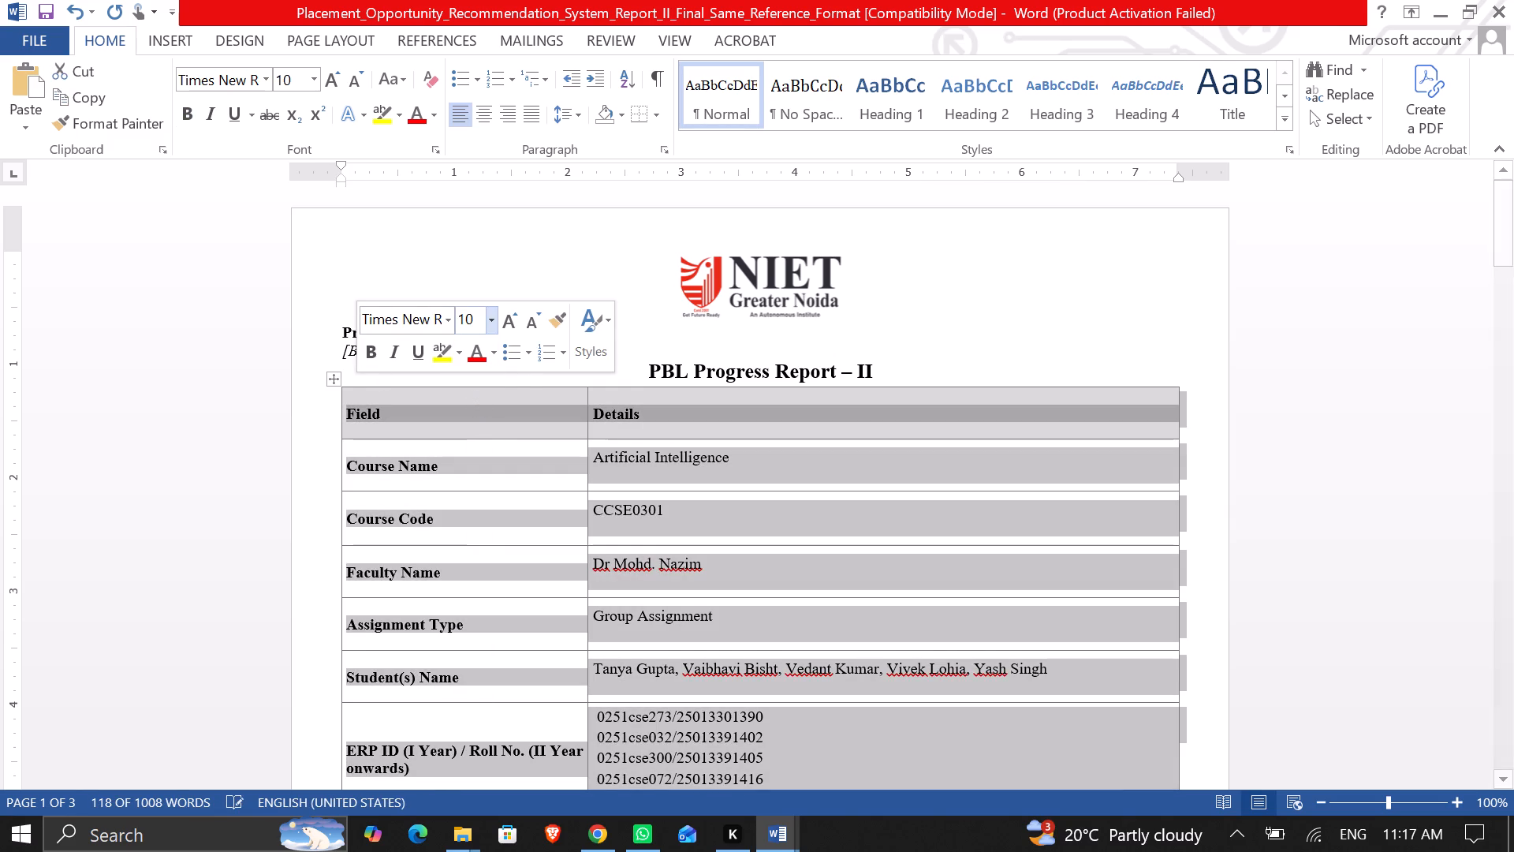
click(956, 316)
Narrow the details table by pulling in its outer edge and shift it so it sits centred on the page.
scroll(956, 316, down, 4)
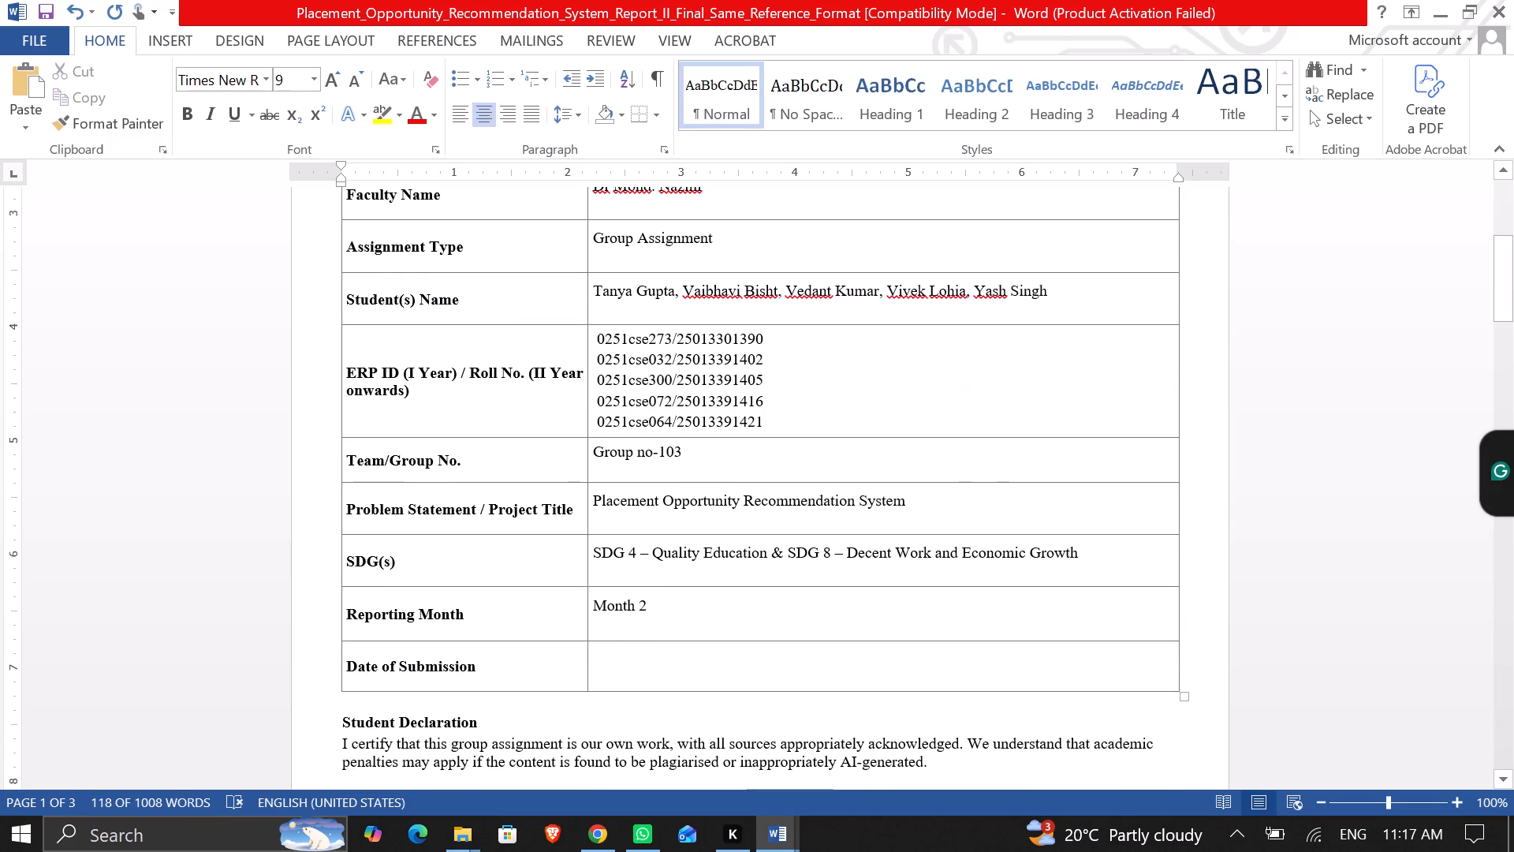
drag(1179, 339, 1150, 346)
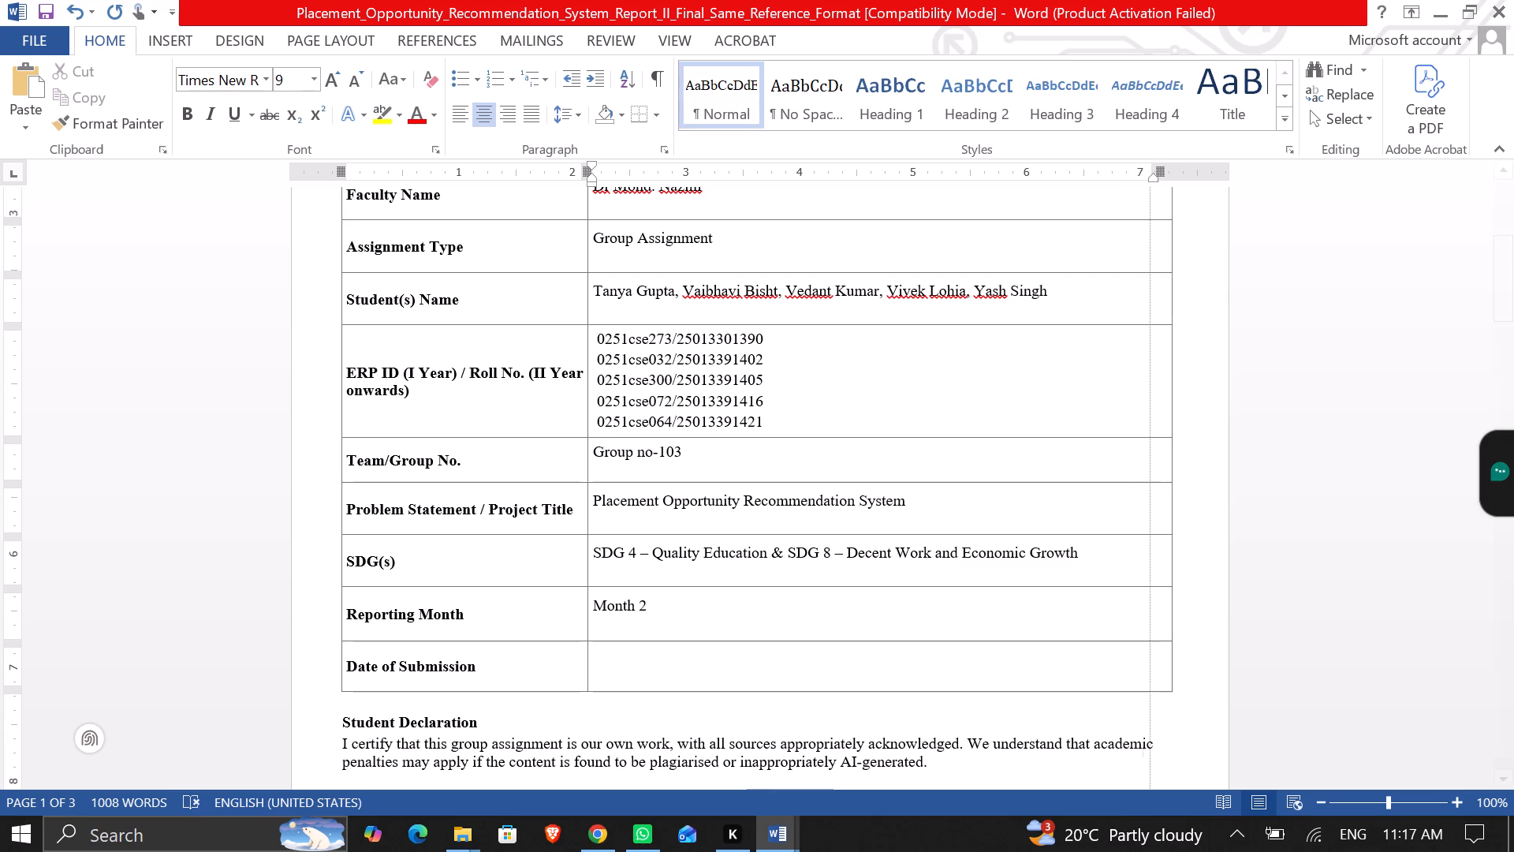
drag(1150, 346, 1131, 346)
scroll(1181, 357, down, 1)
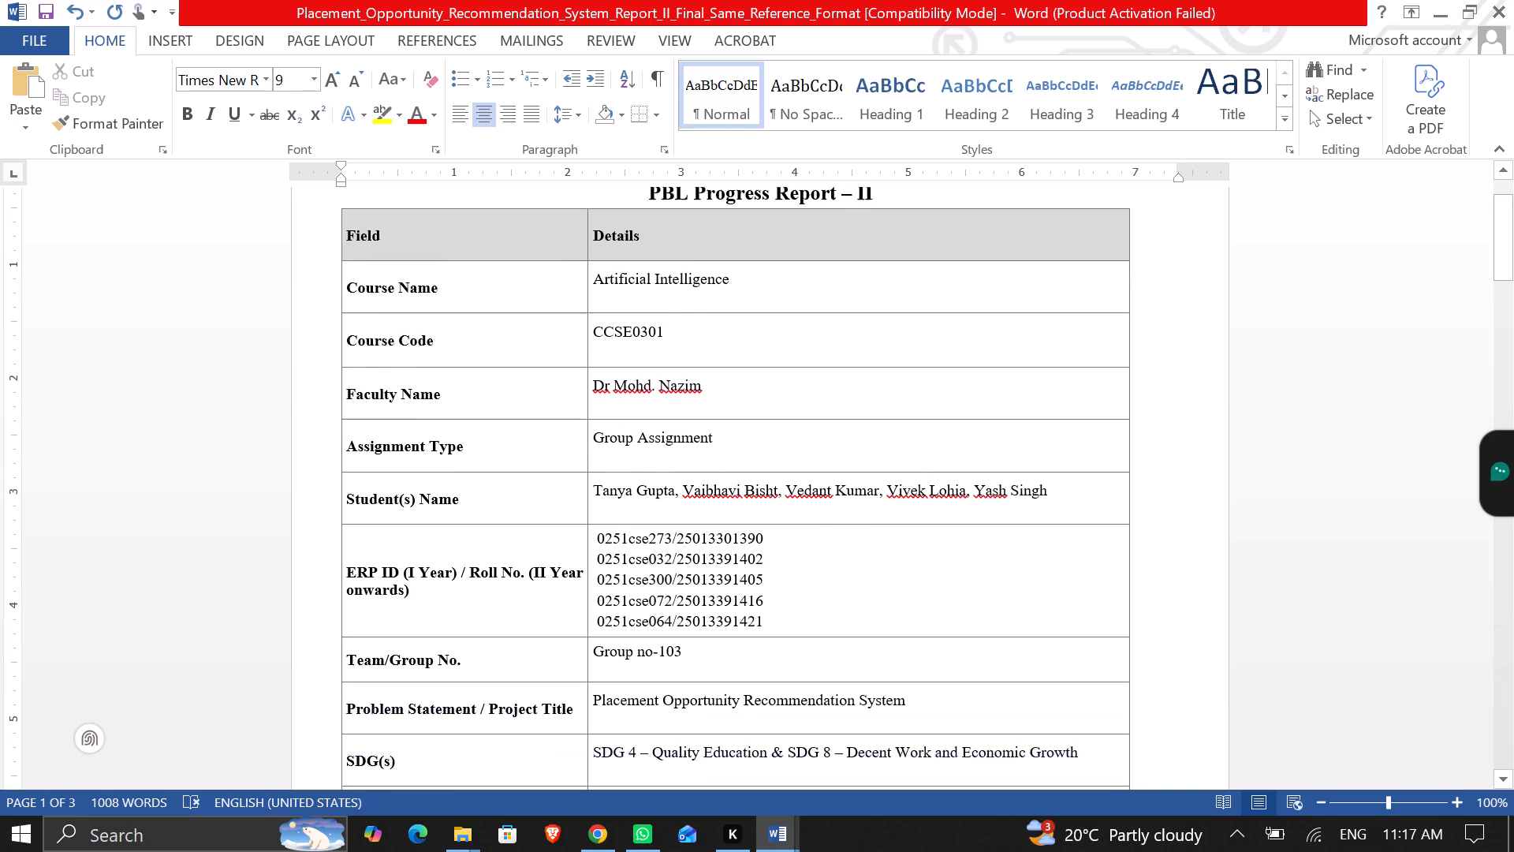
scroll(1181, 357, down, 1)
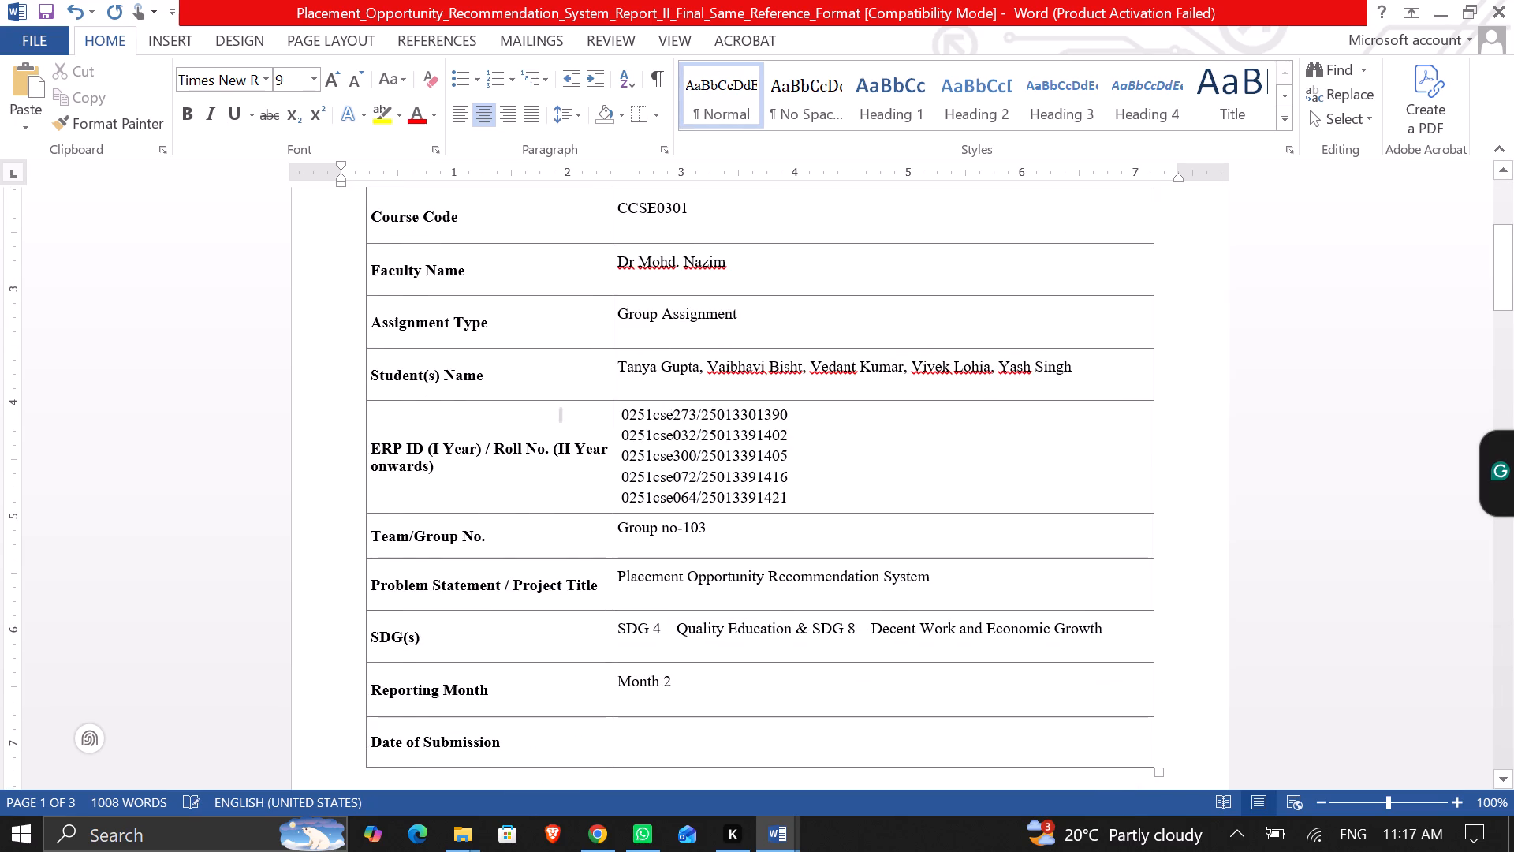
click(1175, 469)
scroll(1175, 469, up, 2)
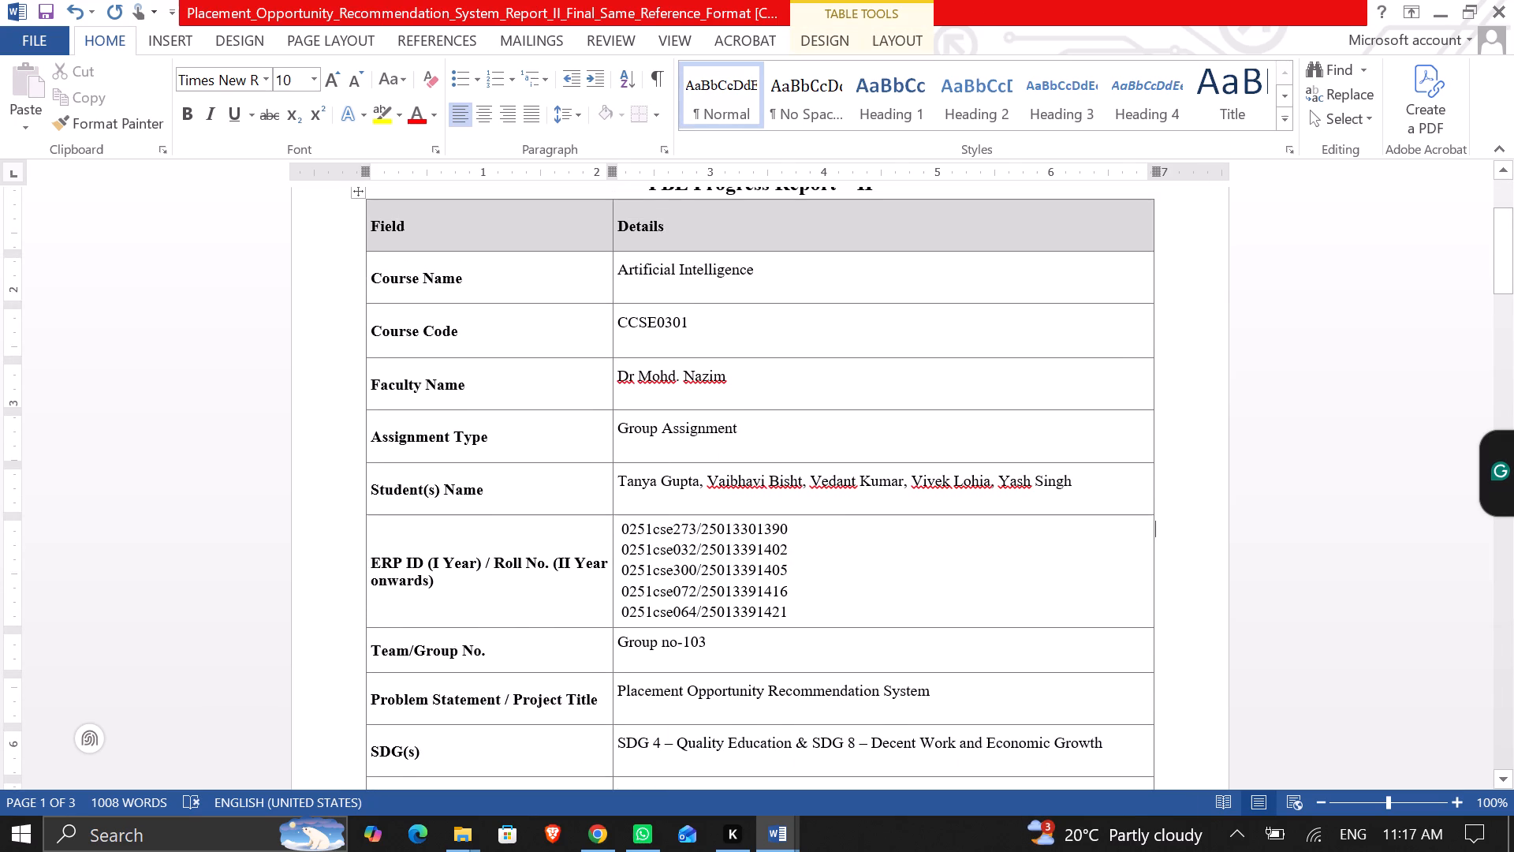
Bring the third student's name and signature image together on a new line in the Student Declaration.
scroll(1180, 487, down, 5)
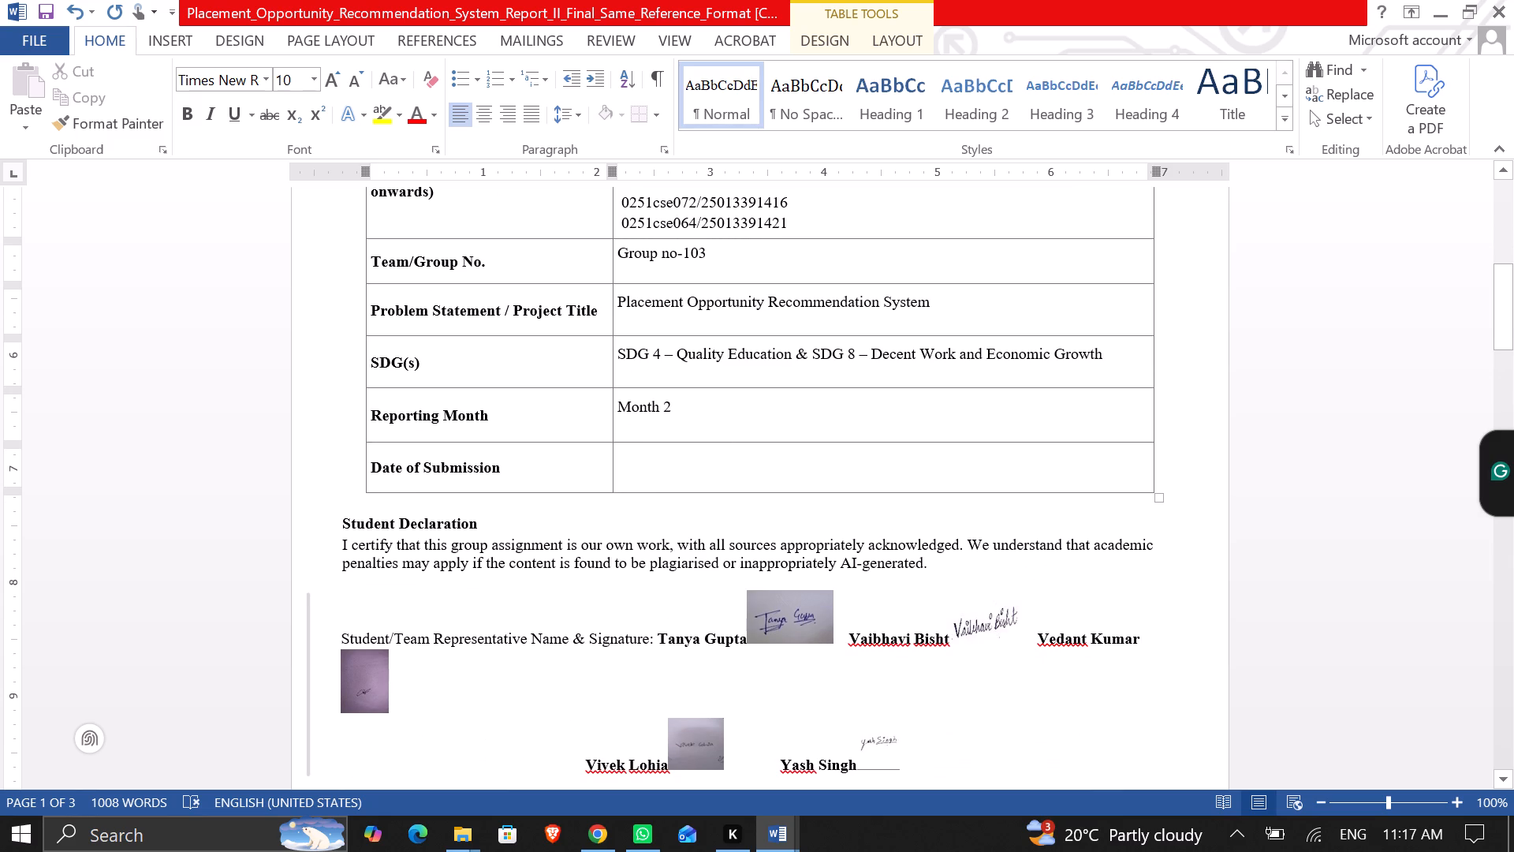
scroll(717, 671, down, 1)
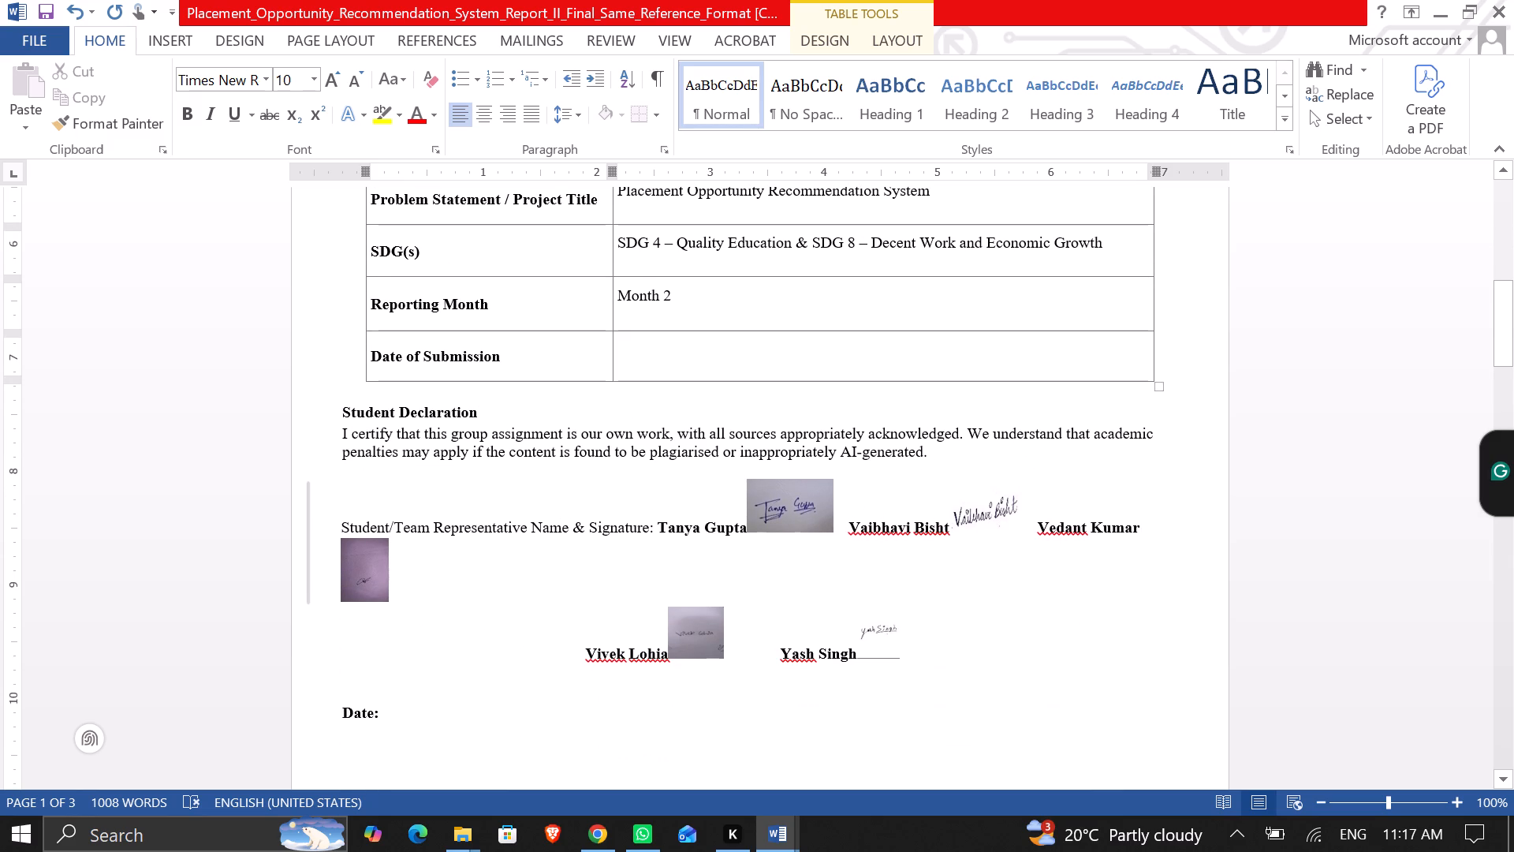
drag(375, 585, 1117, 527)
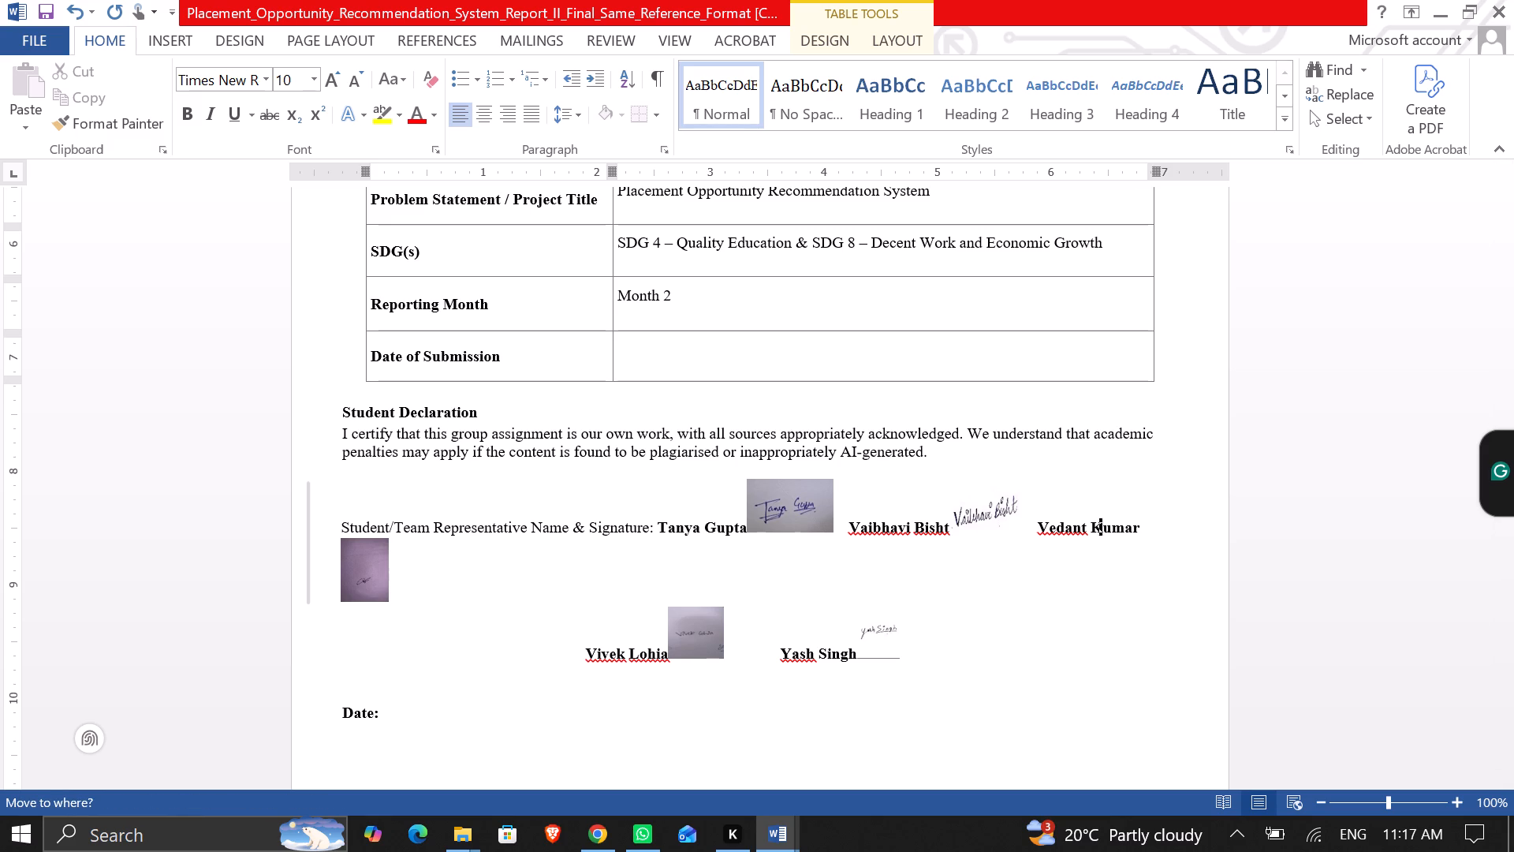
drag(1117, 527, 1149, 521)
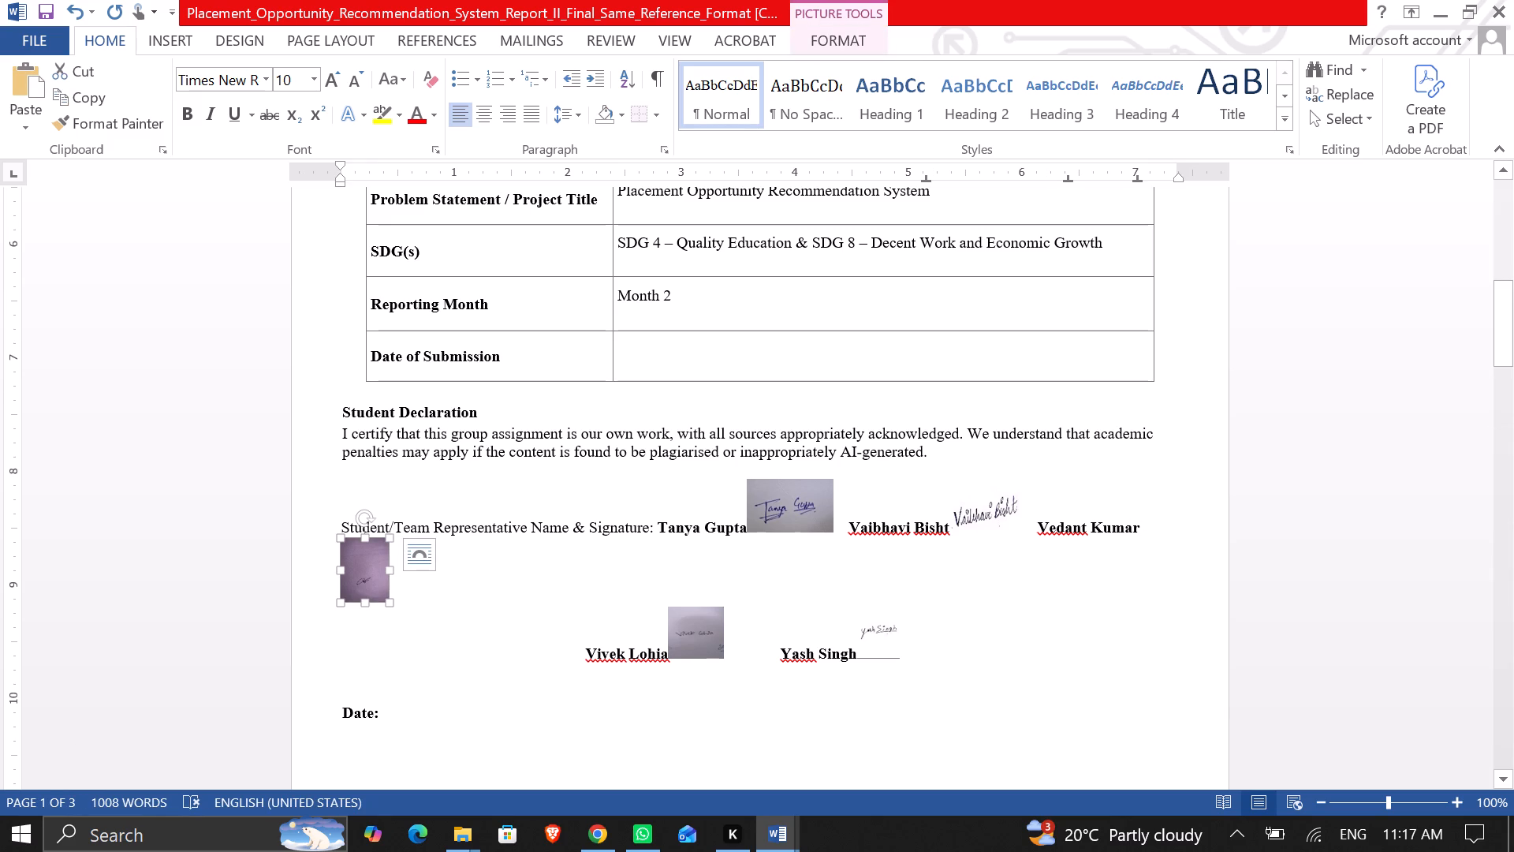
click(1041, 527)
key(Return)
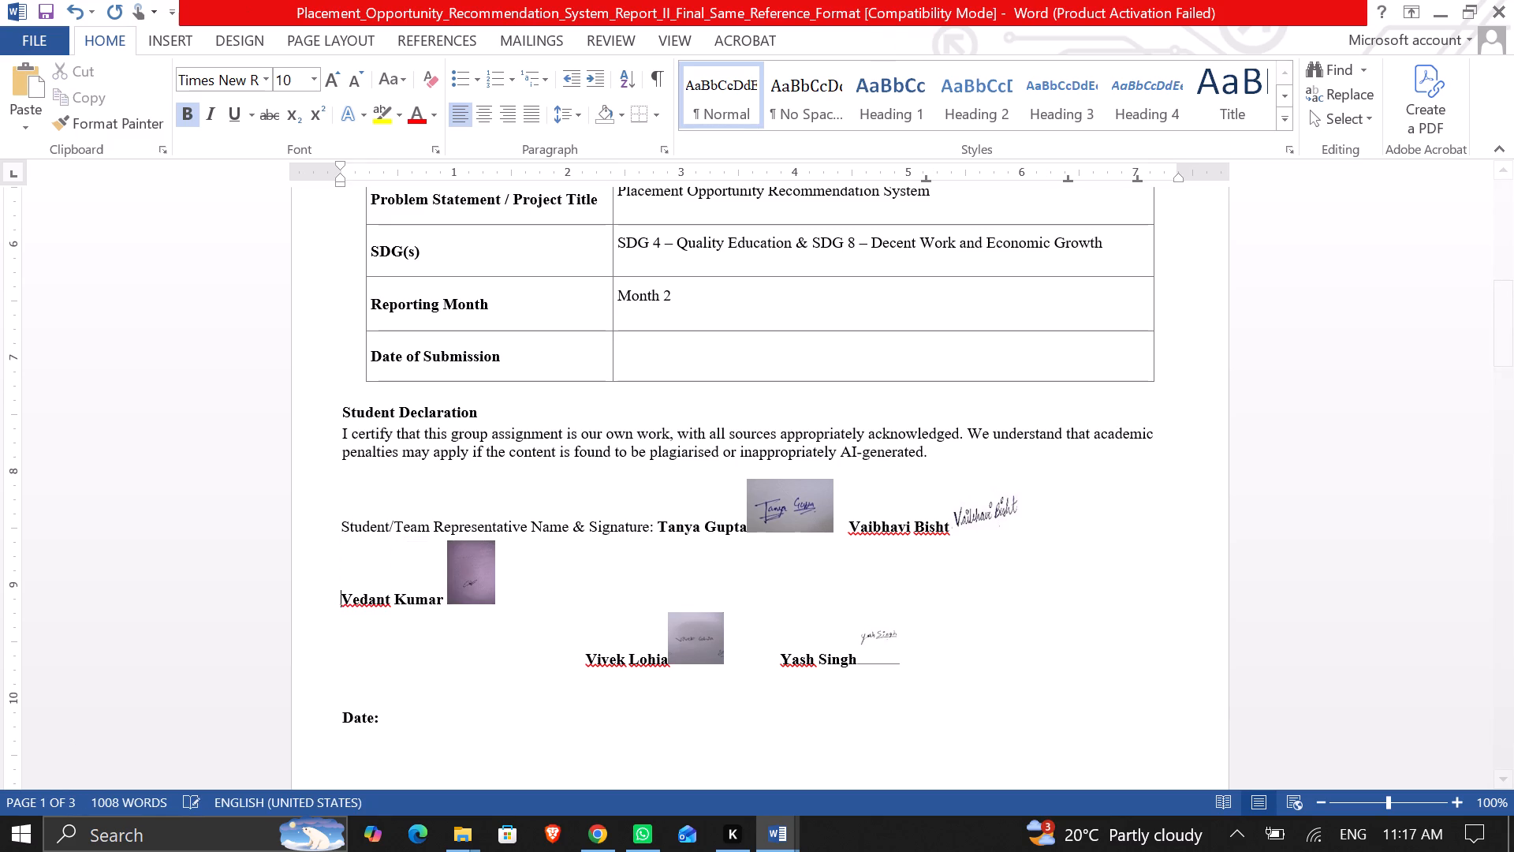
Remove the blank space before the fourth student's name and join it to the third student's line, leaving a gap after the signature.
click(583, 643)
key(BackSpace)
key(BackSpace)
key(BackSpace)
key(BackSpace)
key(BackSpace)
key(BackSpace)
key(BackSpace)
key(BackSpace)
key(BackSpace)
key(BackSpace)
key(BackSpace)
key(BackSpace)
key(BackSpace)
key(BackSpace)
key(BackSpace)
key(BackSpace)
key(BackSpace)
key(BackSpace)
key(BackSpace)
key(BackSpace)
key(BackSpace)
key(BackSpace)
key(BackSpace)
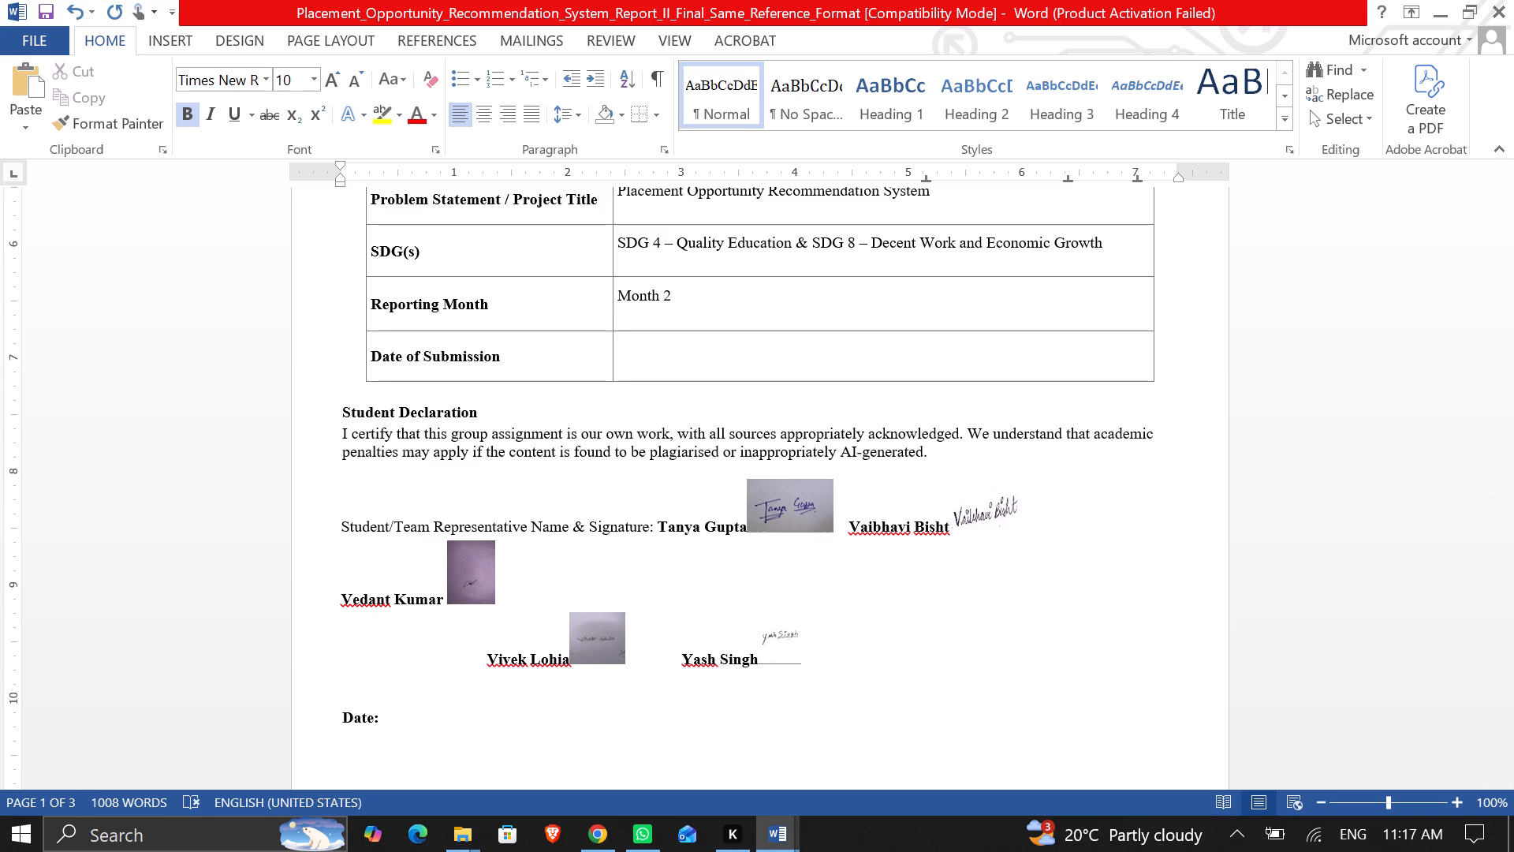
key(BackSpace)
key(BackSpace)
key(BackSpace)
key(BackSpace)
key(BackSpace)
key(BackSpace)
key(BackSpace)
key(BackSpace)
key(BackSpace)
key(BackSpace)
key(BackSpace)
key(BackSpace)
key(BackSpace)
key(BackSpace)
key(BackSpace)
key(BackSpace)
key(BackSpace)
key(BackSpace)
key(BackSpace)
key(BackSpace)
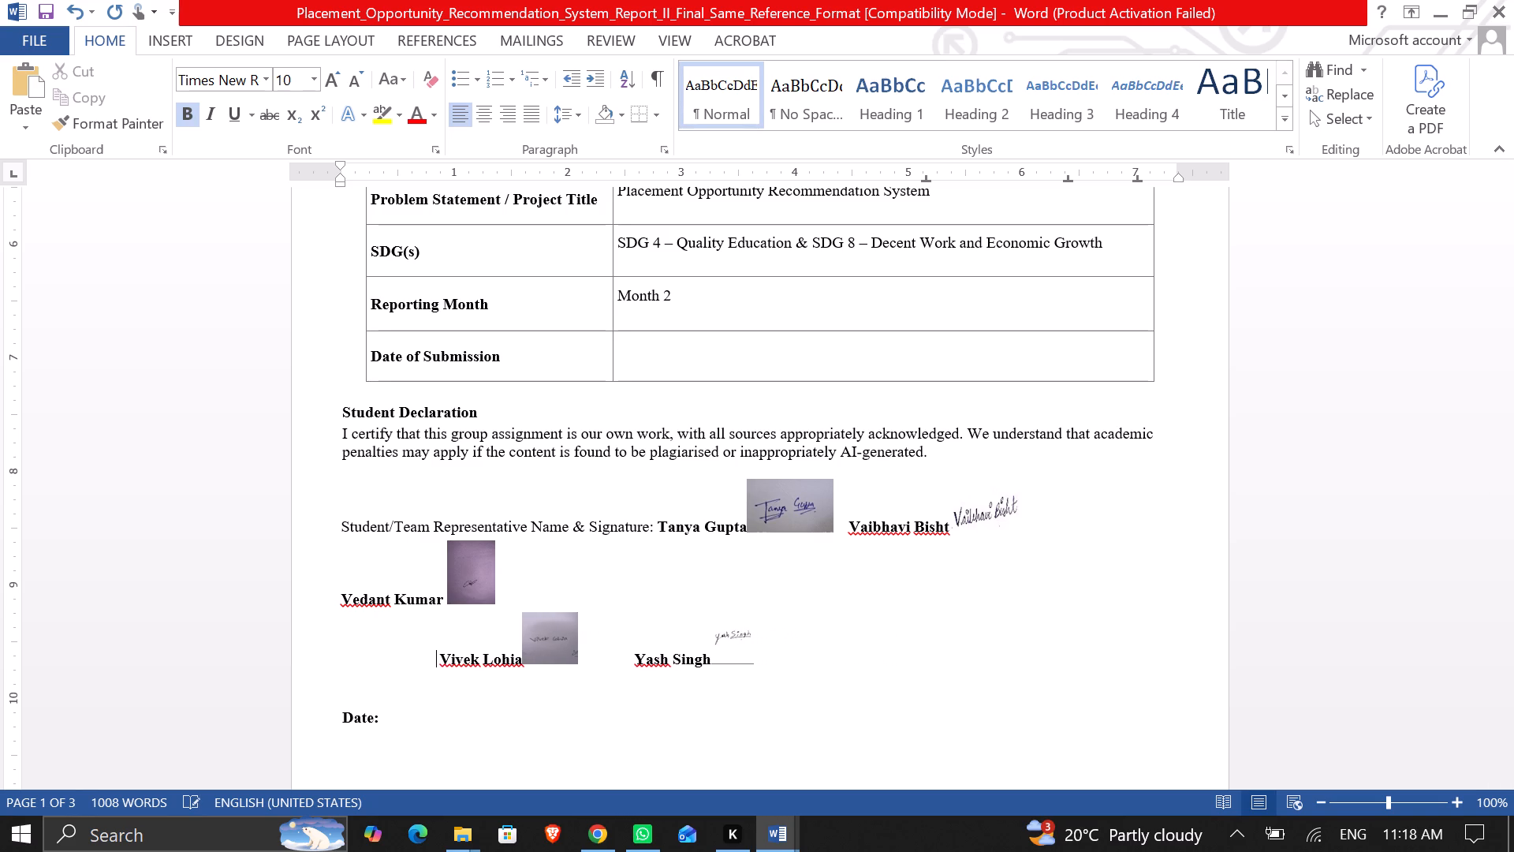
key(ctrl+BackSpace)
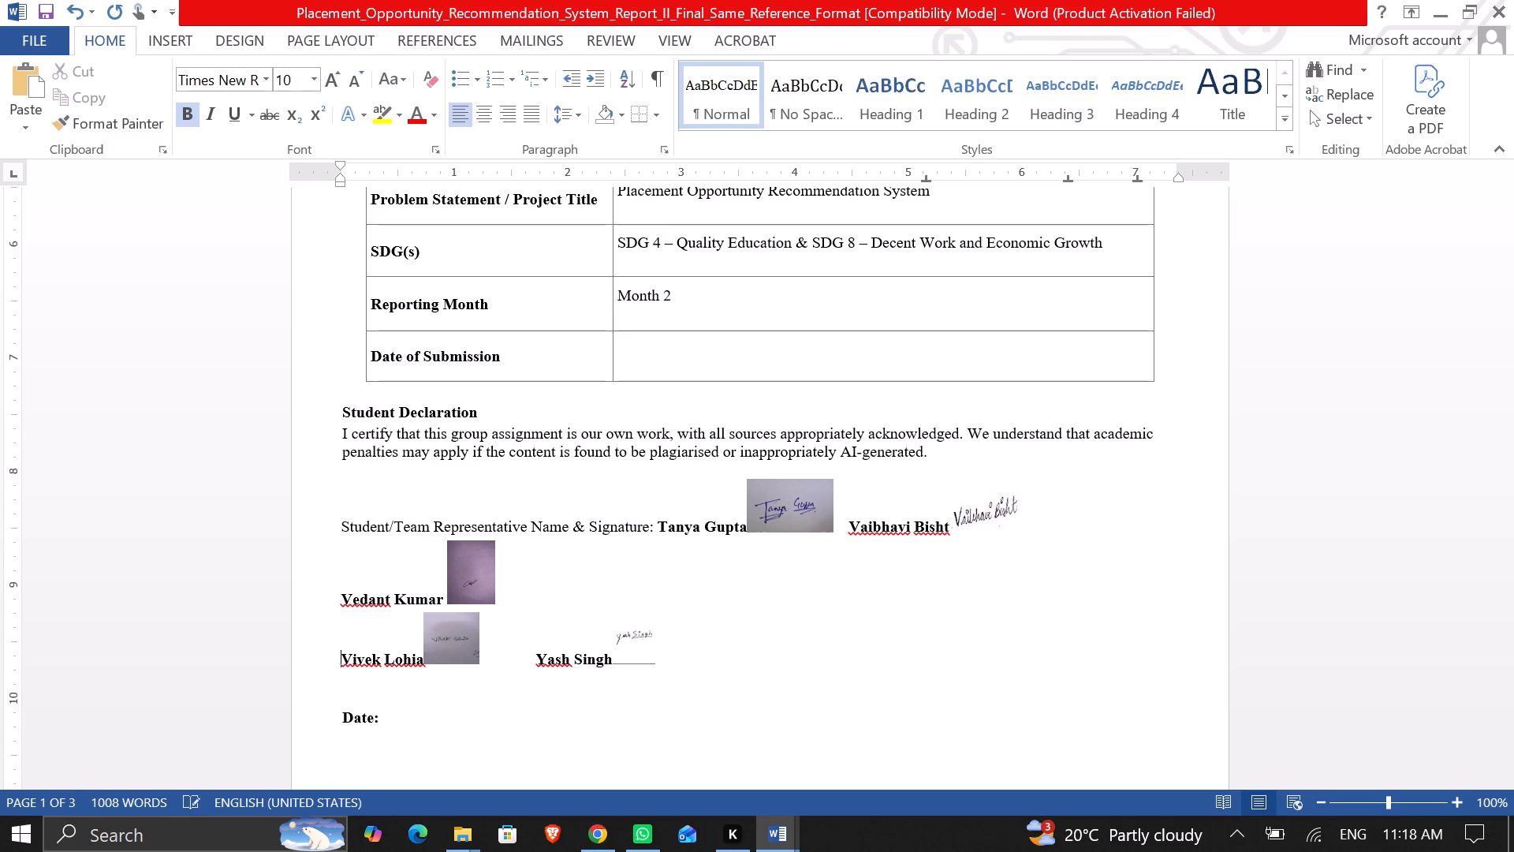
key(ctrl+BackSpace)
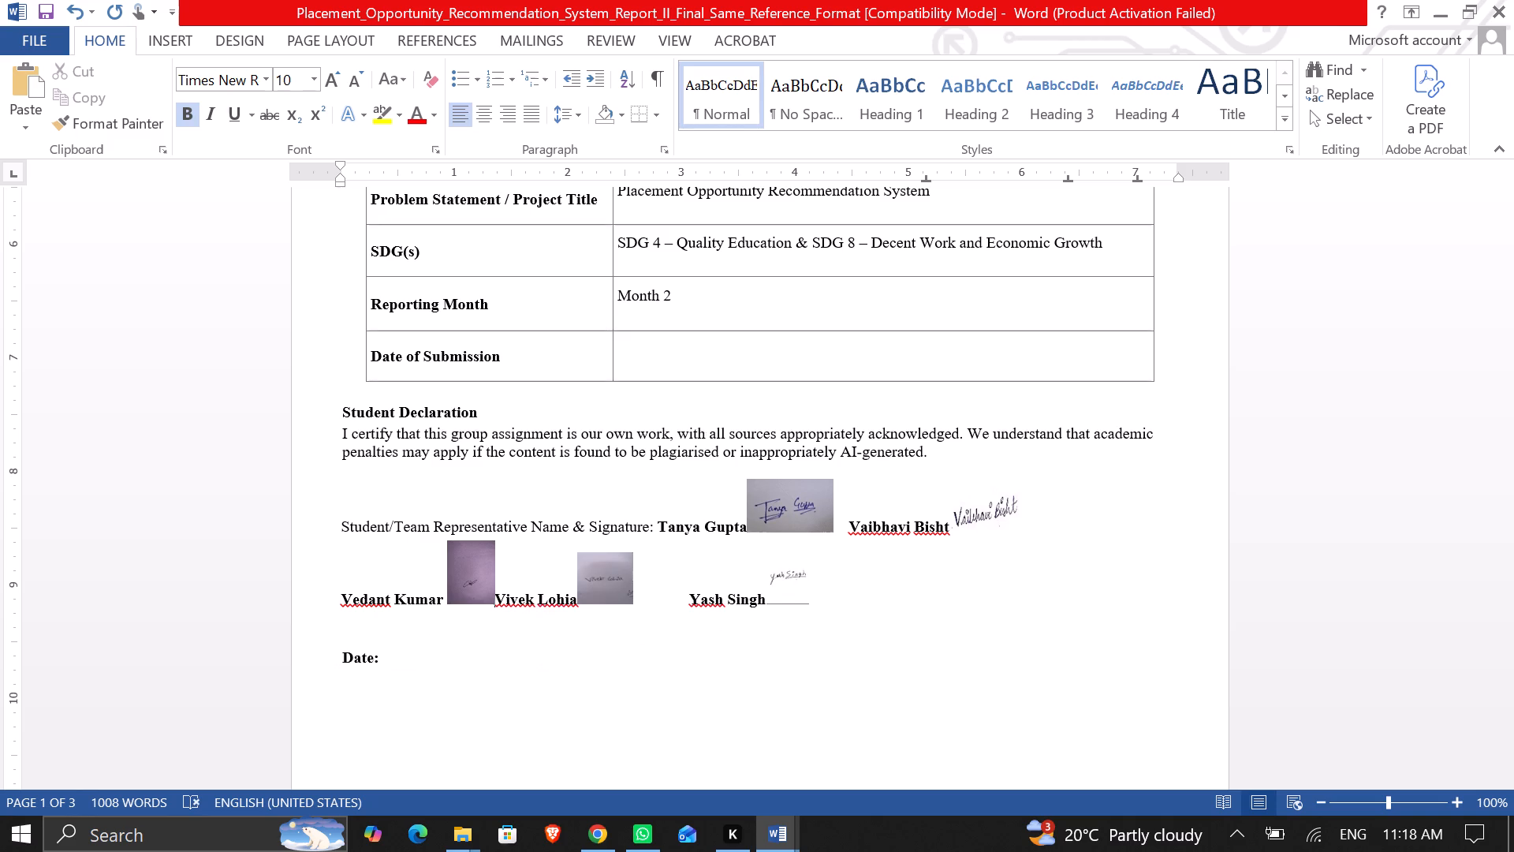
key(space)
key(space)
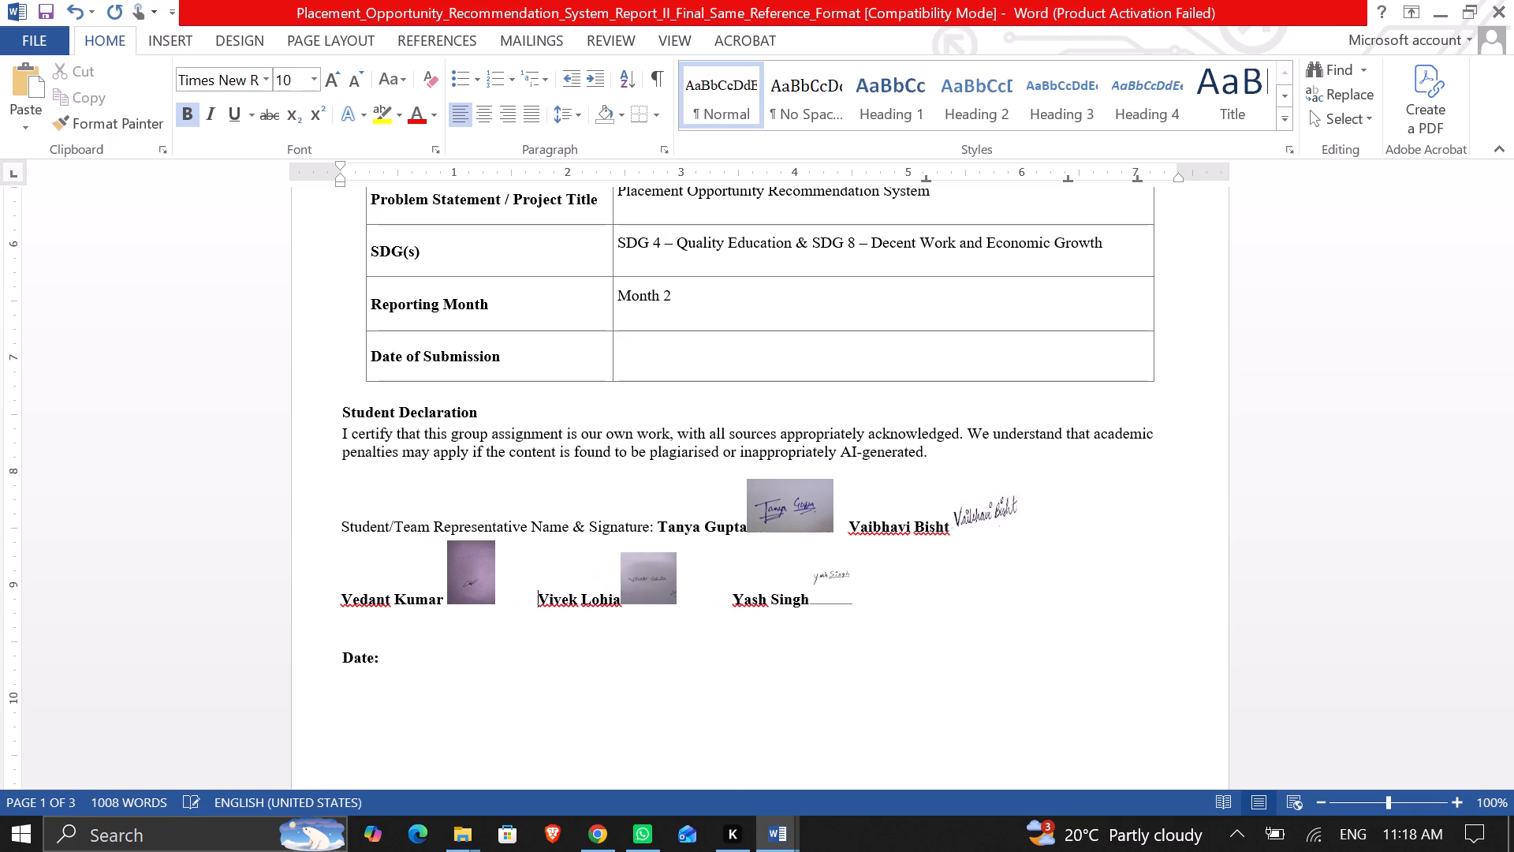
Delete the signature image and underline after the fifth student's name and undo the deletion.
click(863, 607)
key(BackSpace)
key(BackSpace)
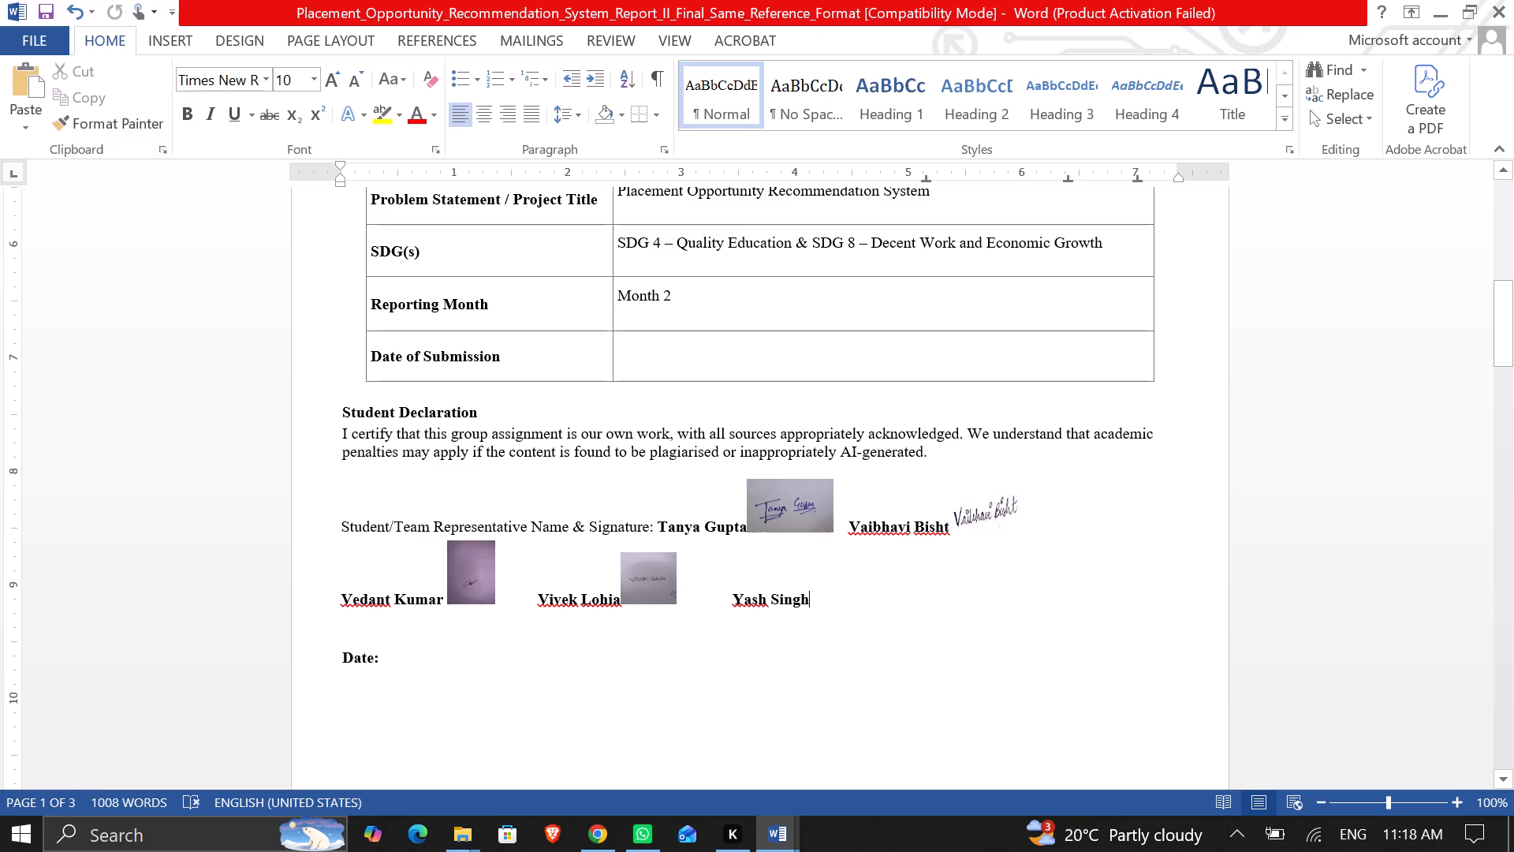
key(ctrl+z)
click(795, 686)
Review the Review 2: Development & Application table across pages 2 and 3 of Report II for content and formatting.
click(495, 454)
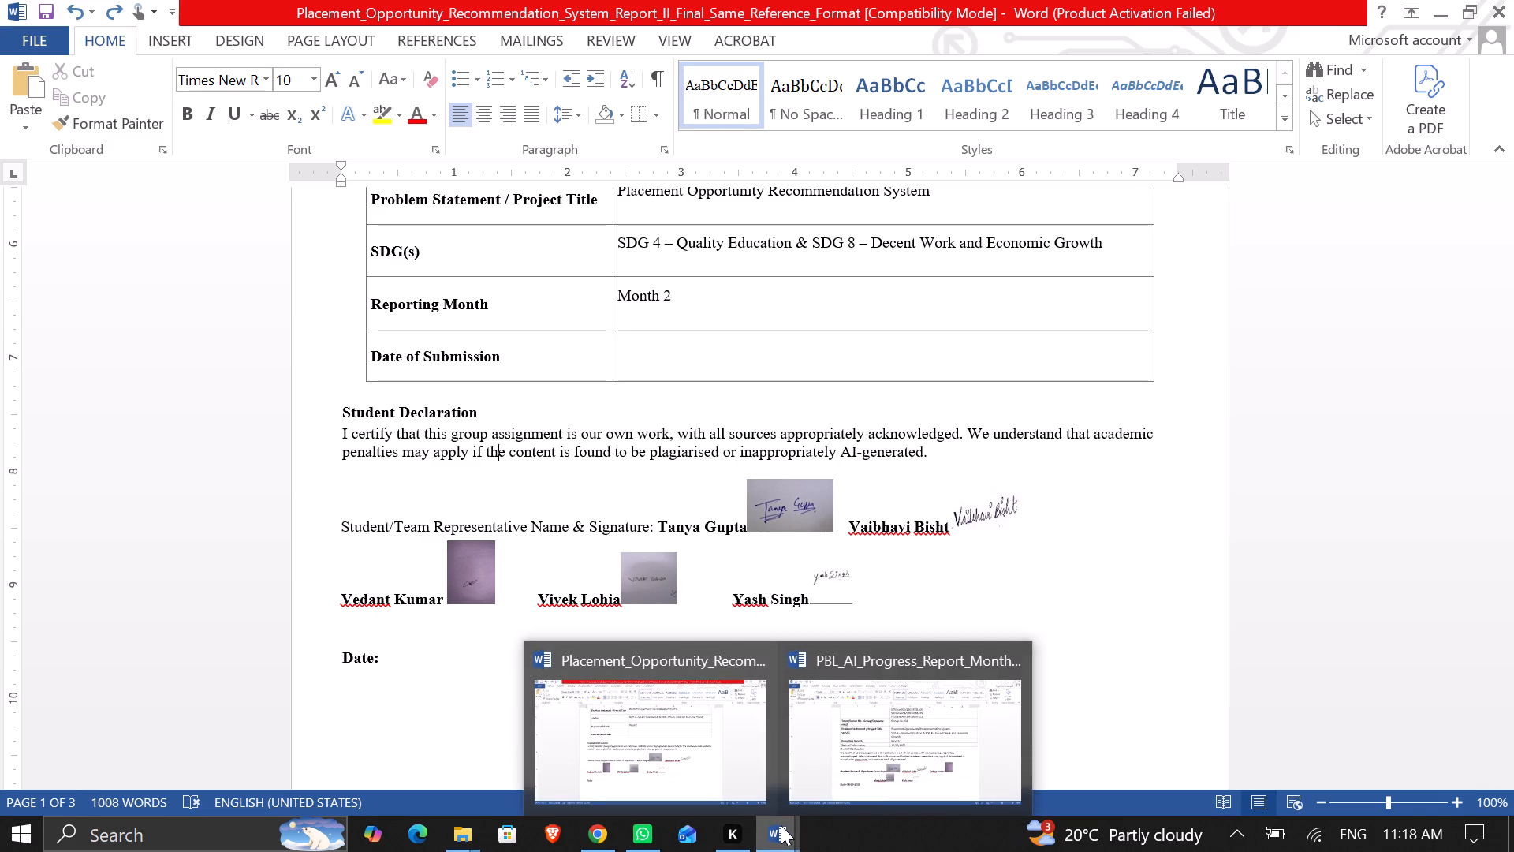
click(714, 760)
scroll(743, 705, down, 1)
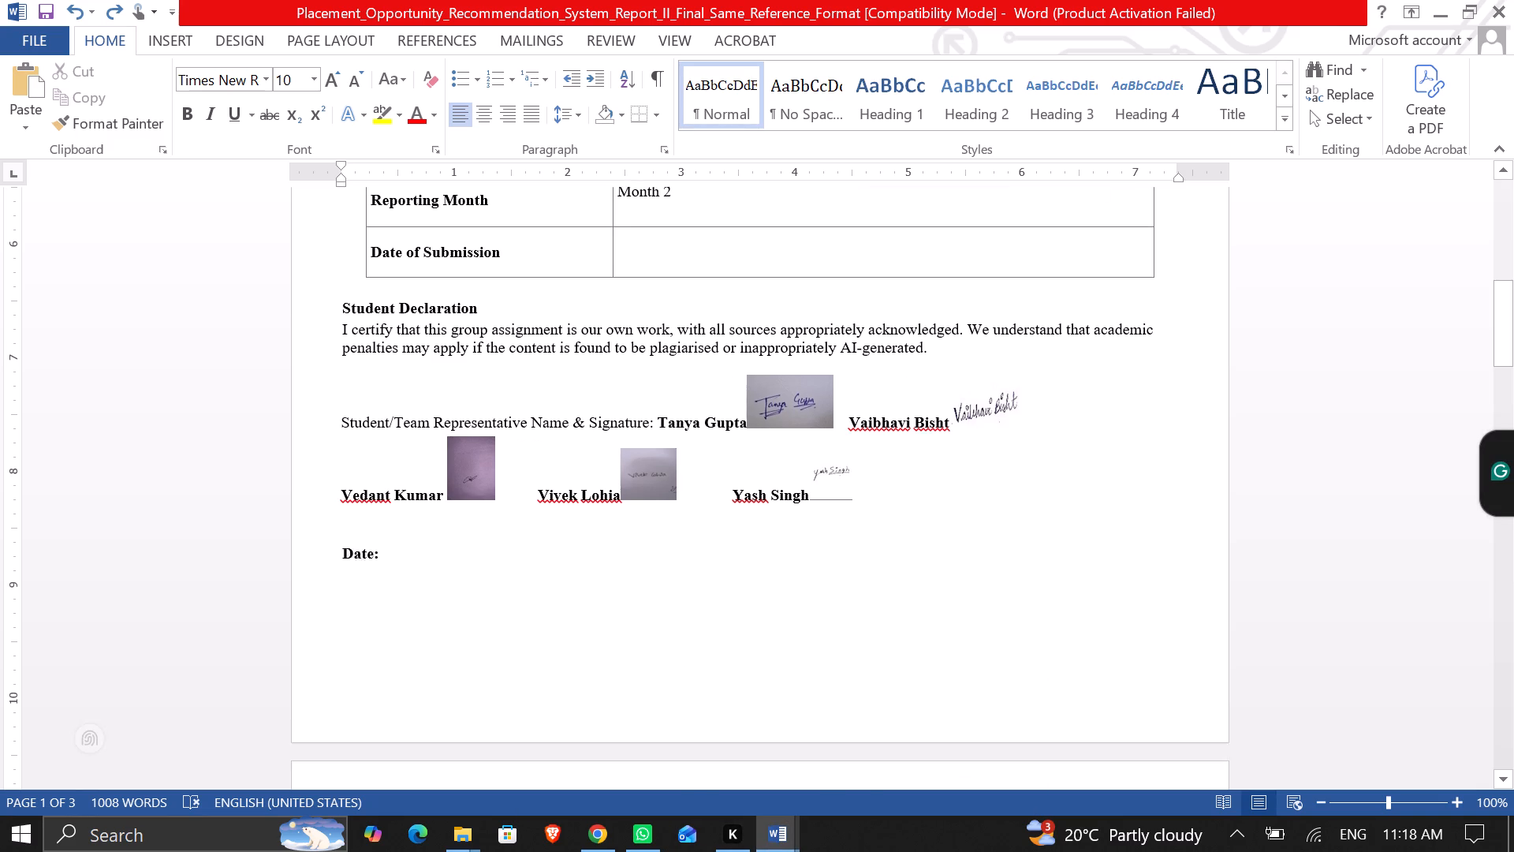
scroll(743, 705, down, 1)
scroll(627, 737, down, 5)
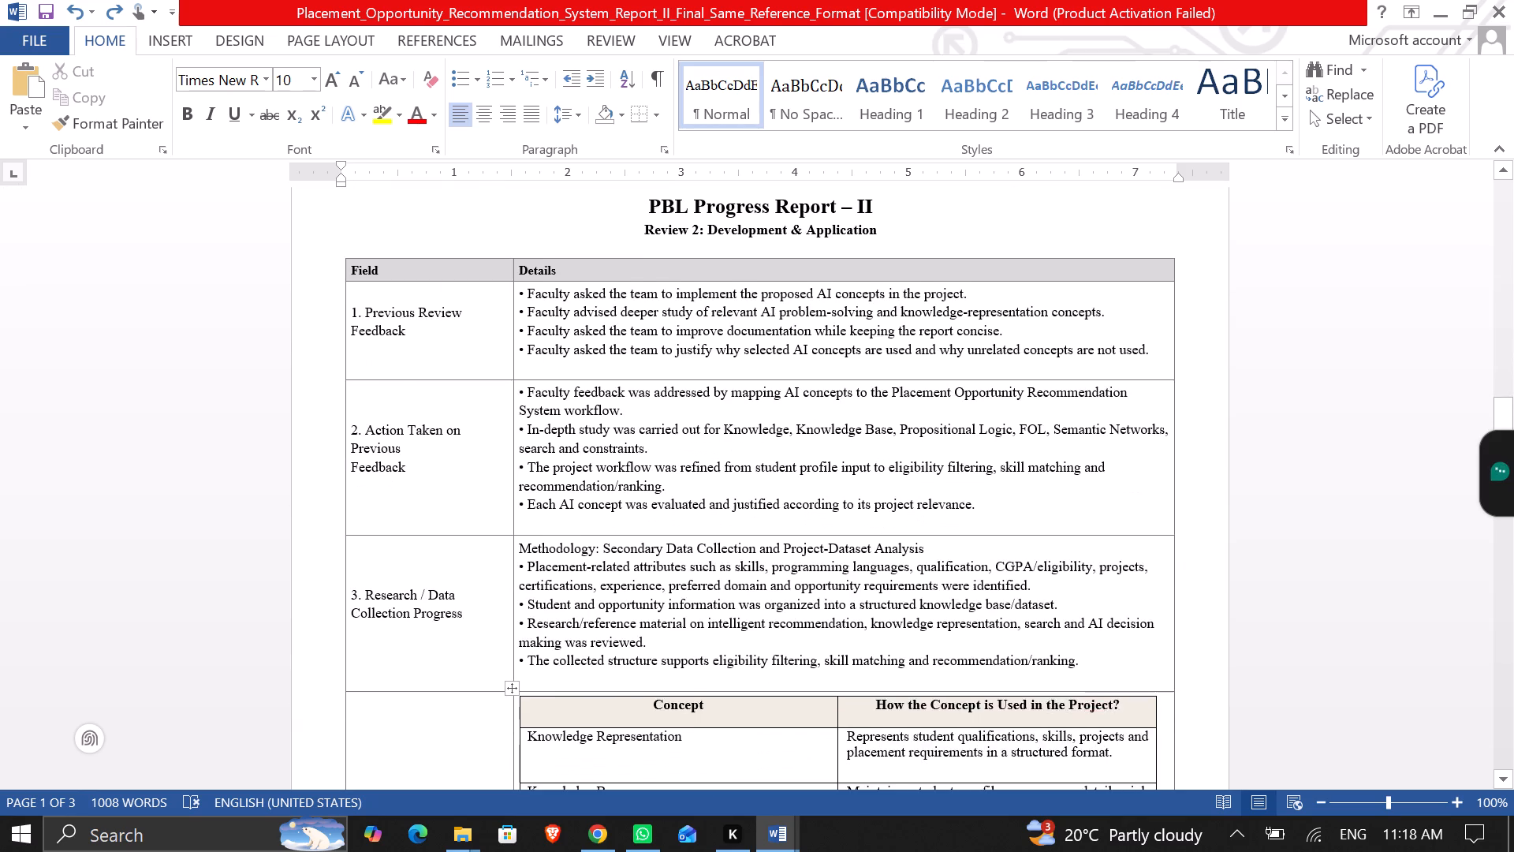
scroll(627, 737, down, 14)
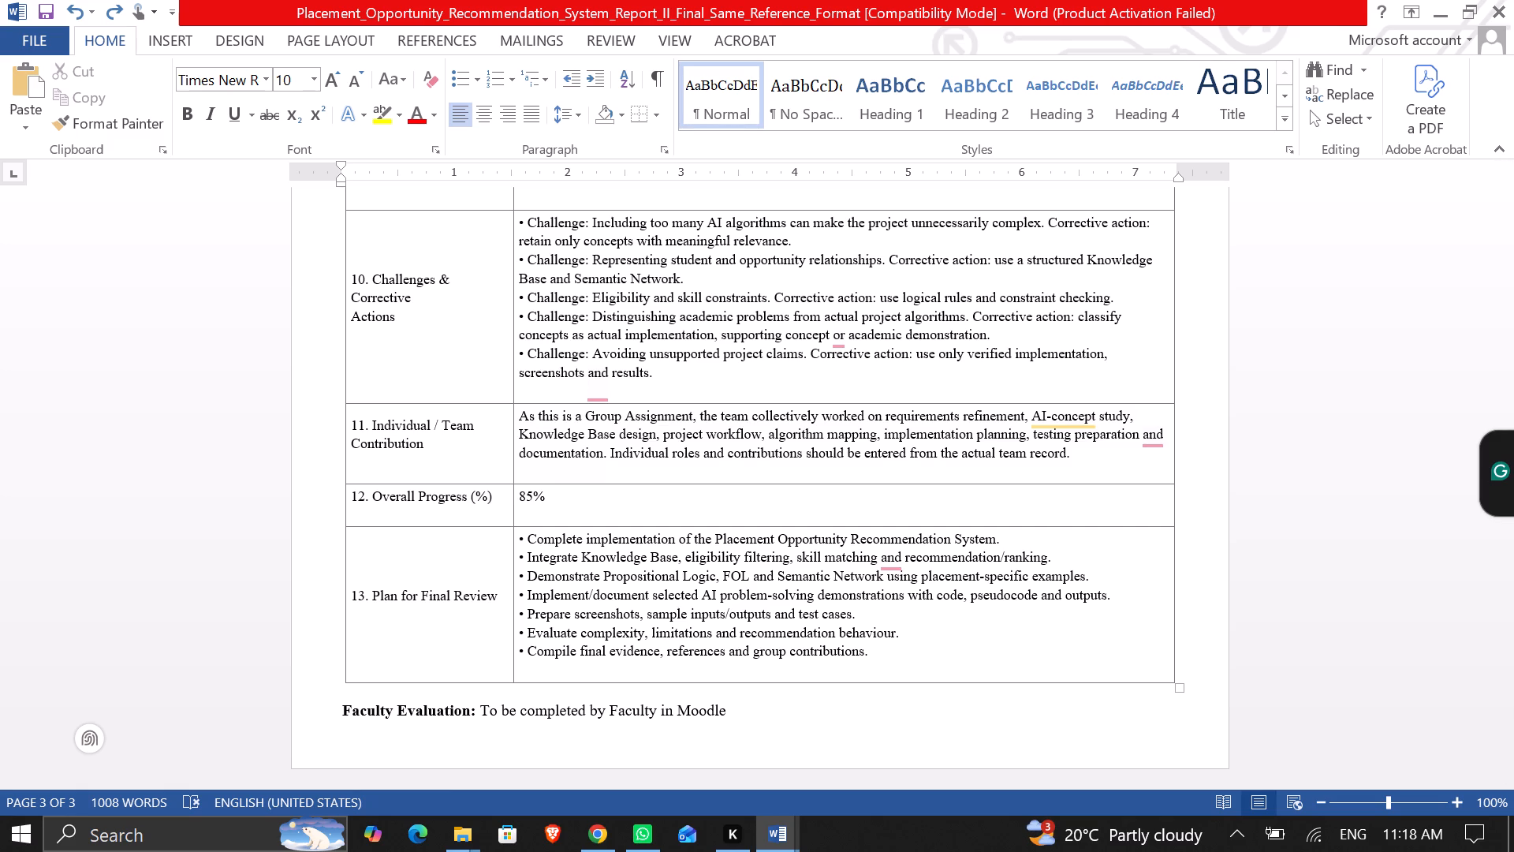
scroll(665, 648, up, 4)
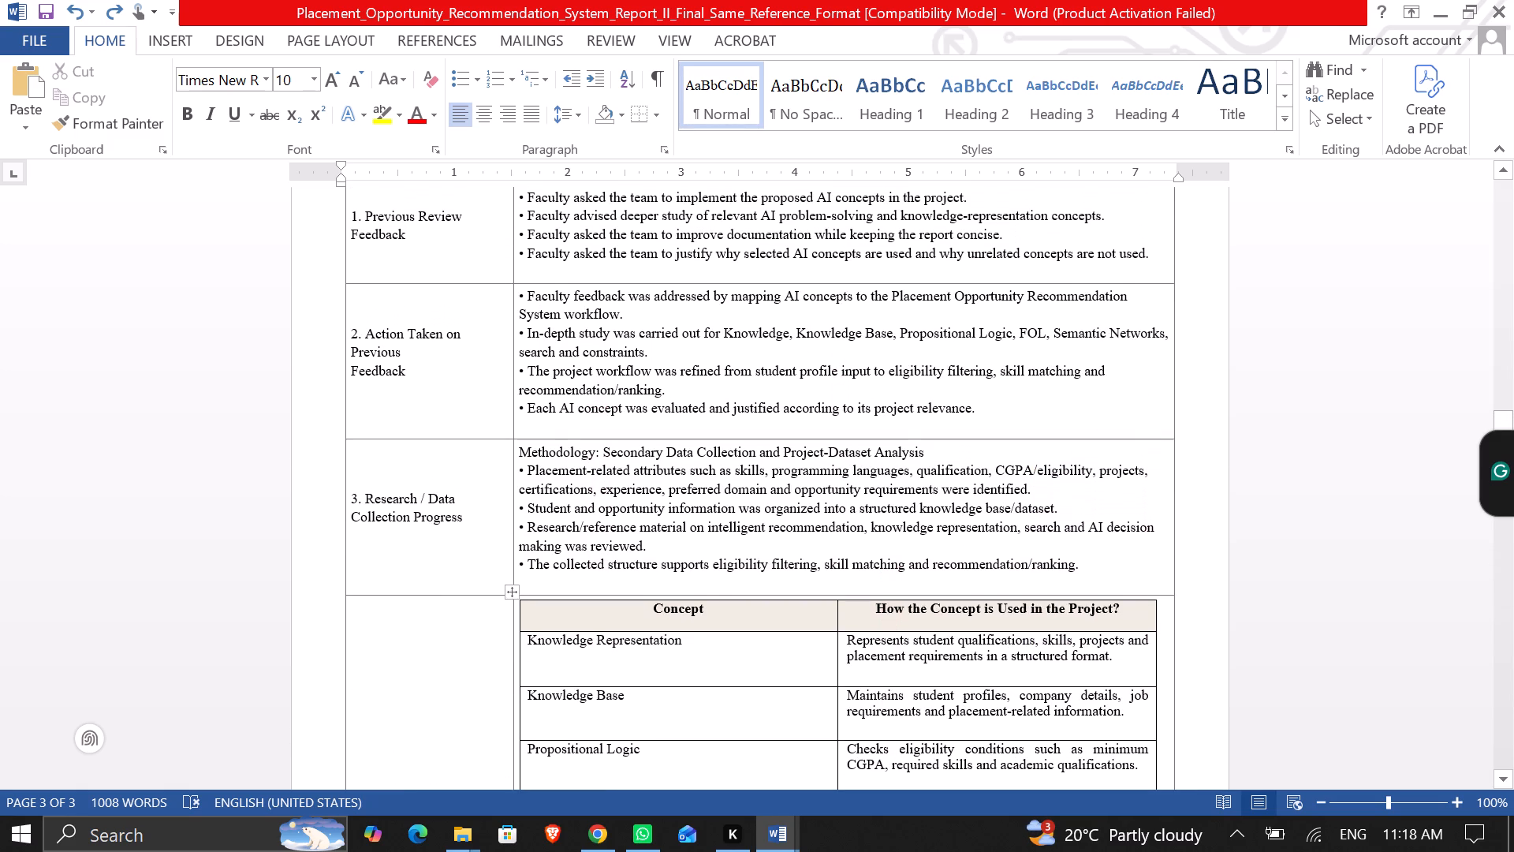
scroll(728, 530, up, 2)
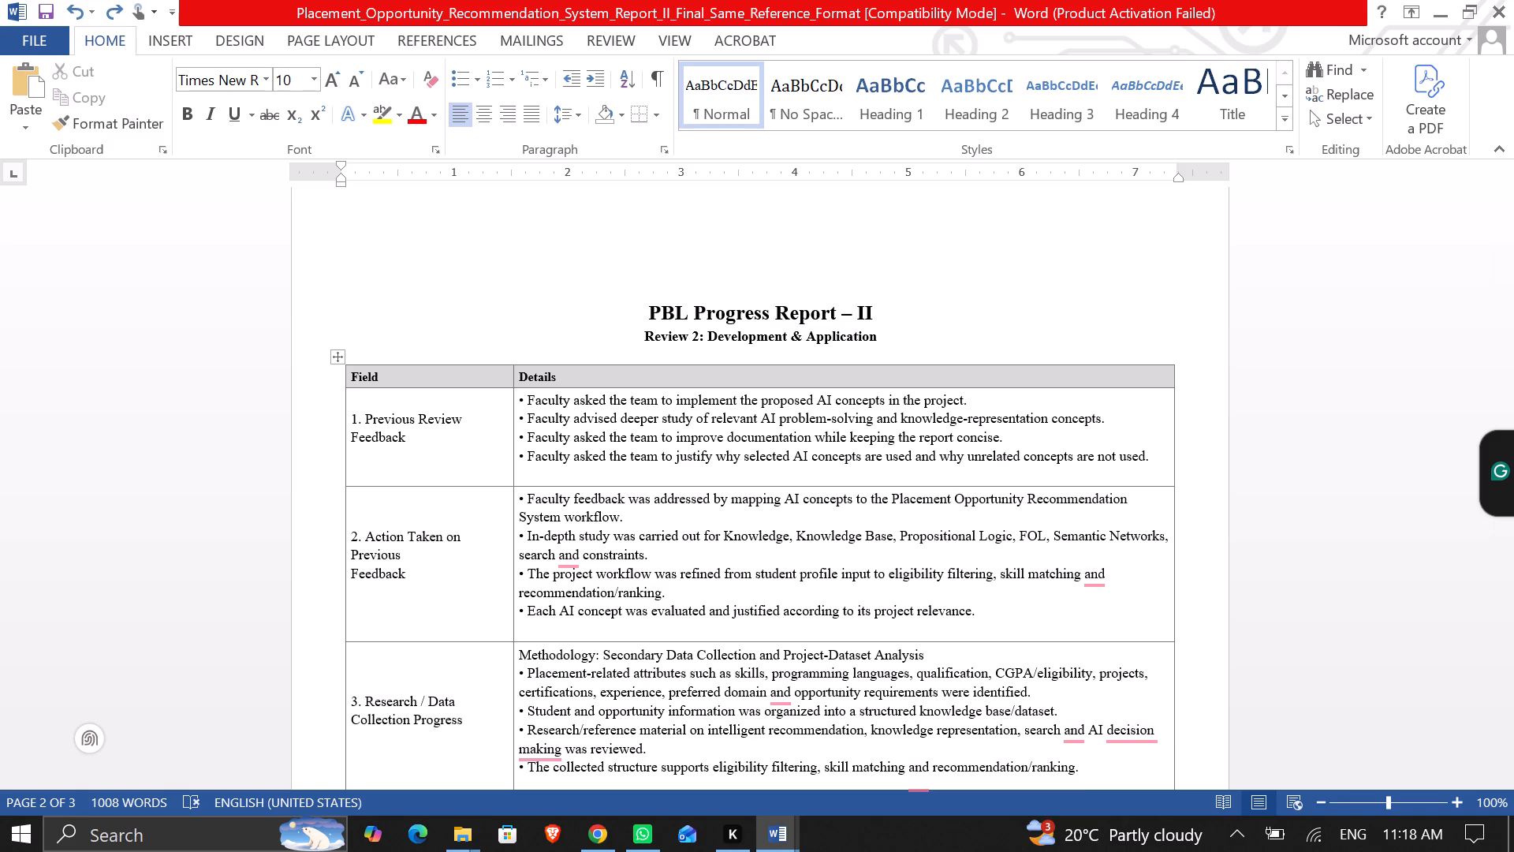
scroll(728, 530, down, 5)
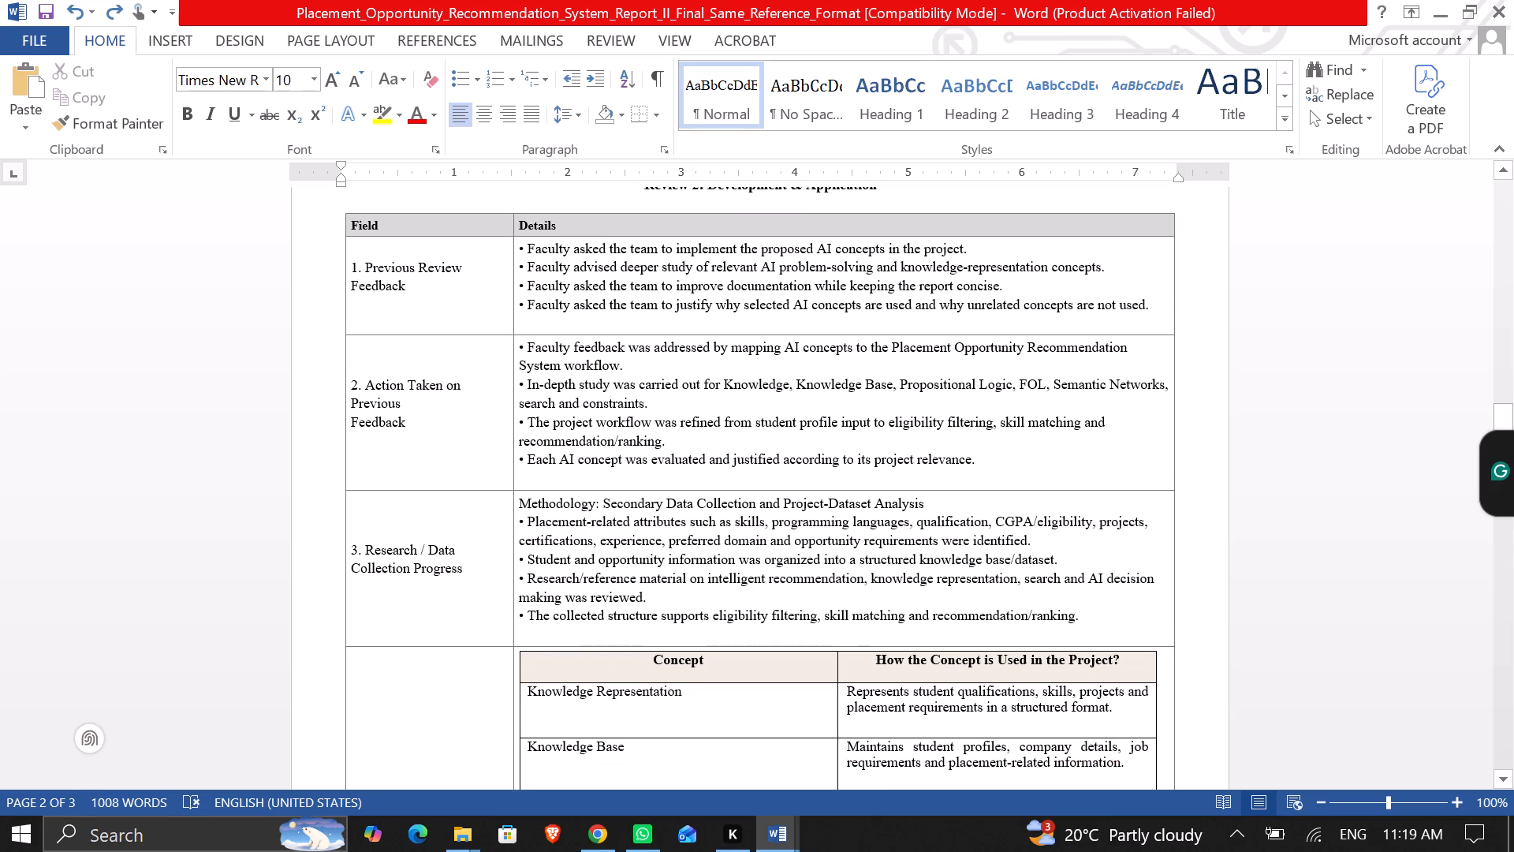
scroll(728, 530, down, 5)
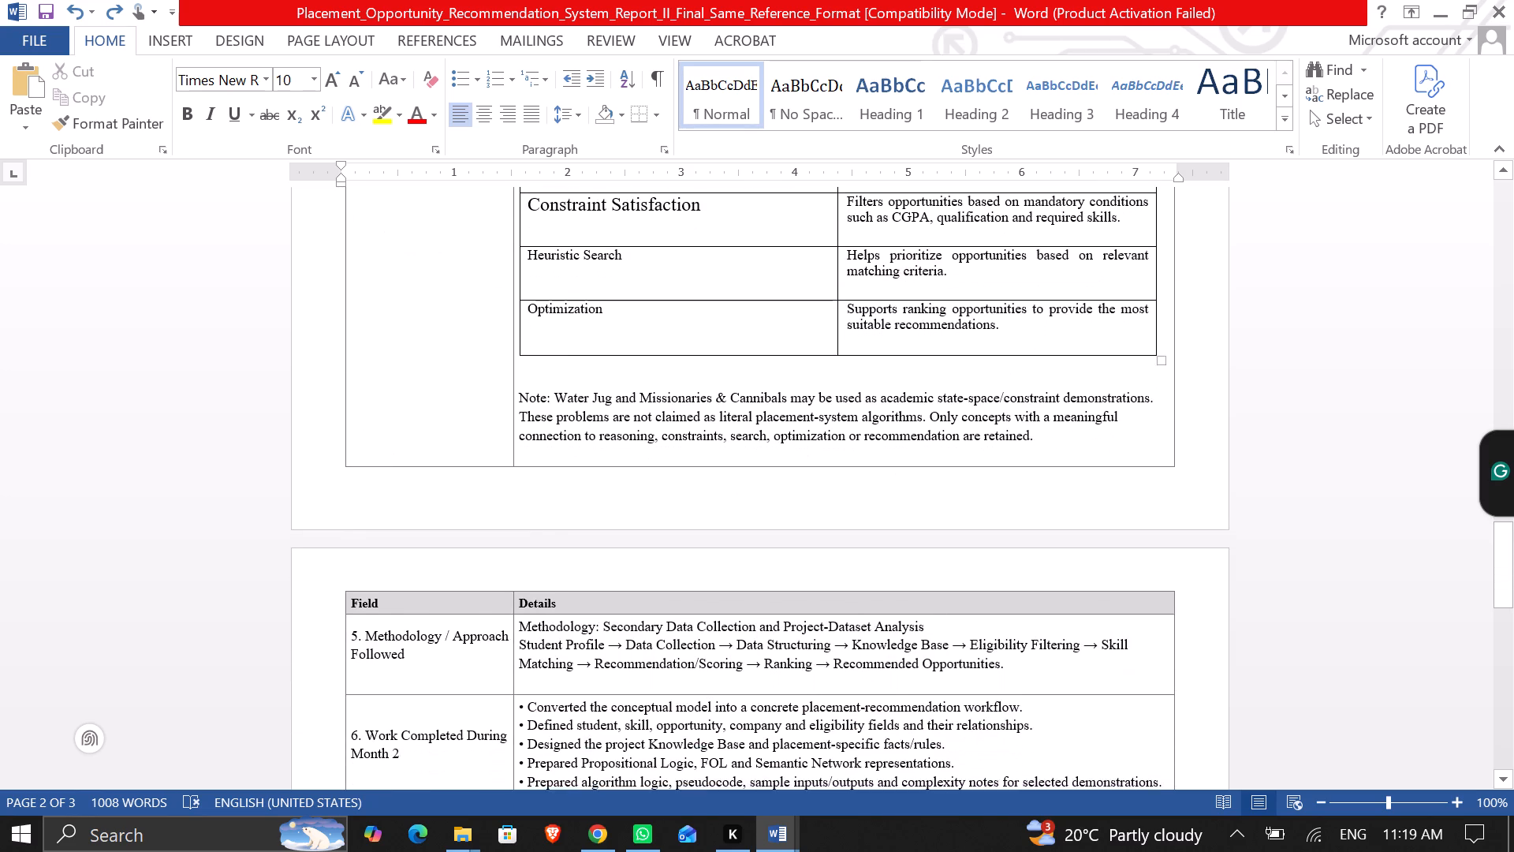
scroll(728, 530, down, 3)
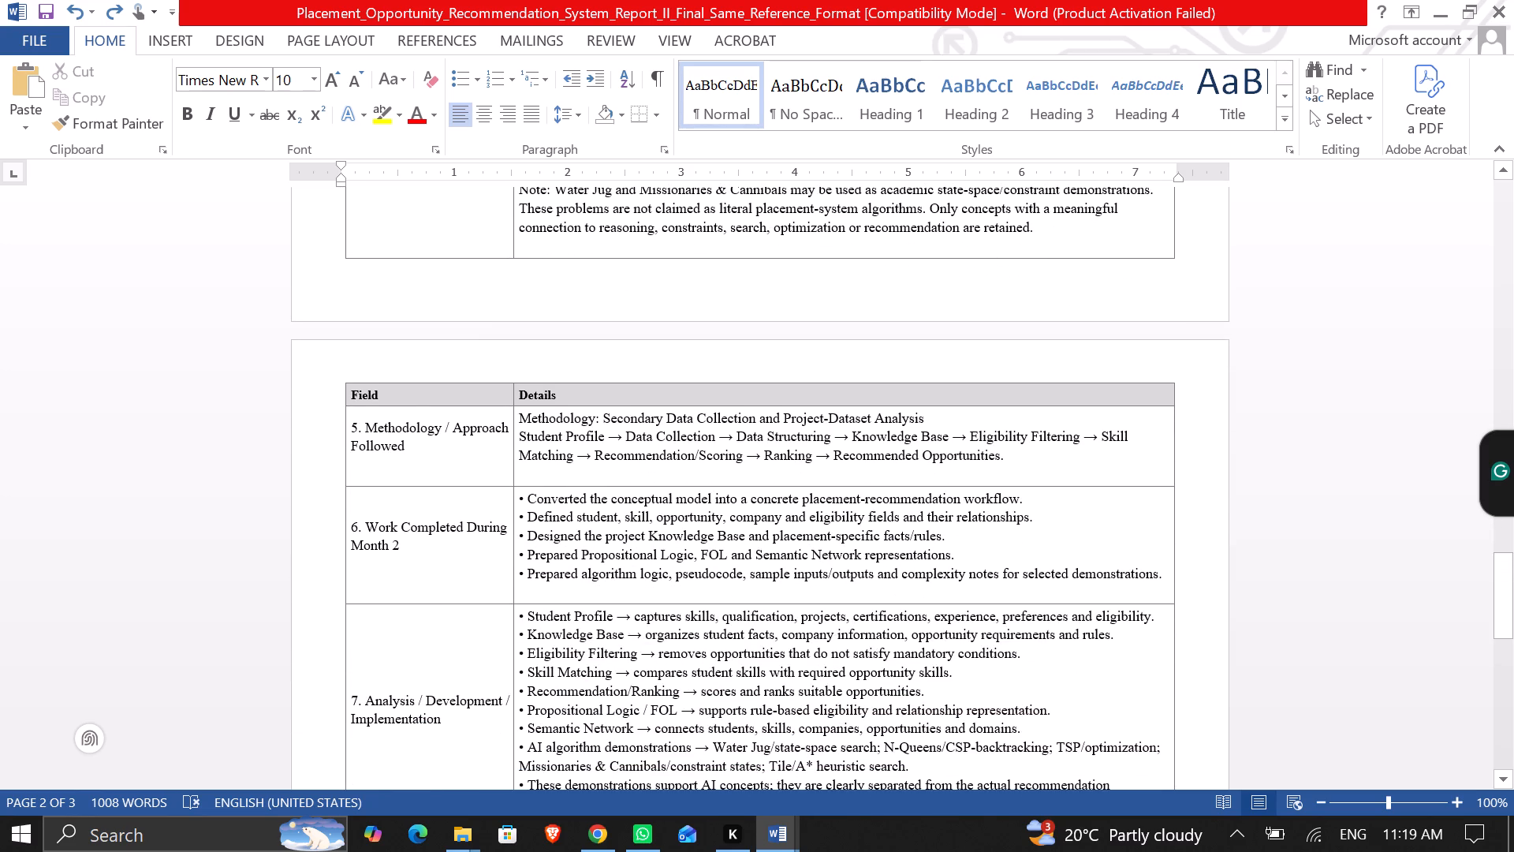
scroll(628, 444, down, 3)
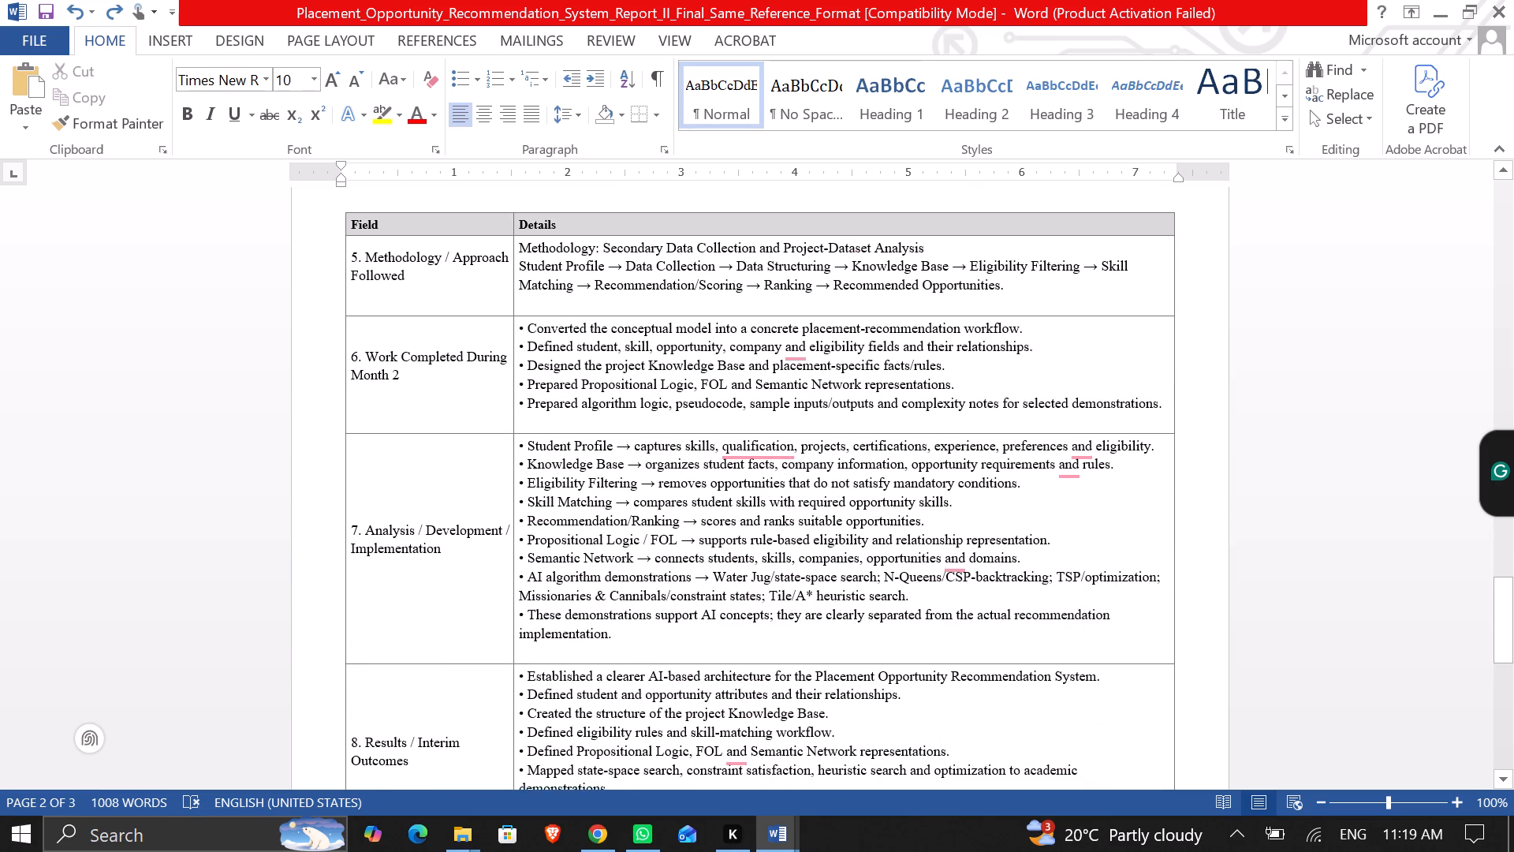
Place the insertion point after "AI notes:" in the Evidence / Supporting Material row of the report table.
scroll(628, 444, down, 4)
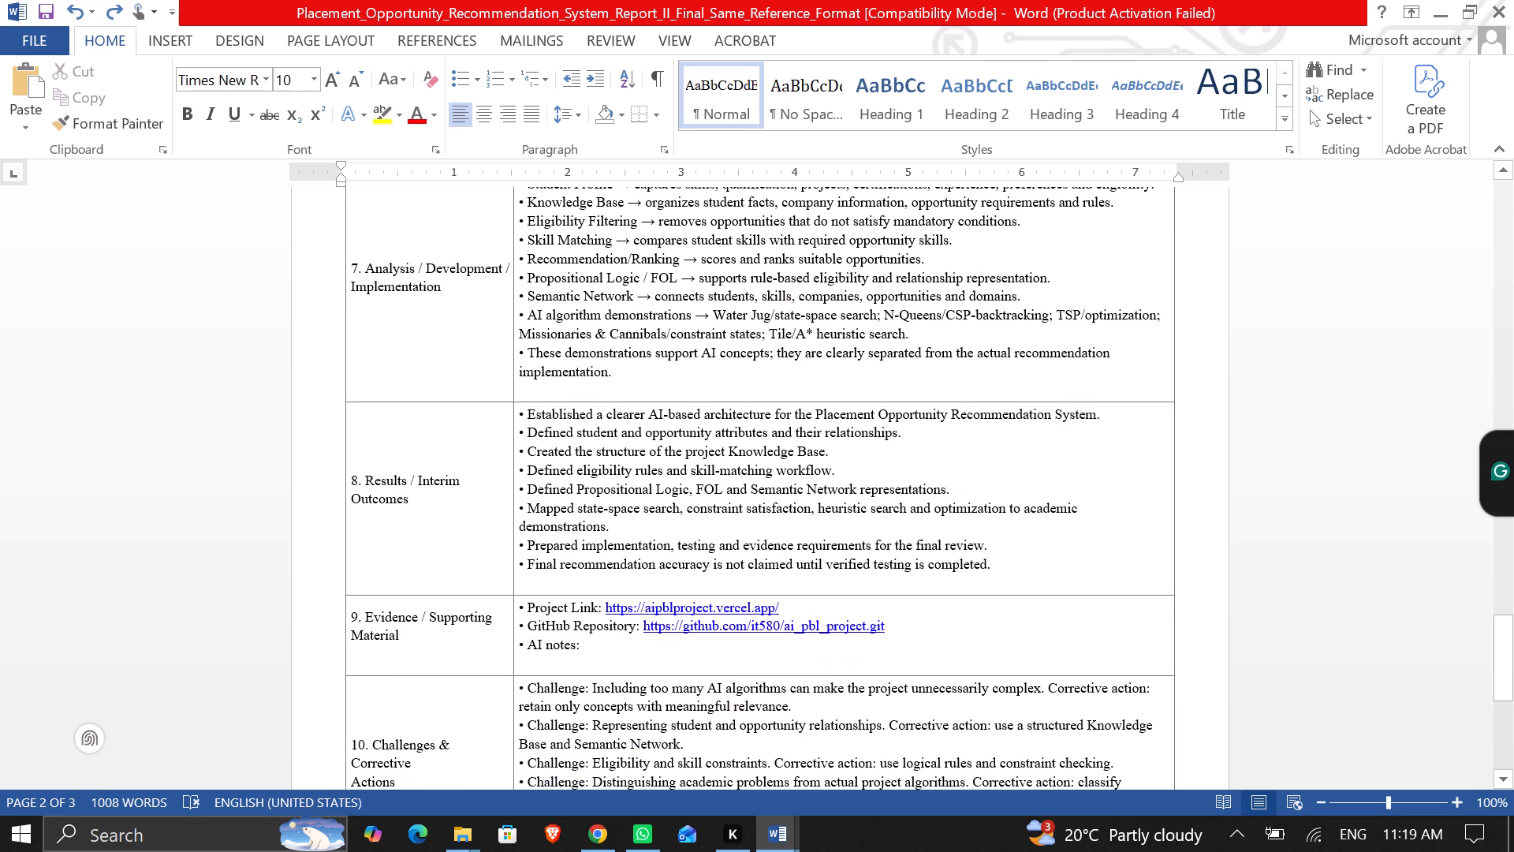
click(602, 659)
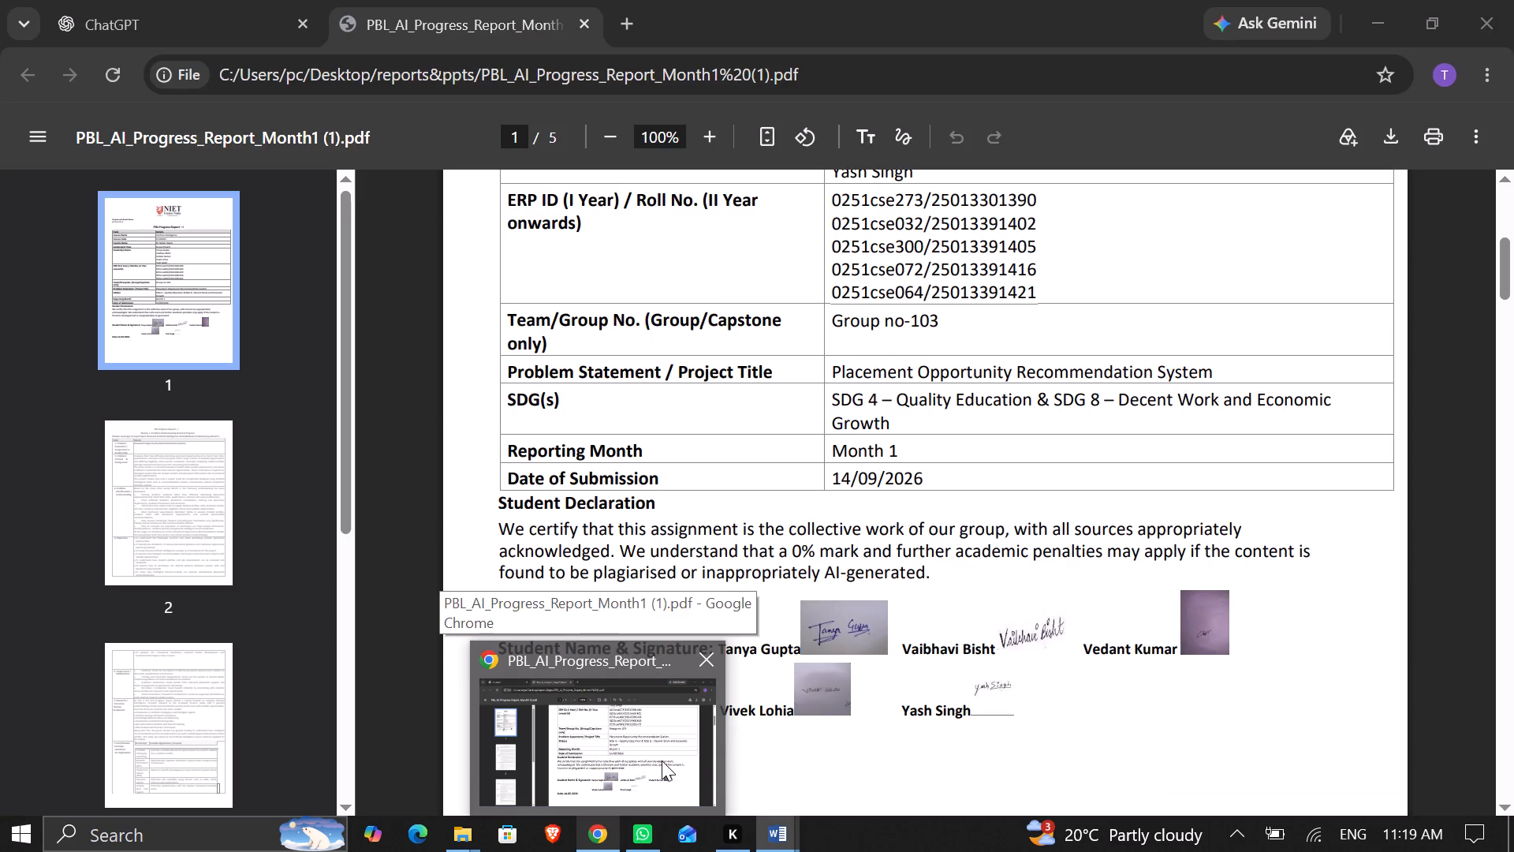
Switch to Chrome, open GitHub in a new tab and look through the ai_planner, ai_planner_v2 and outbreak_monitoring repositories.
click(672, 758)
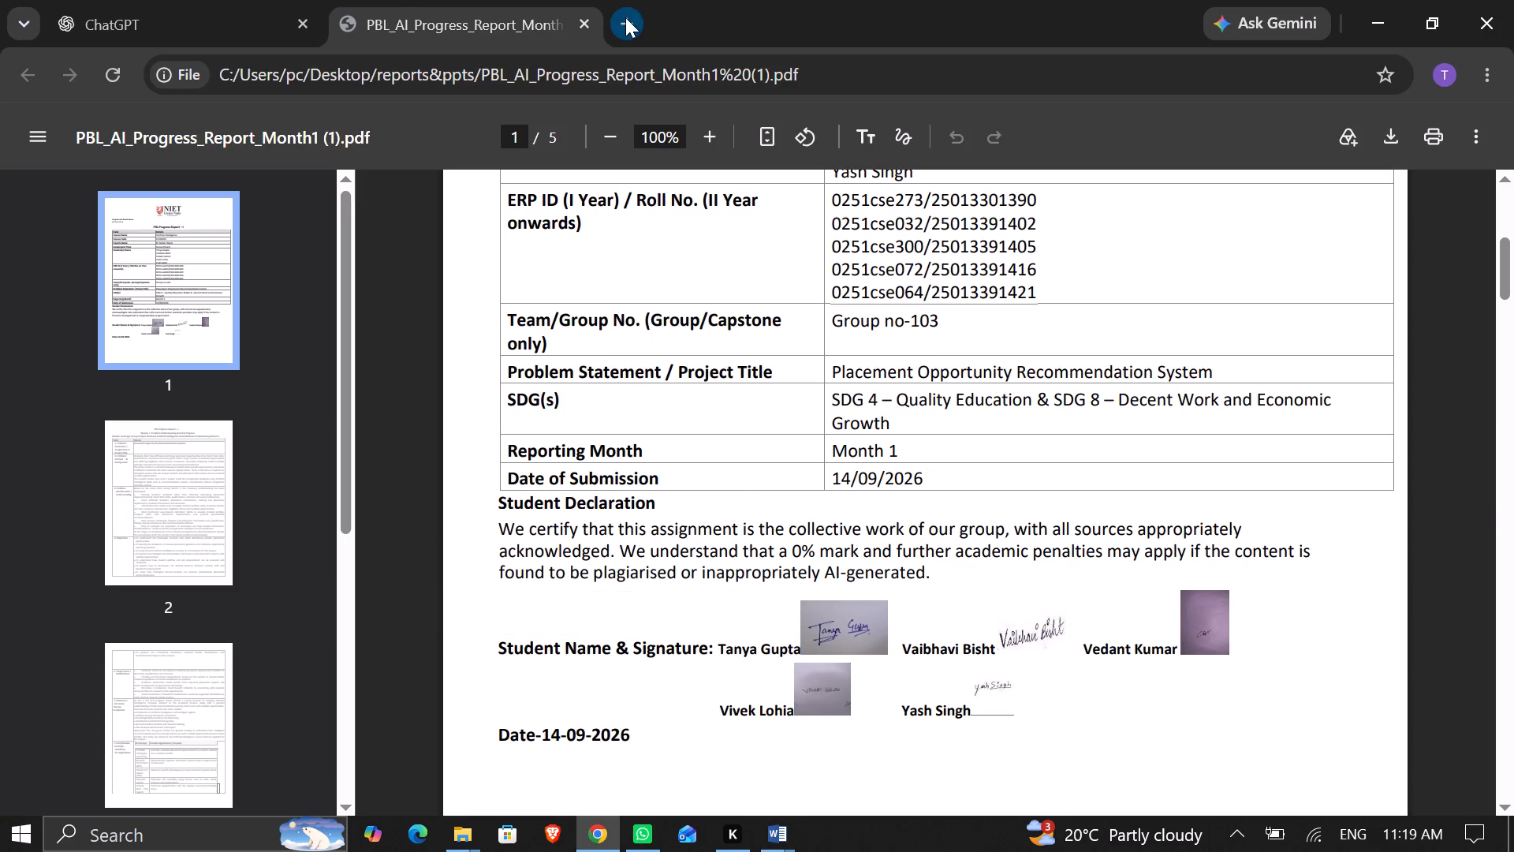
click(625, 17)
click(592, 690)
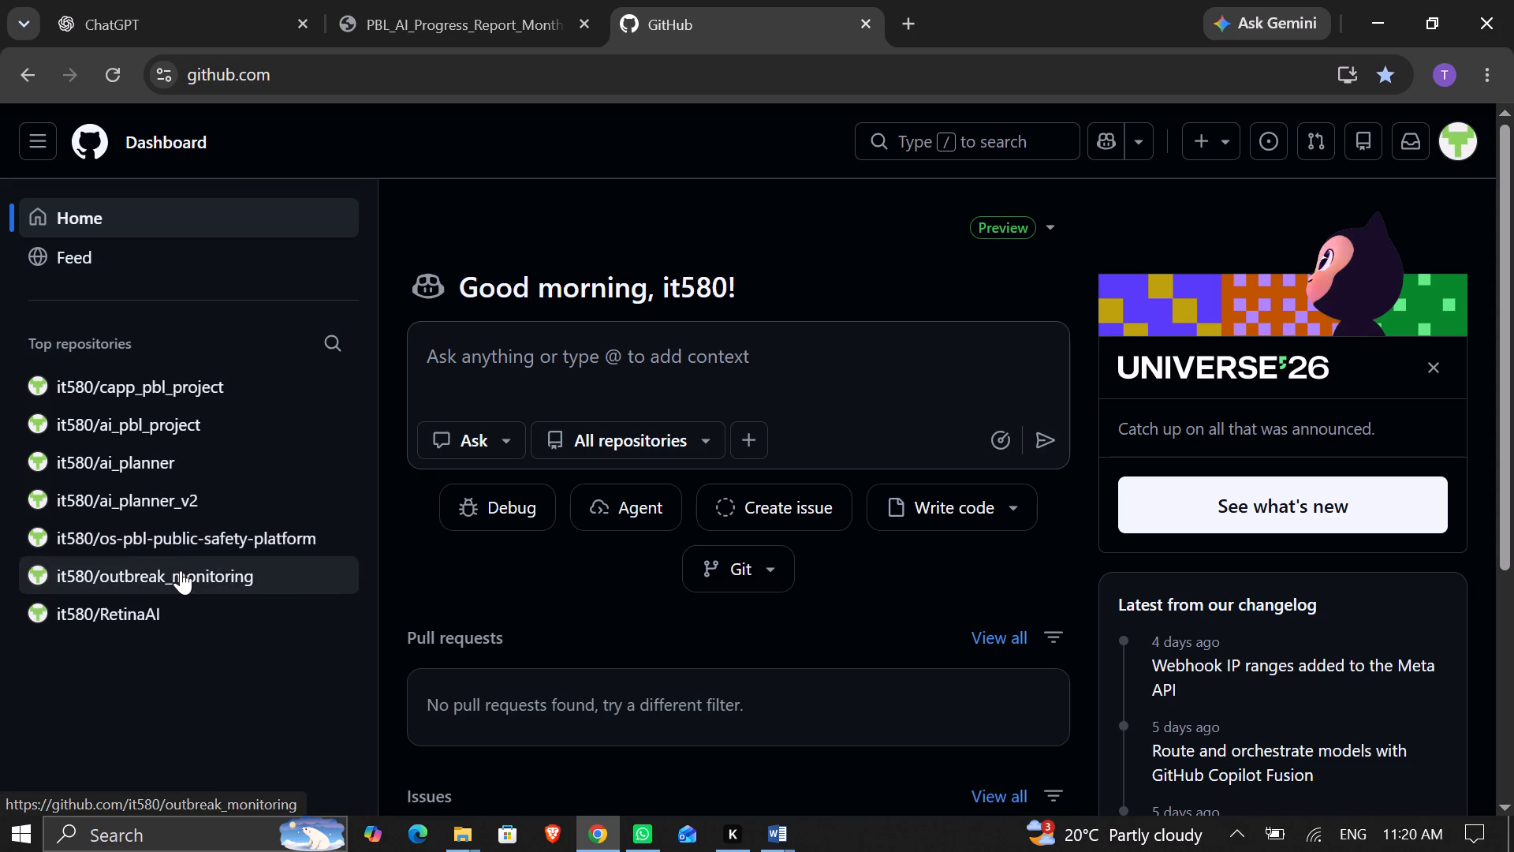
click(151, 471)
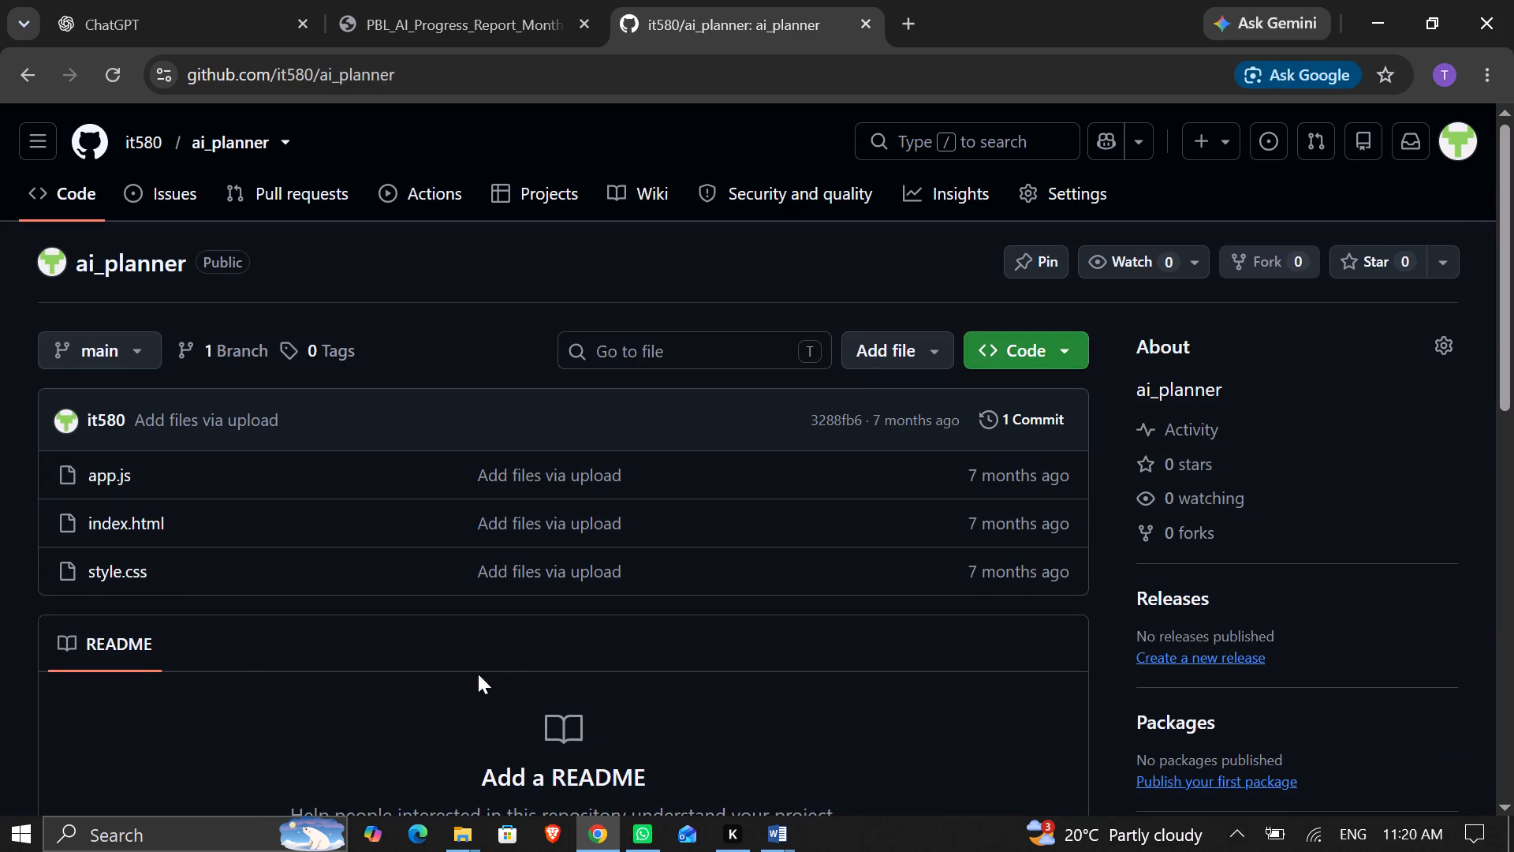
drag(507, 657, 212, 620)
scroll(212, 620, right, 5)
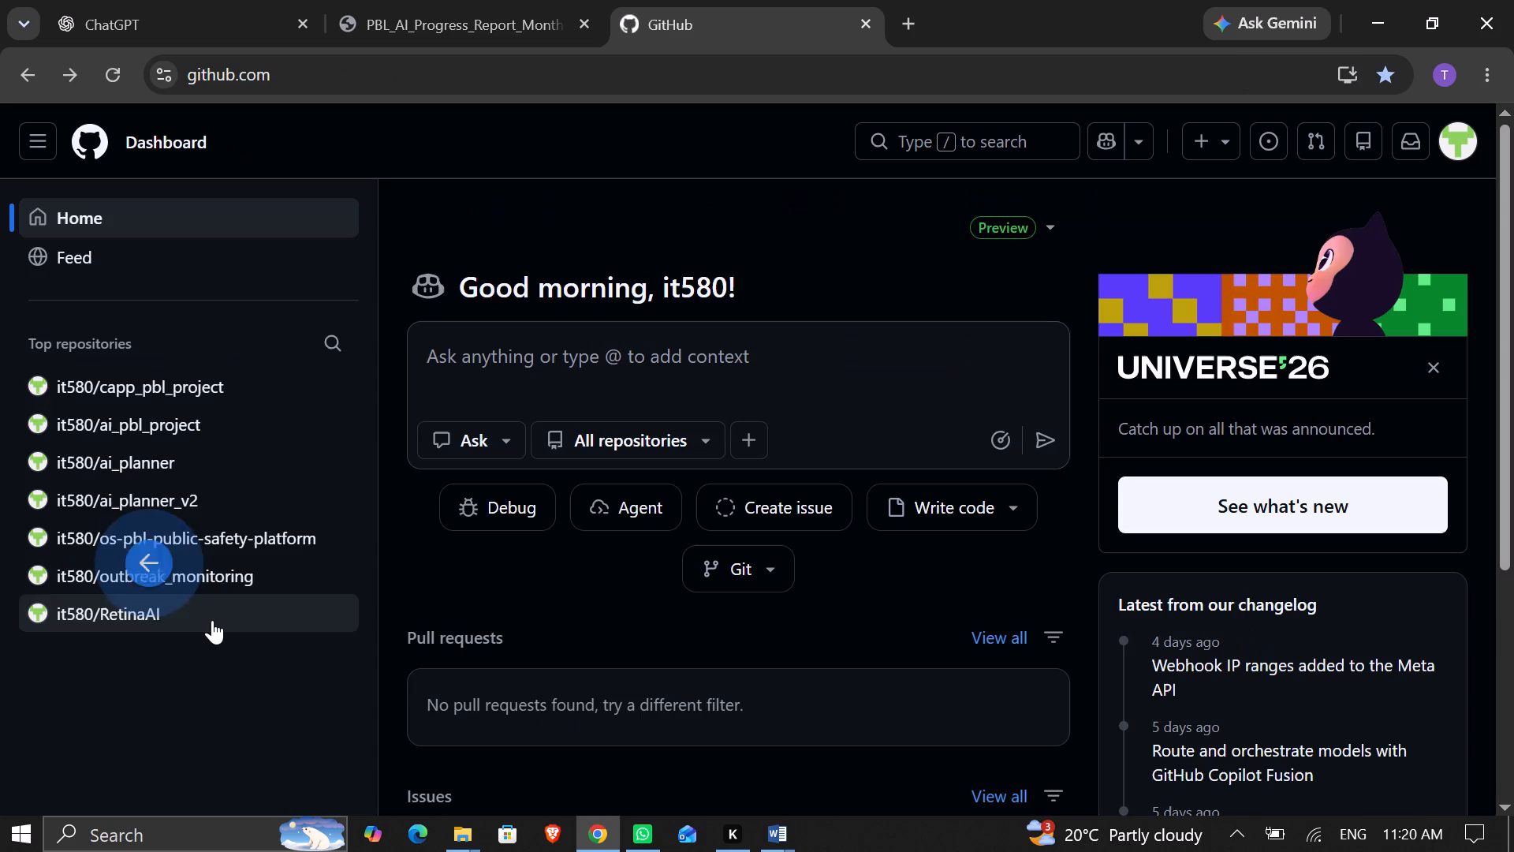
click(181, 484)
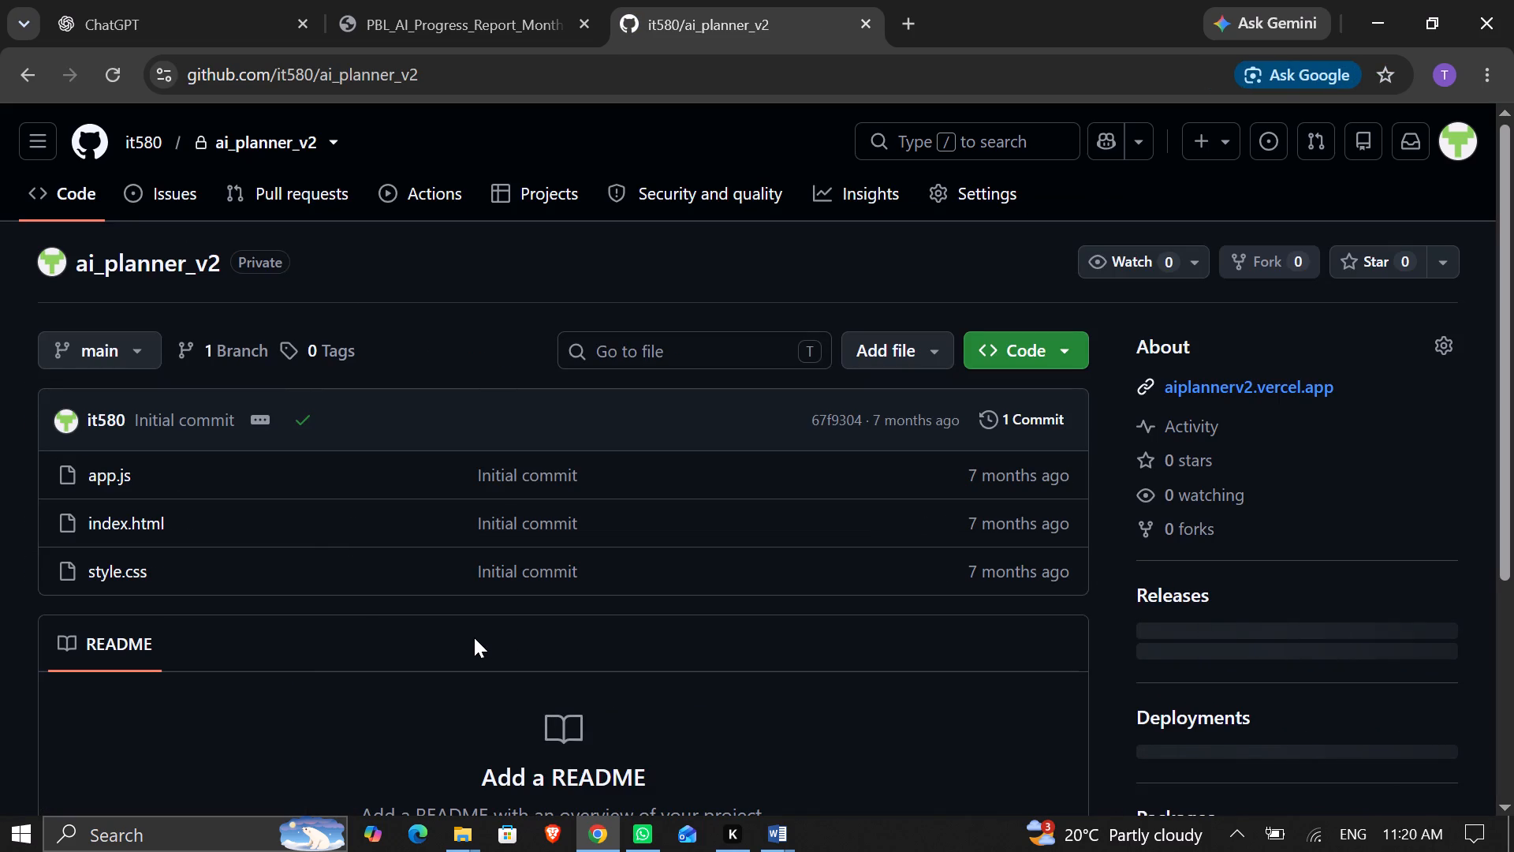
scroll(463, 641, right, 4)
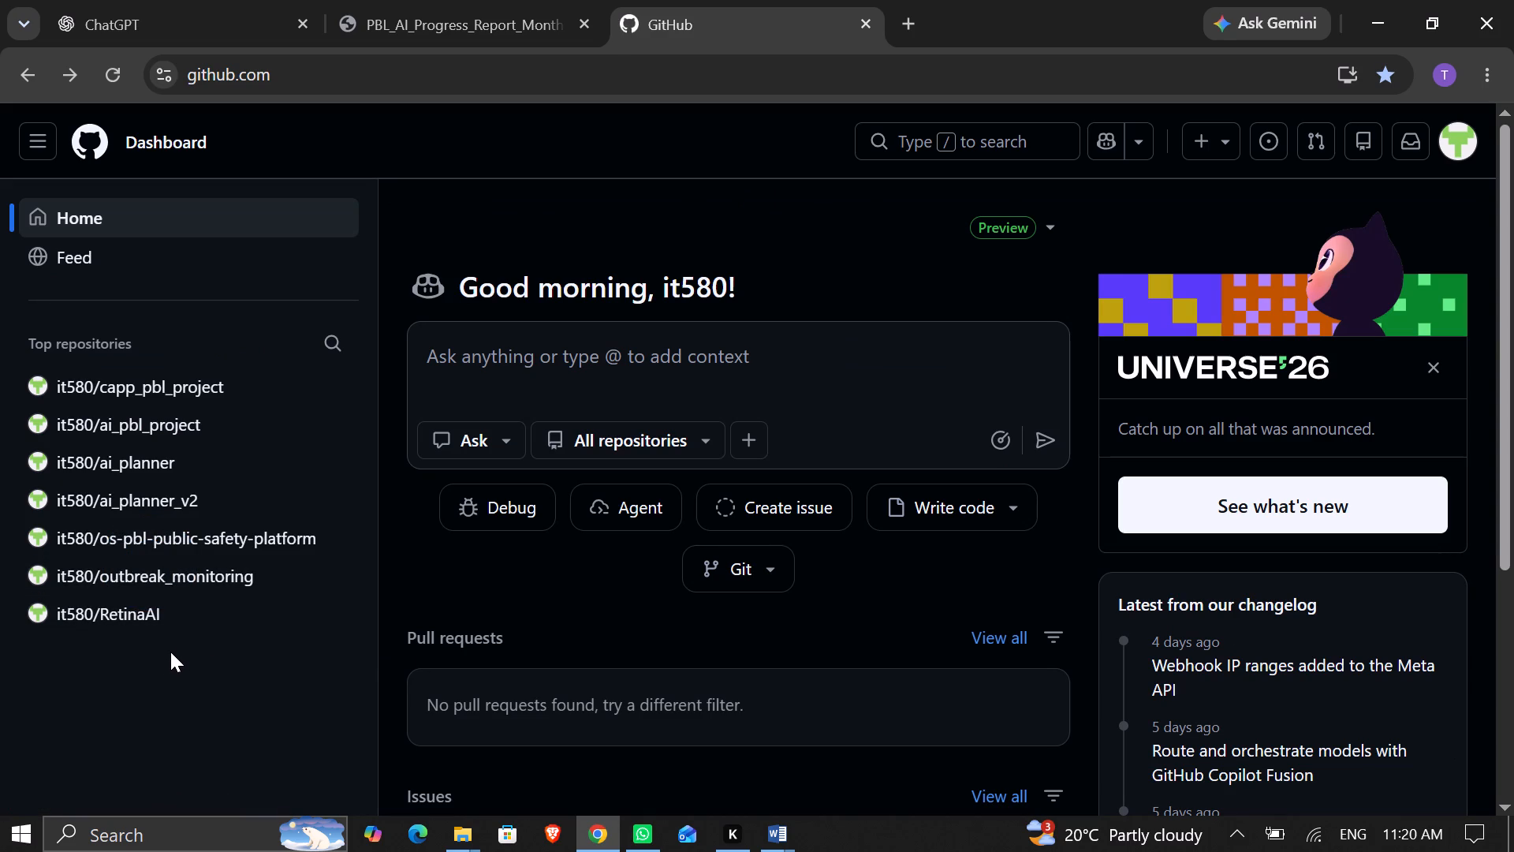
click(244, 565)
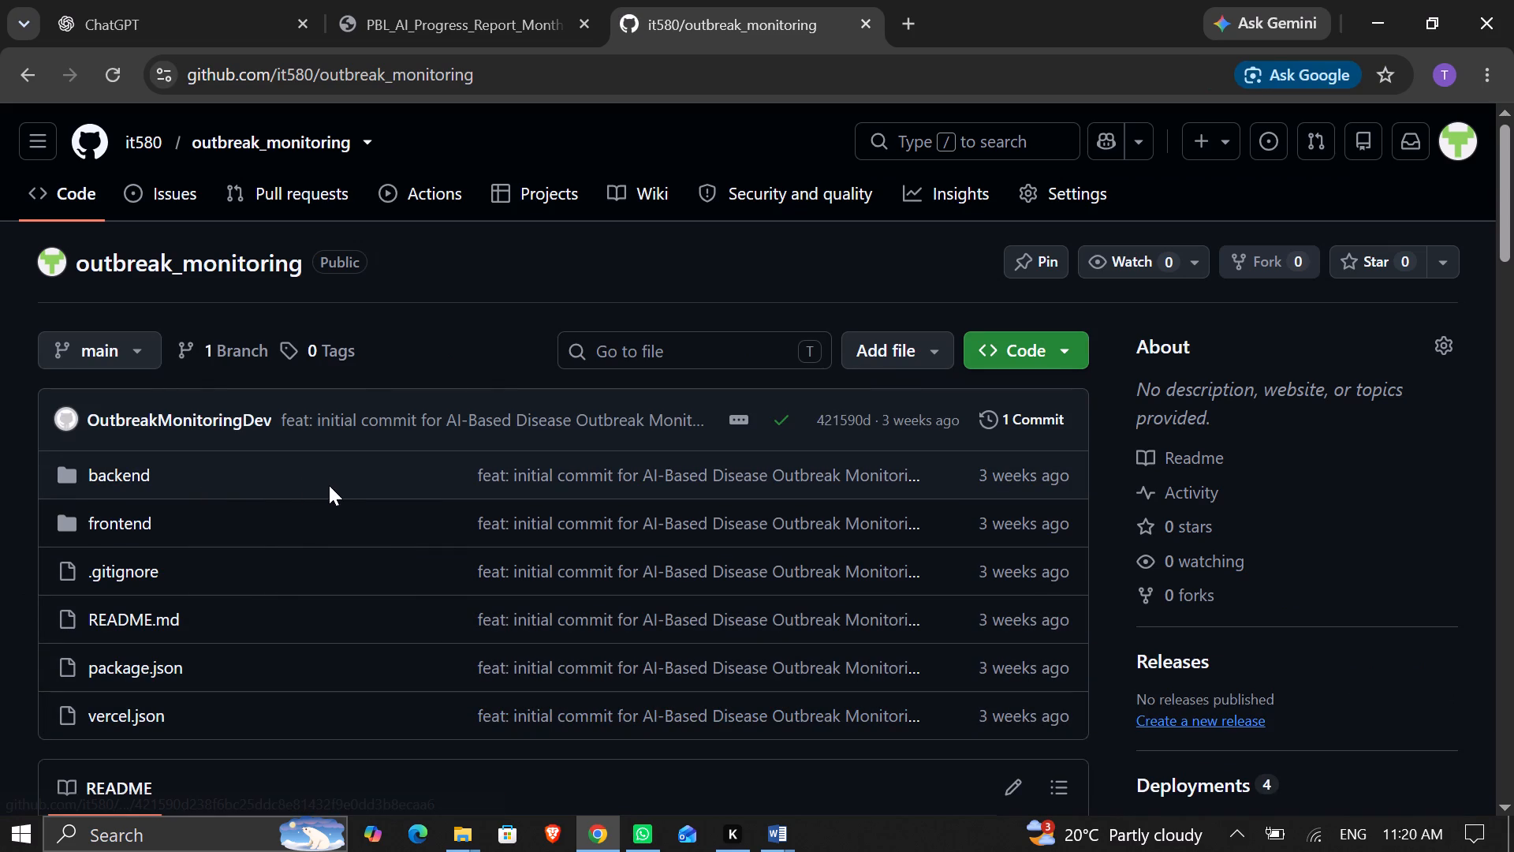
click(352, 469)
scroll(352, 470, right, 6)
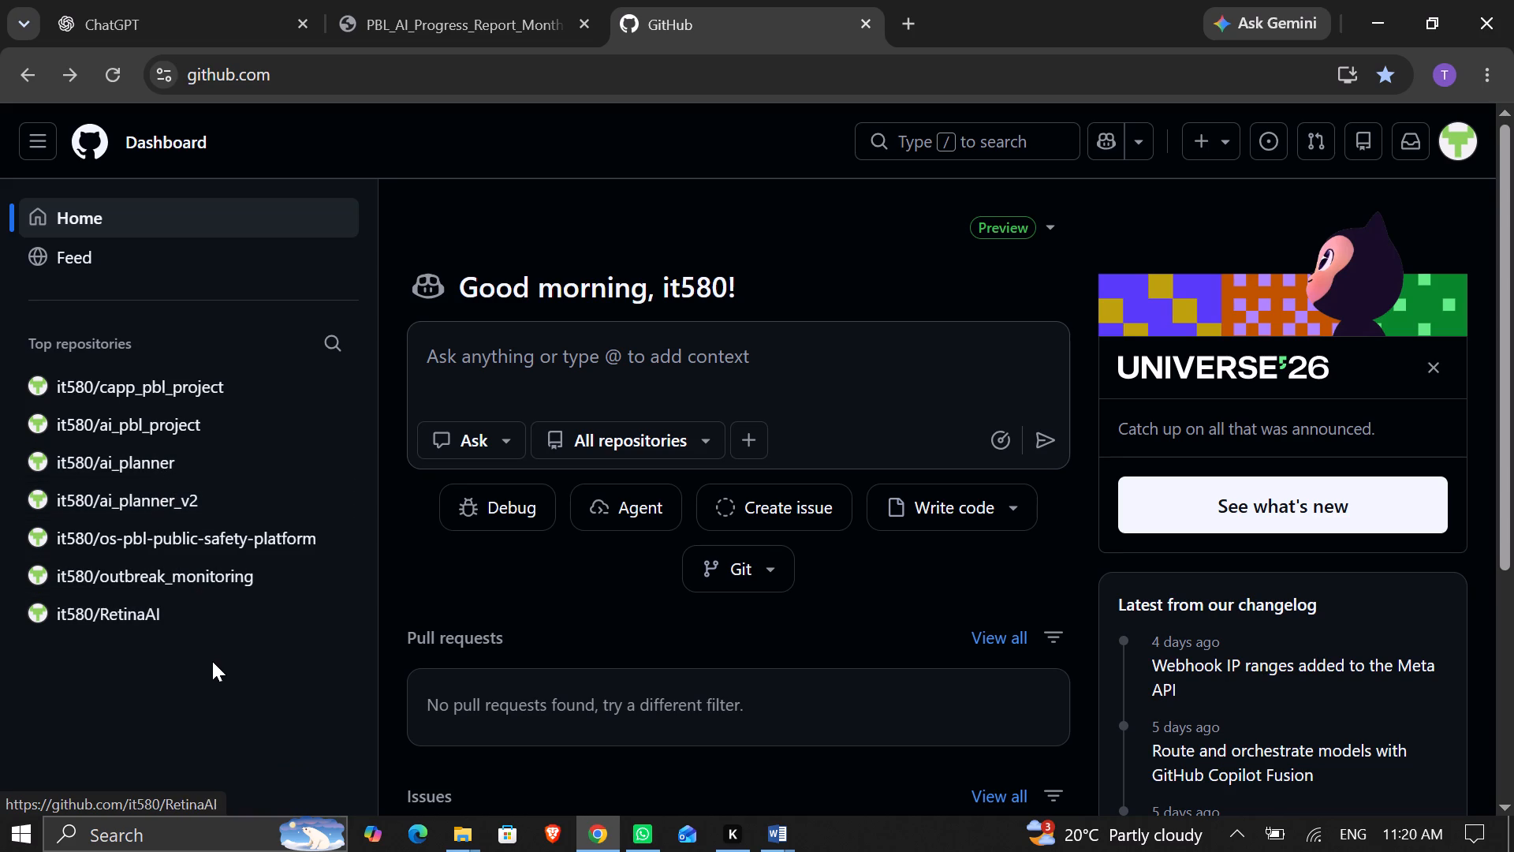
scroll(212, 662, down, 1)
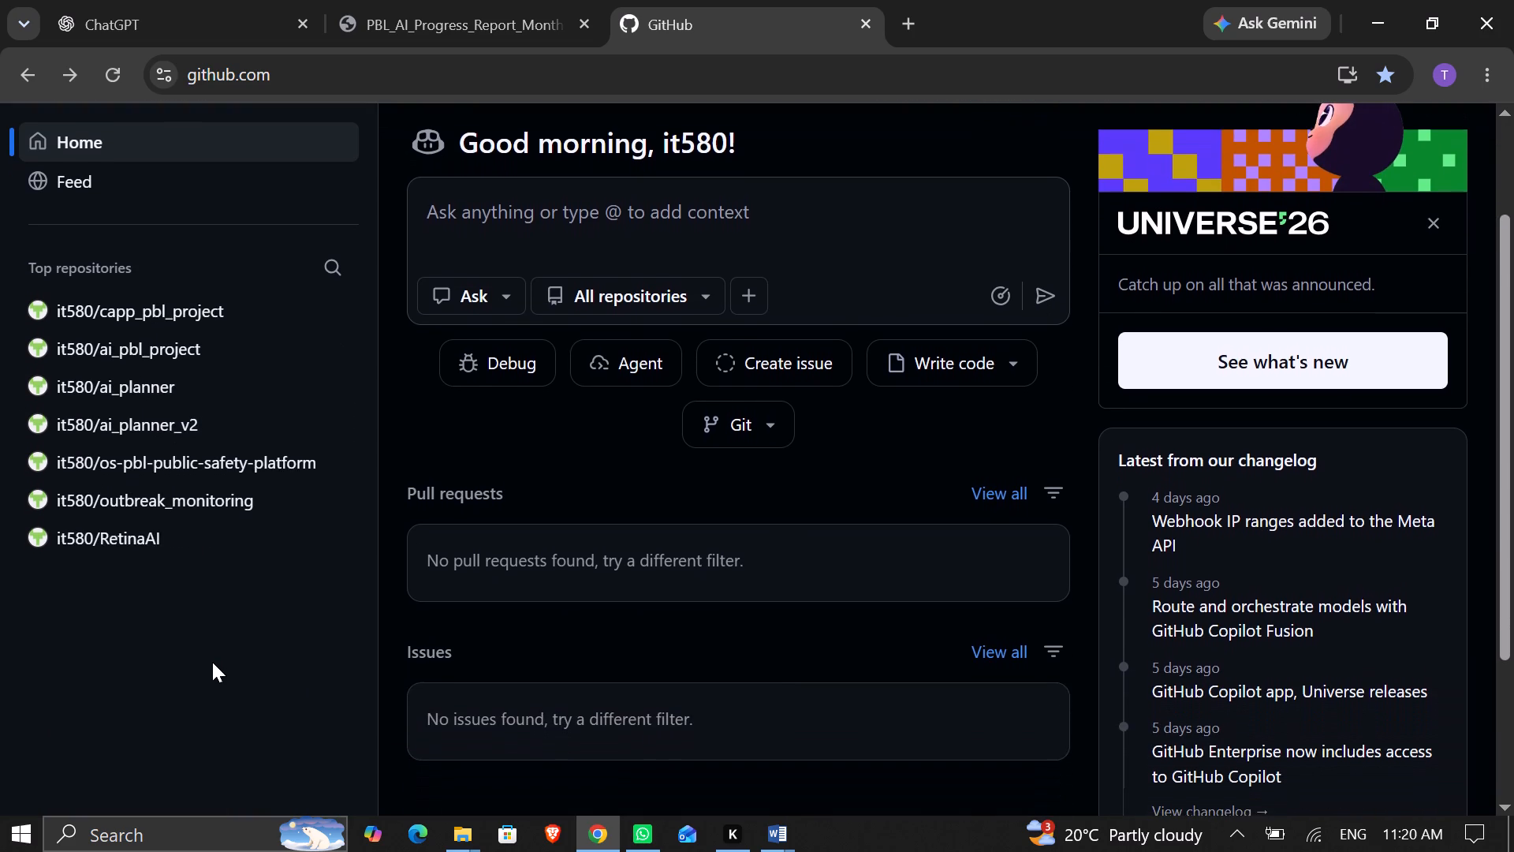
scroll(212, 662, down, 4)
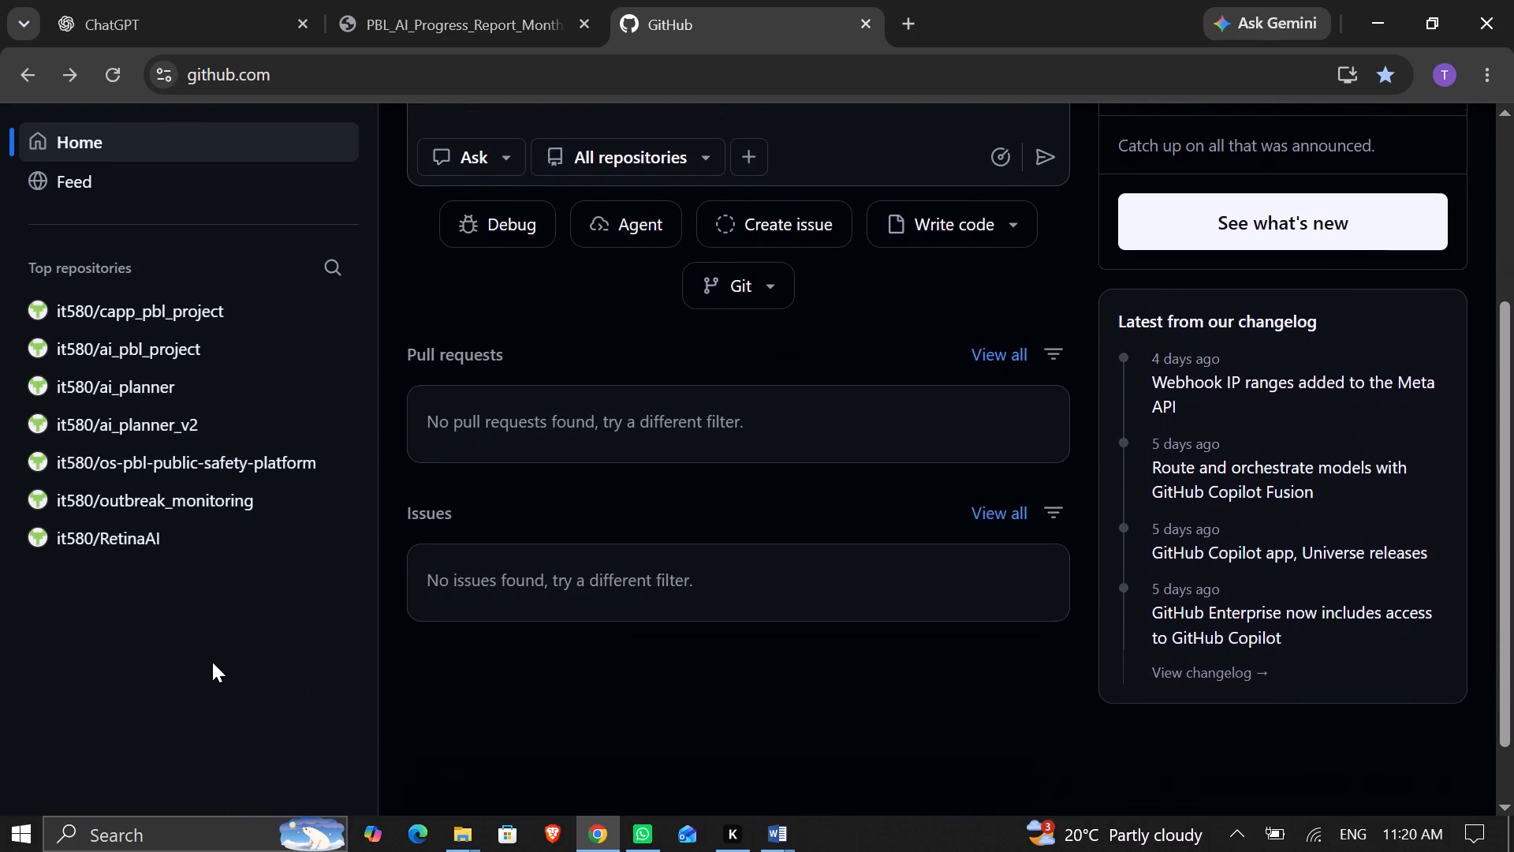
scroll(212, 662, down, 2)
scroll(301, 639, up, 3)
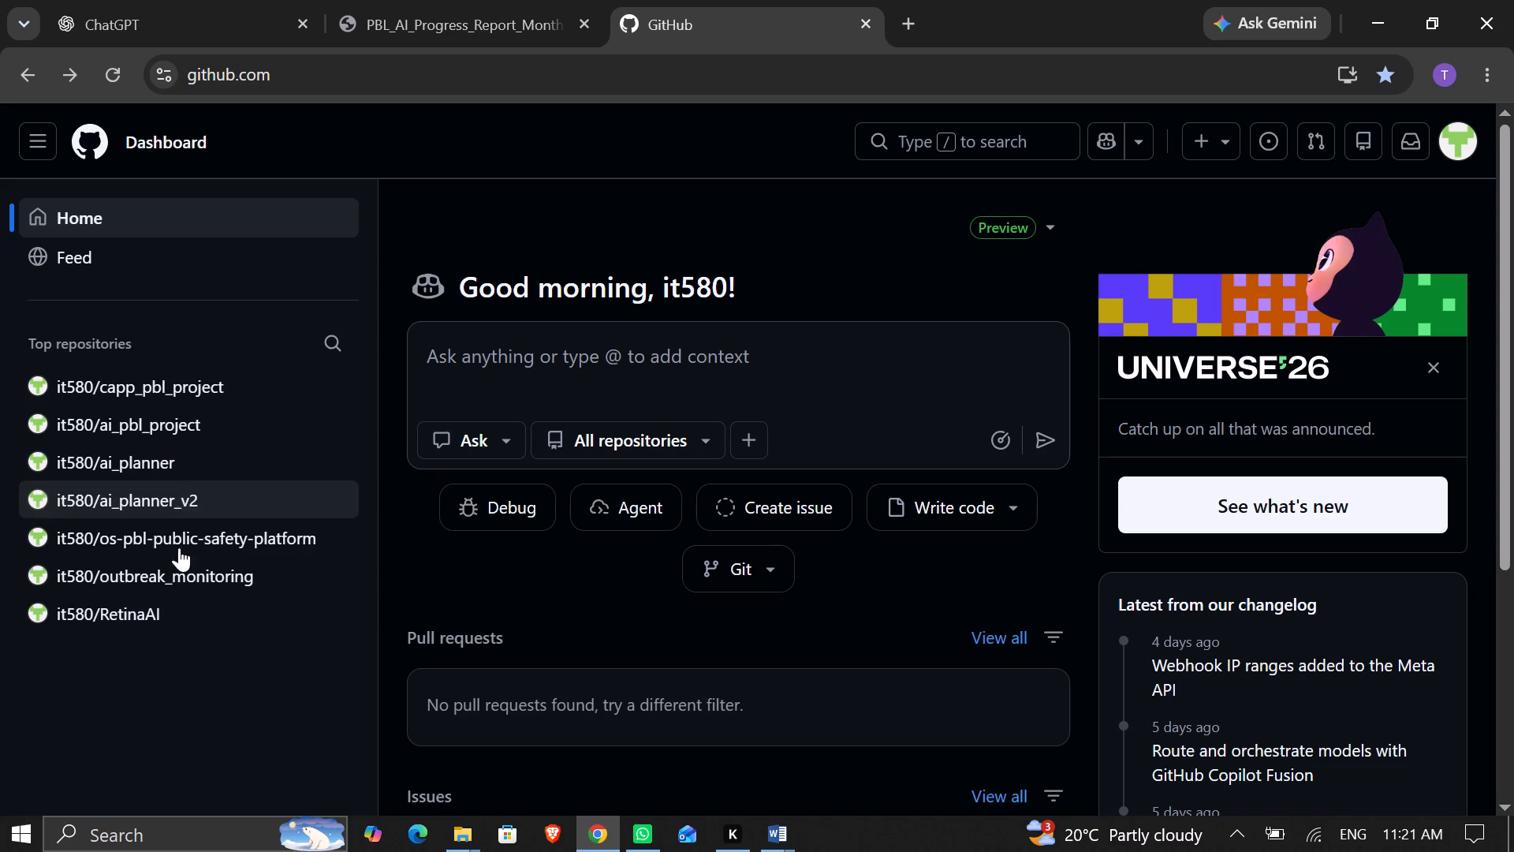
Open the ai_pbl_project repository, check the Wi-Fi connection, and look through the repository's file list and README.
click(174, 426)
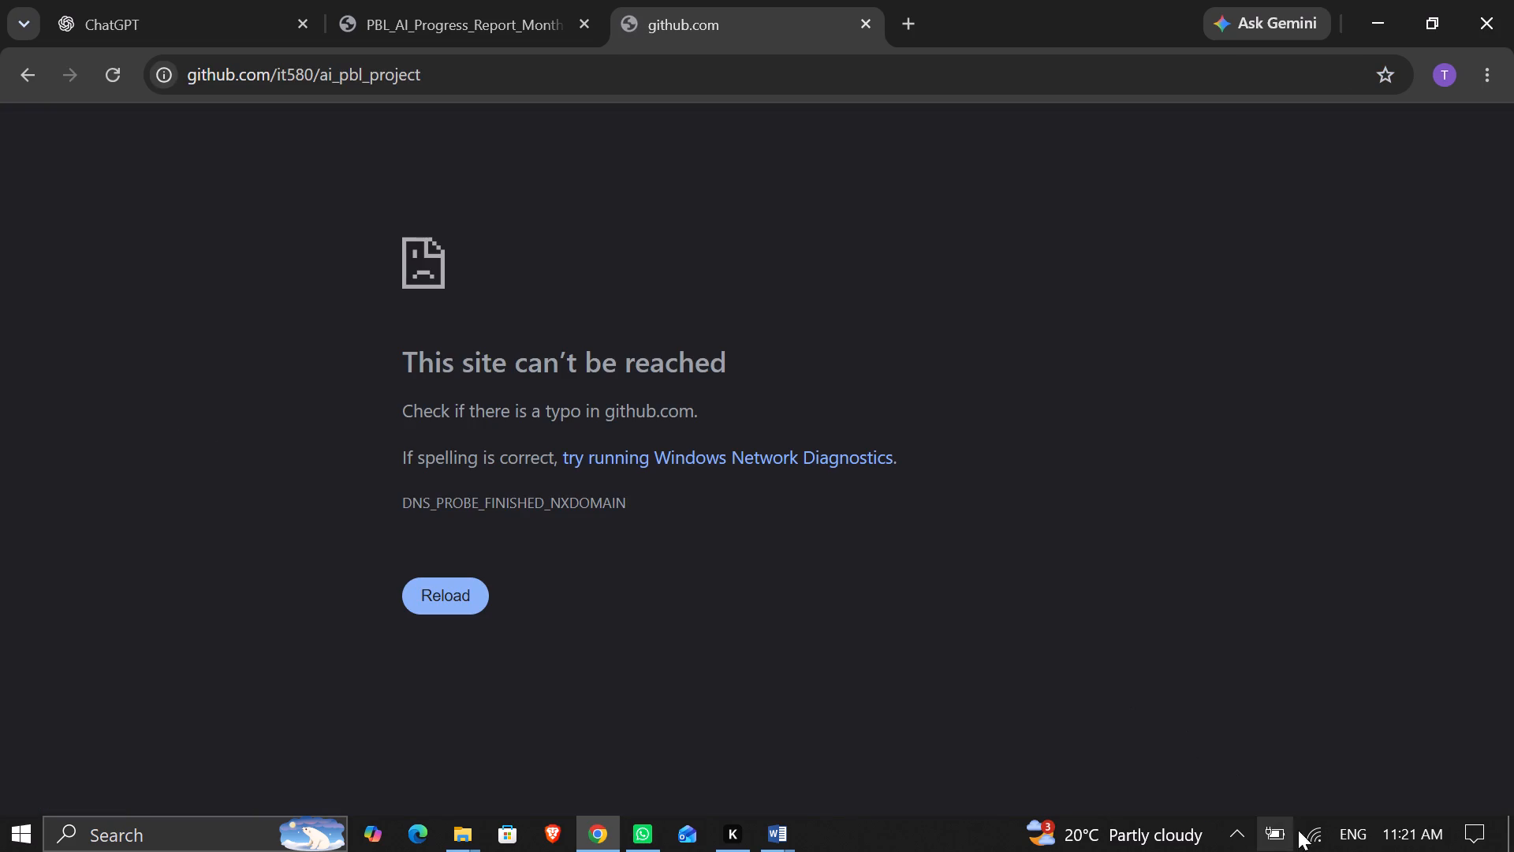
click(1326, 832)
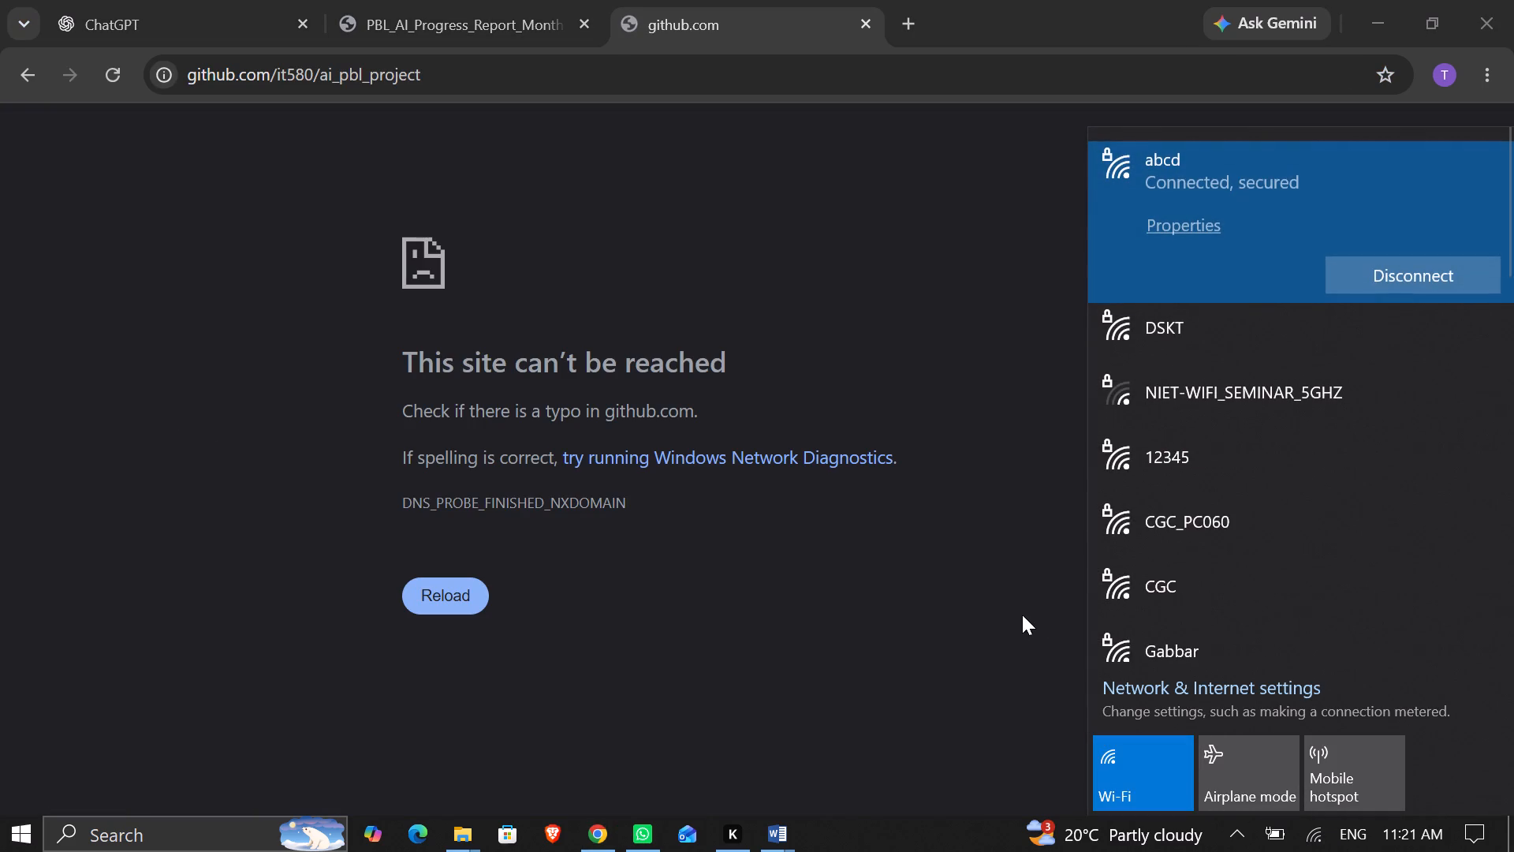
click(1020, 611)
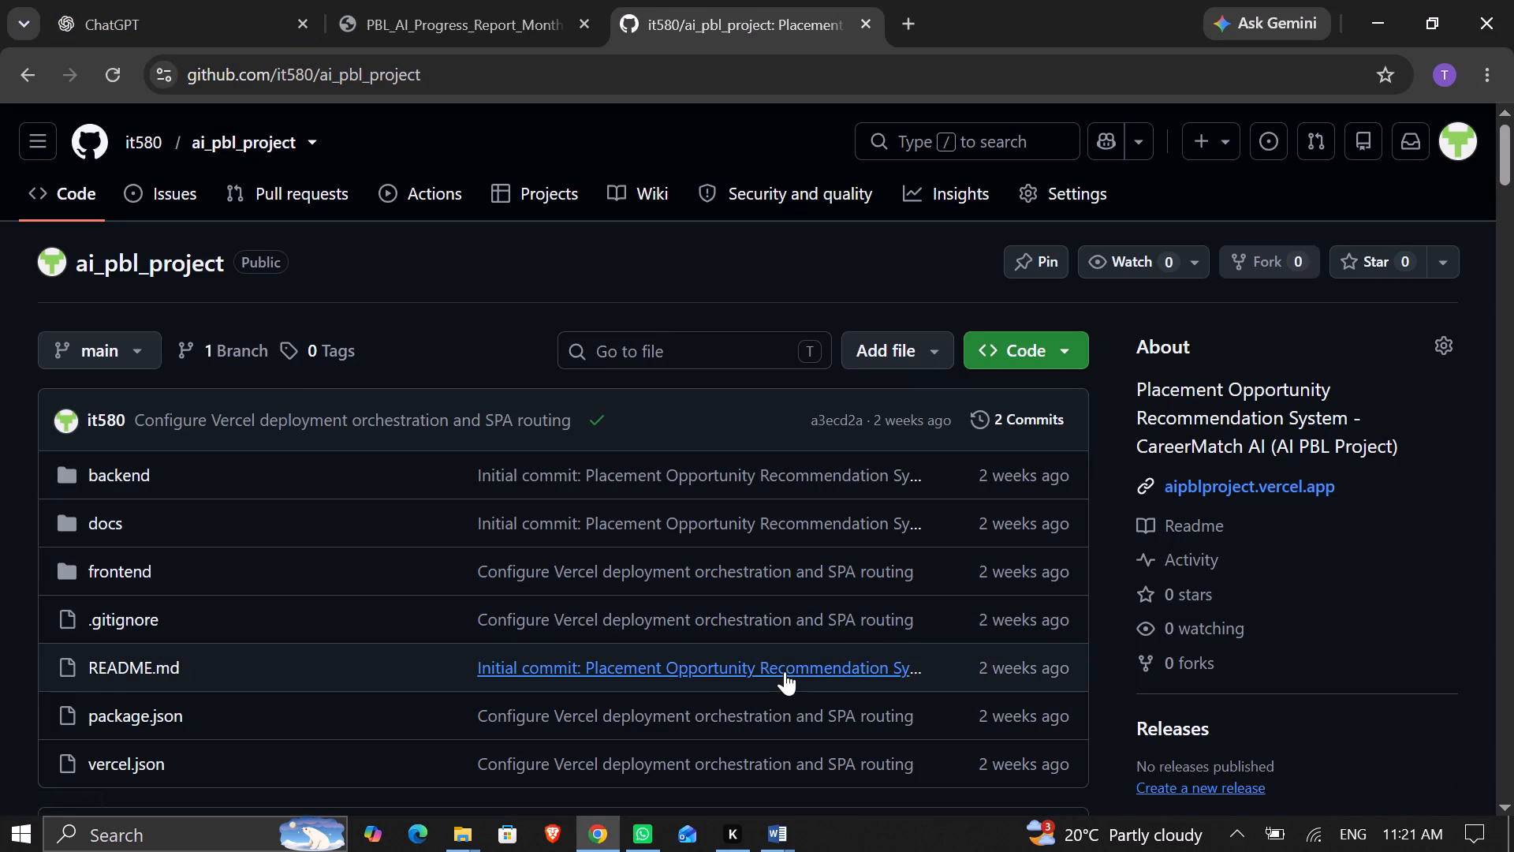
scroll(784, 672, down, 1)
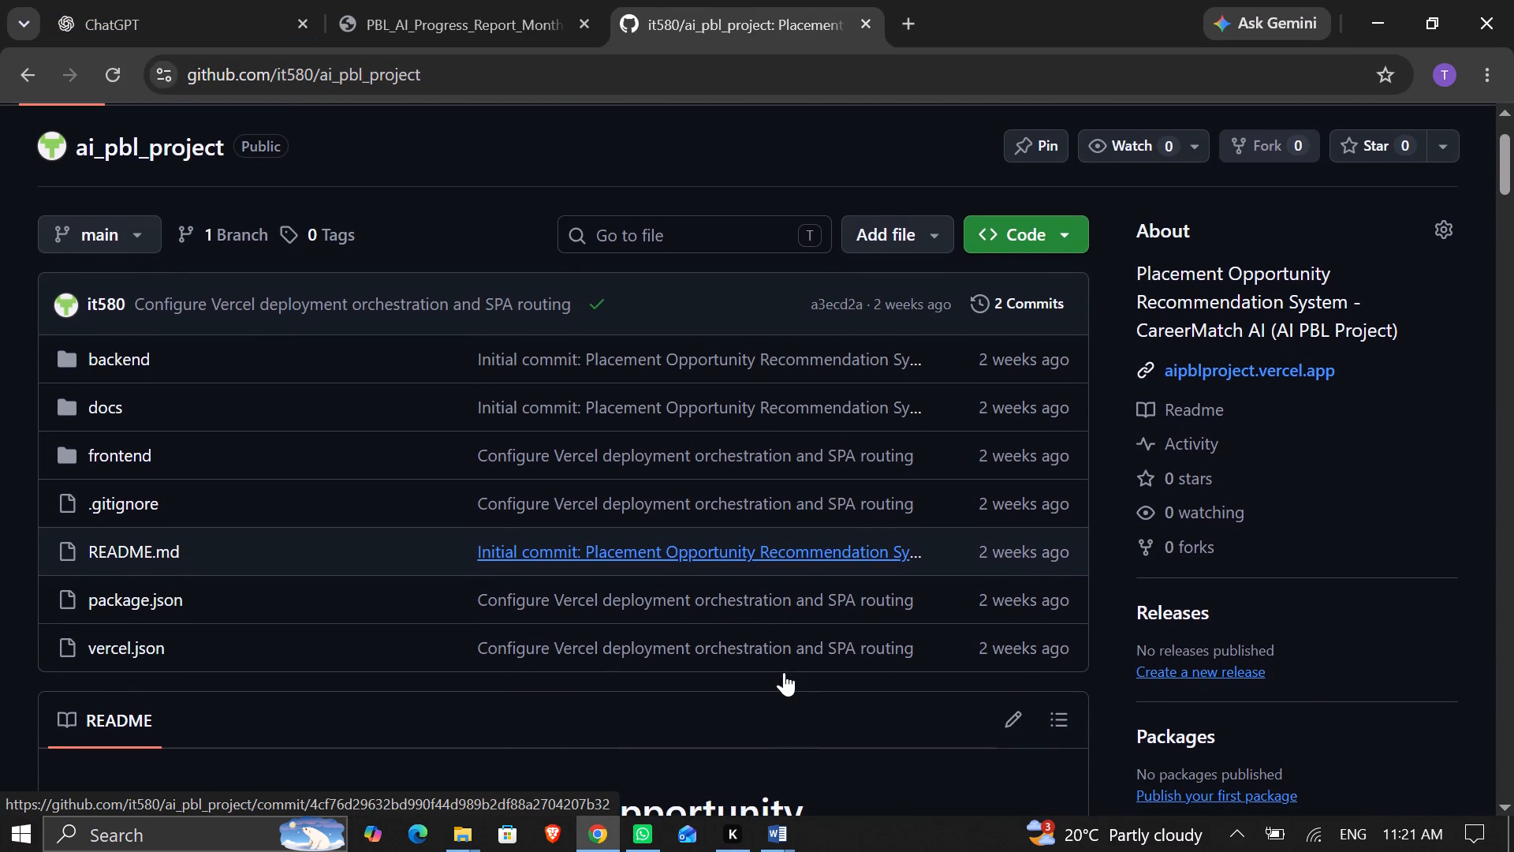
scroll(784, 672, down, 1)
Start creating a new file in the root of the ai_pbl_project repository on the main branch.
drag(784, 672, 931, 236)
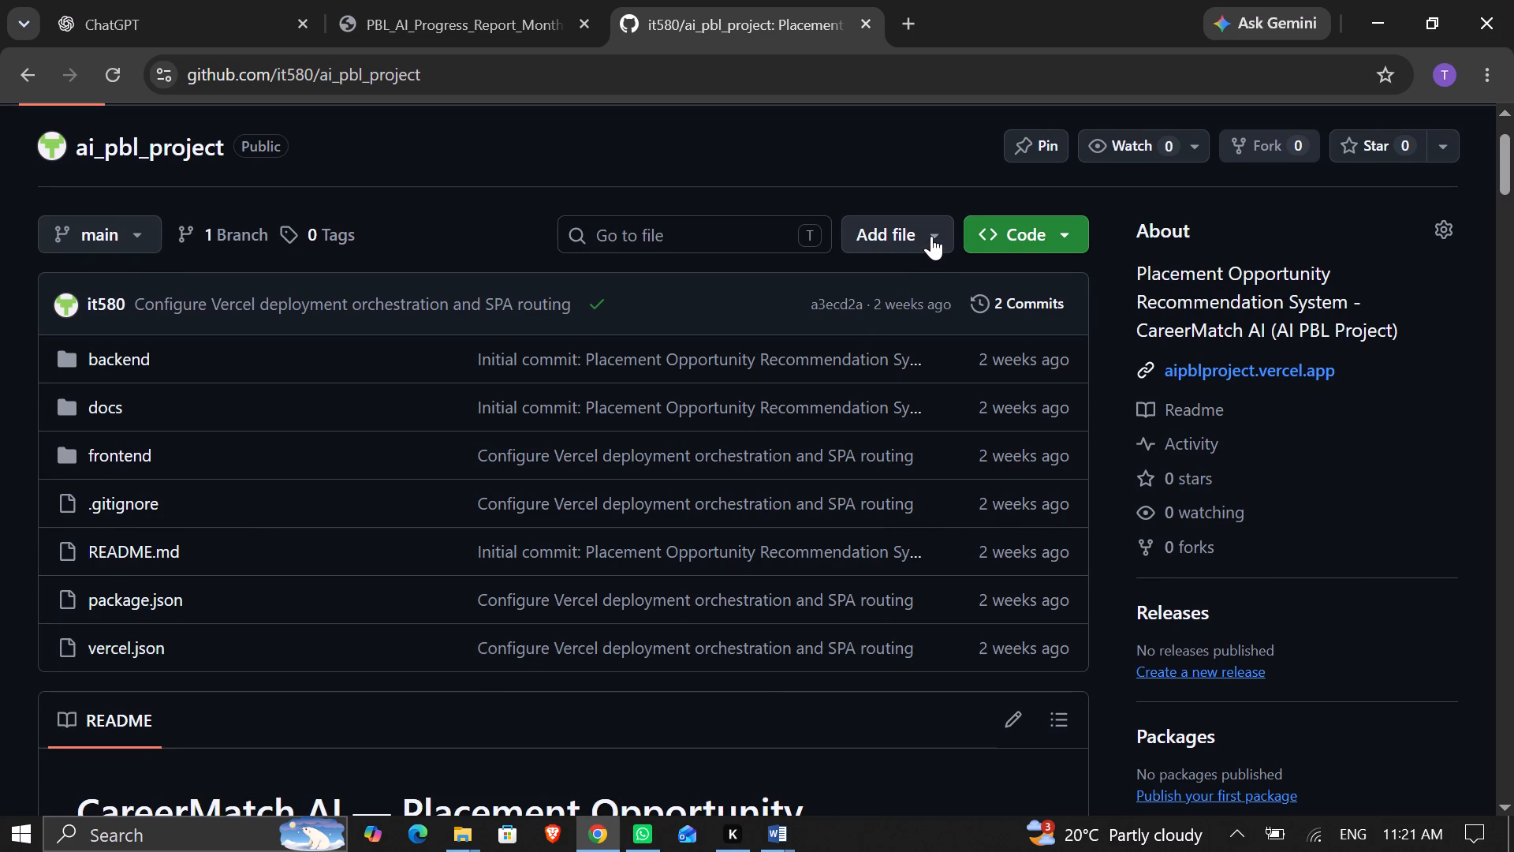
click(931, 236)
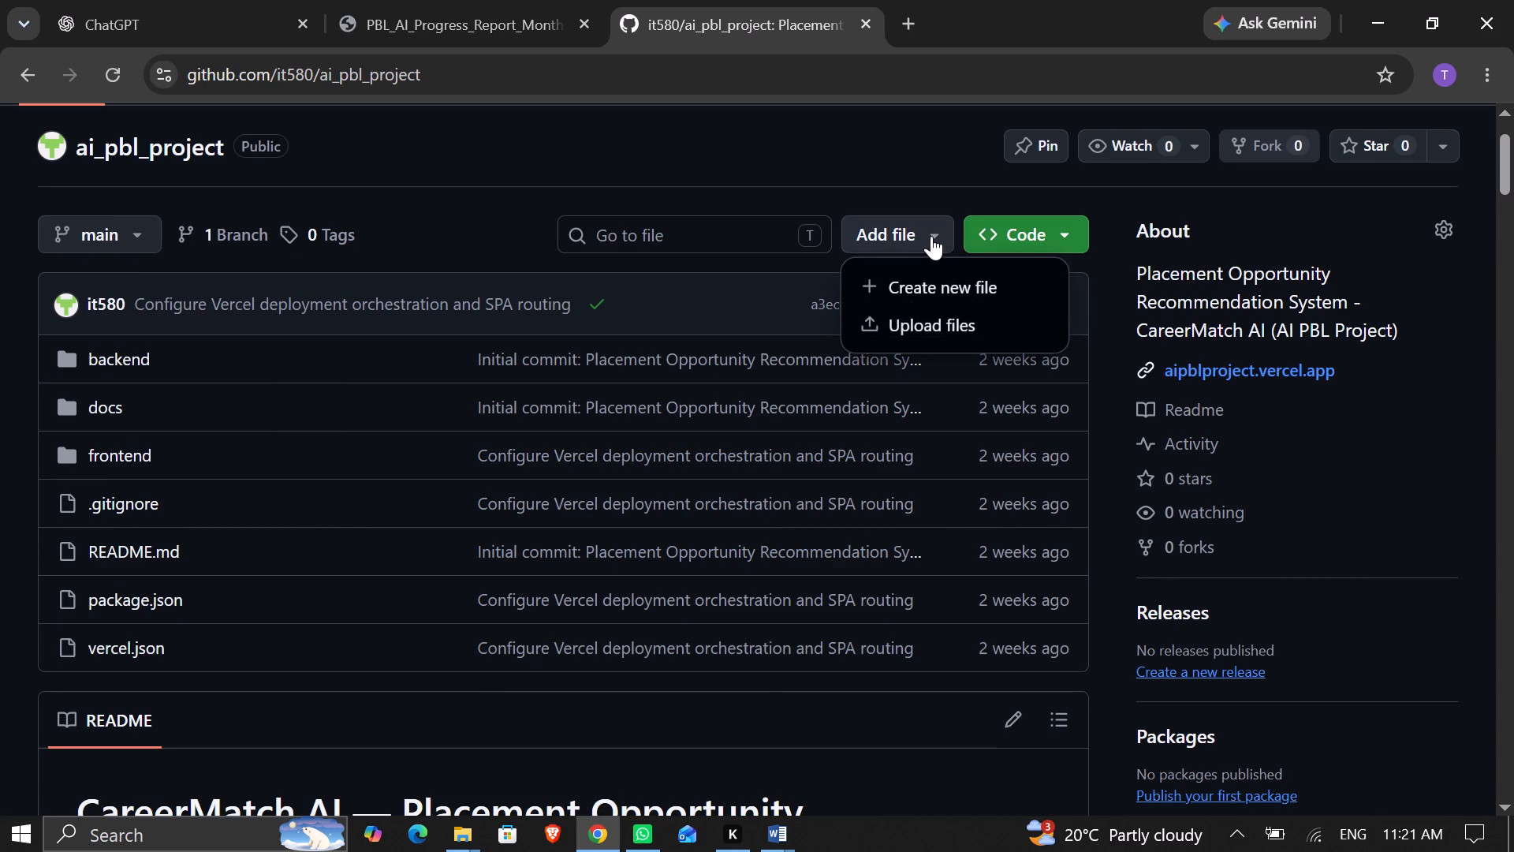
click(947, 287)
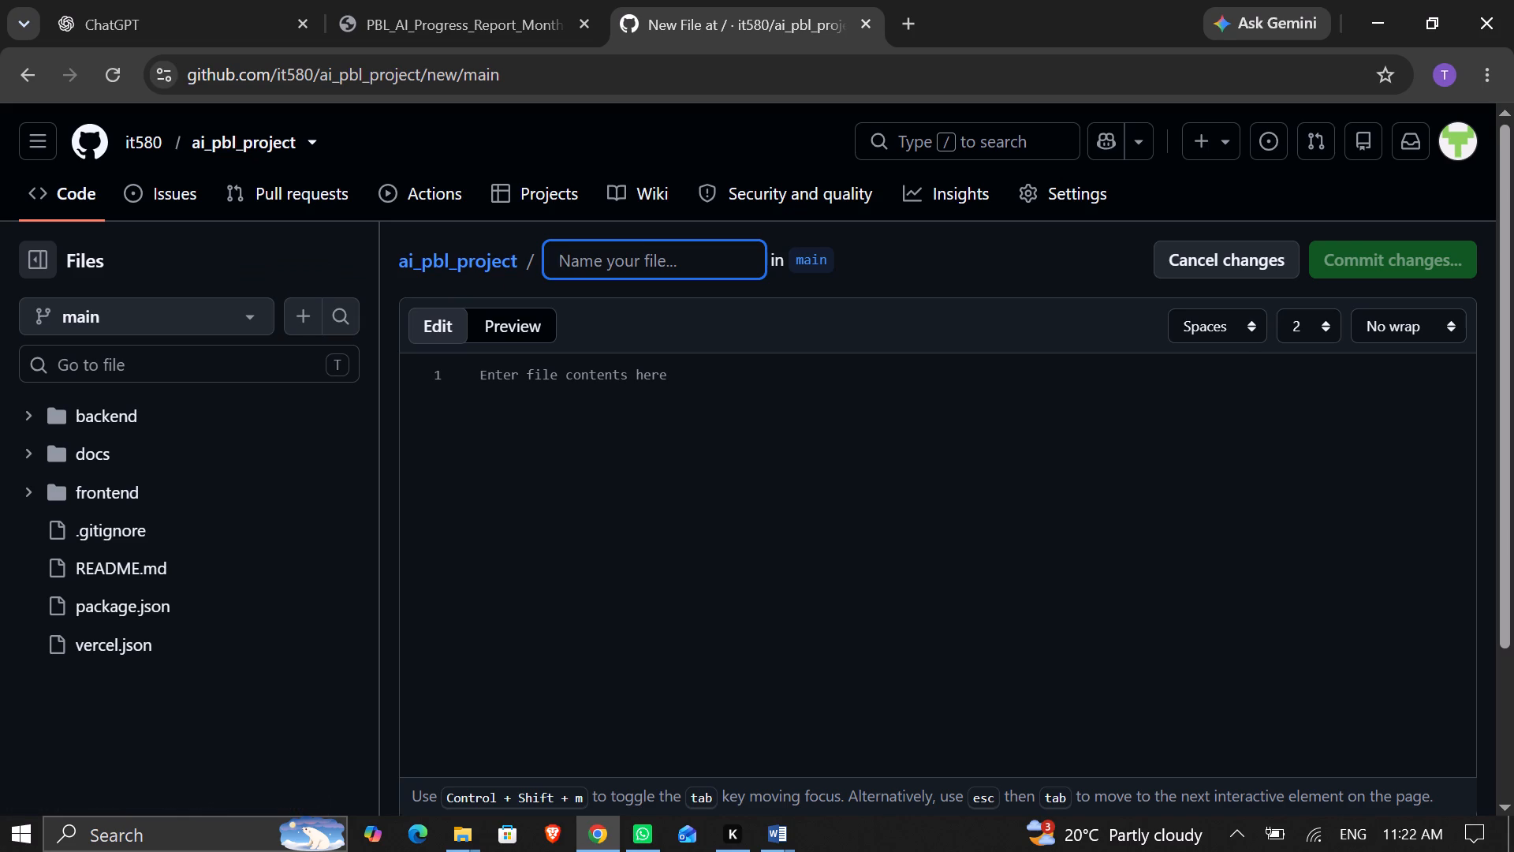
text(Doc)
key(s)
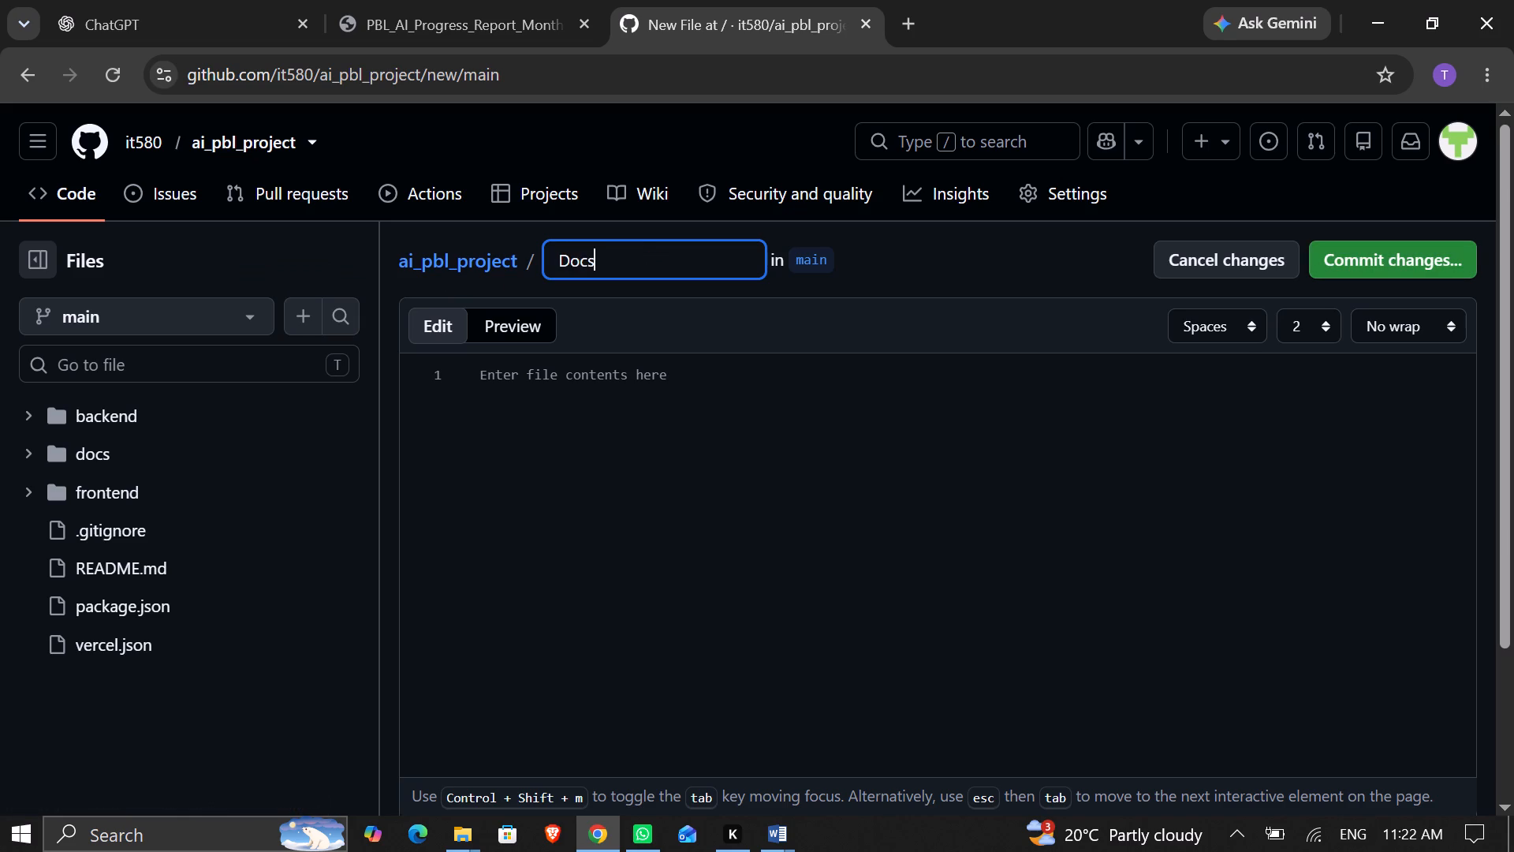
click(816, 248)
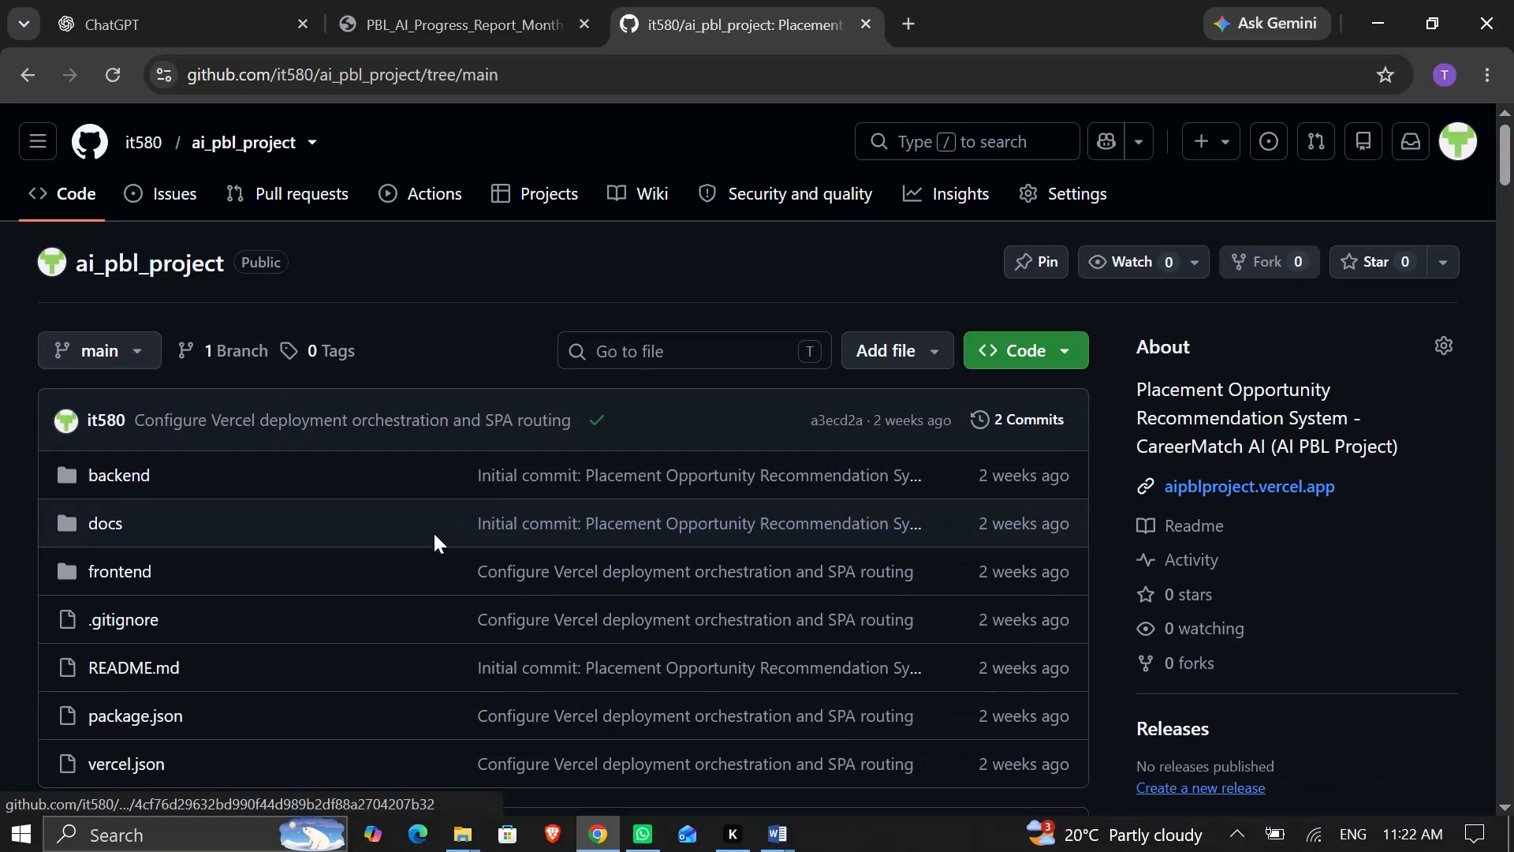
Examine the docs folder and the README of the ai_pbl_project repository for material to use as AI notes.
click(238, 534)
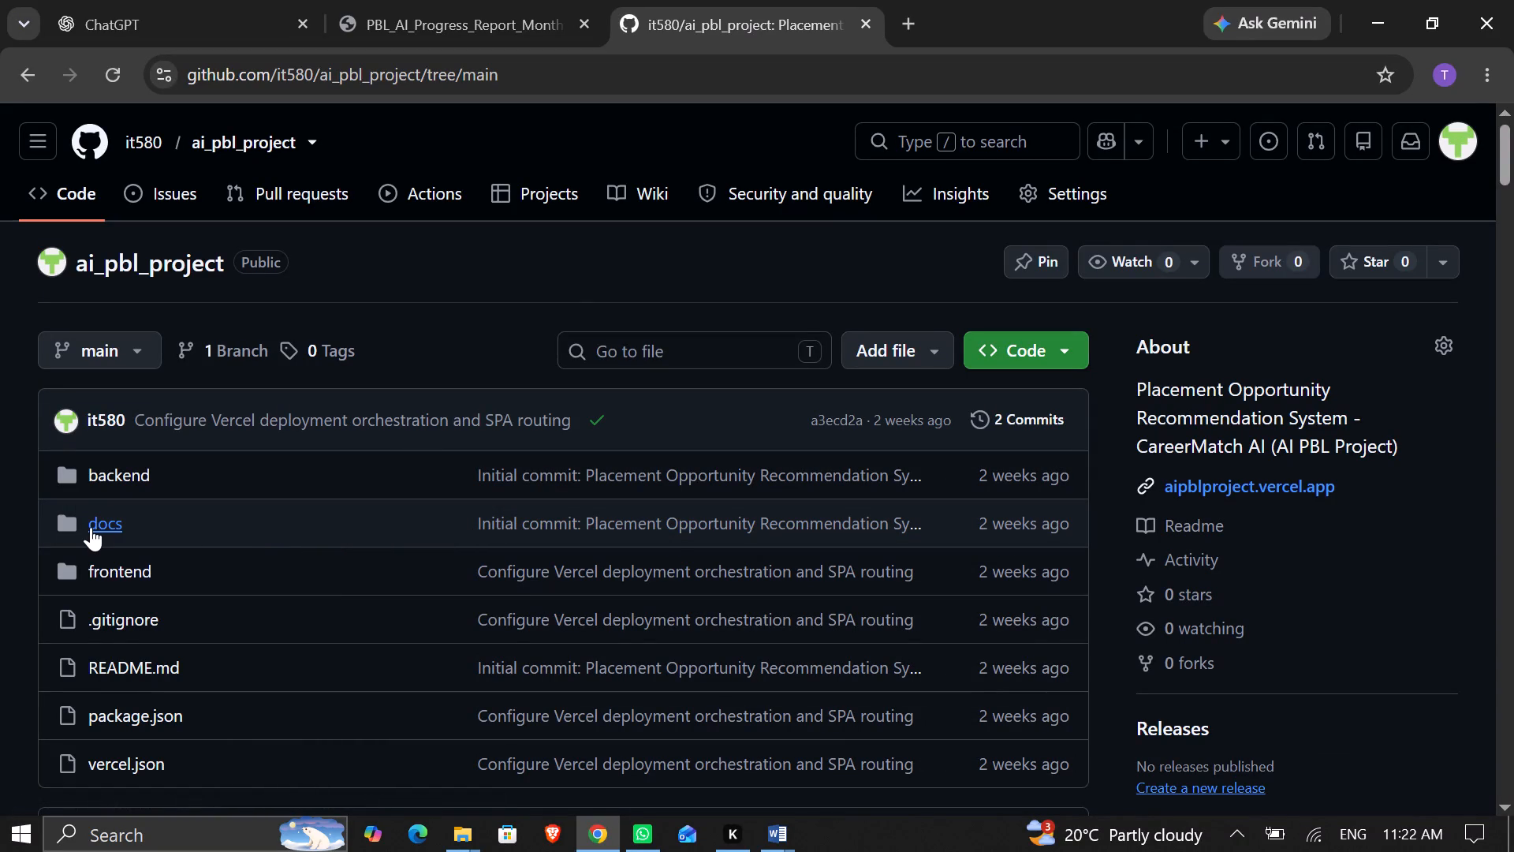
click(91, 527)
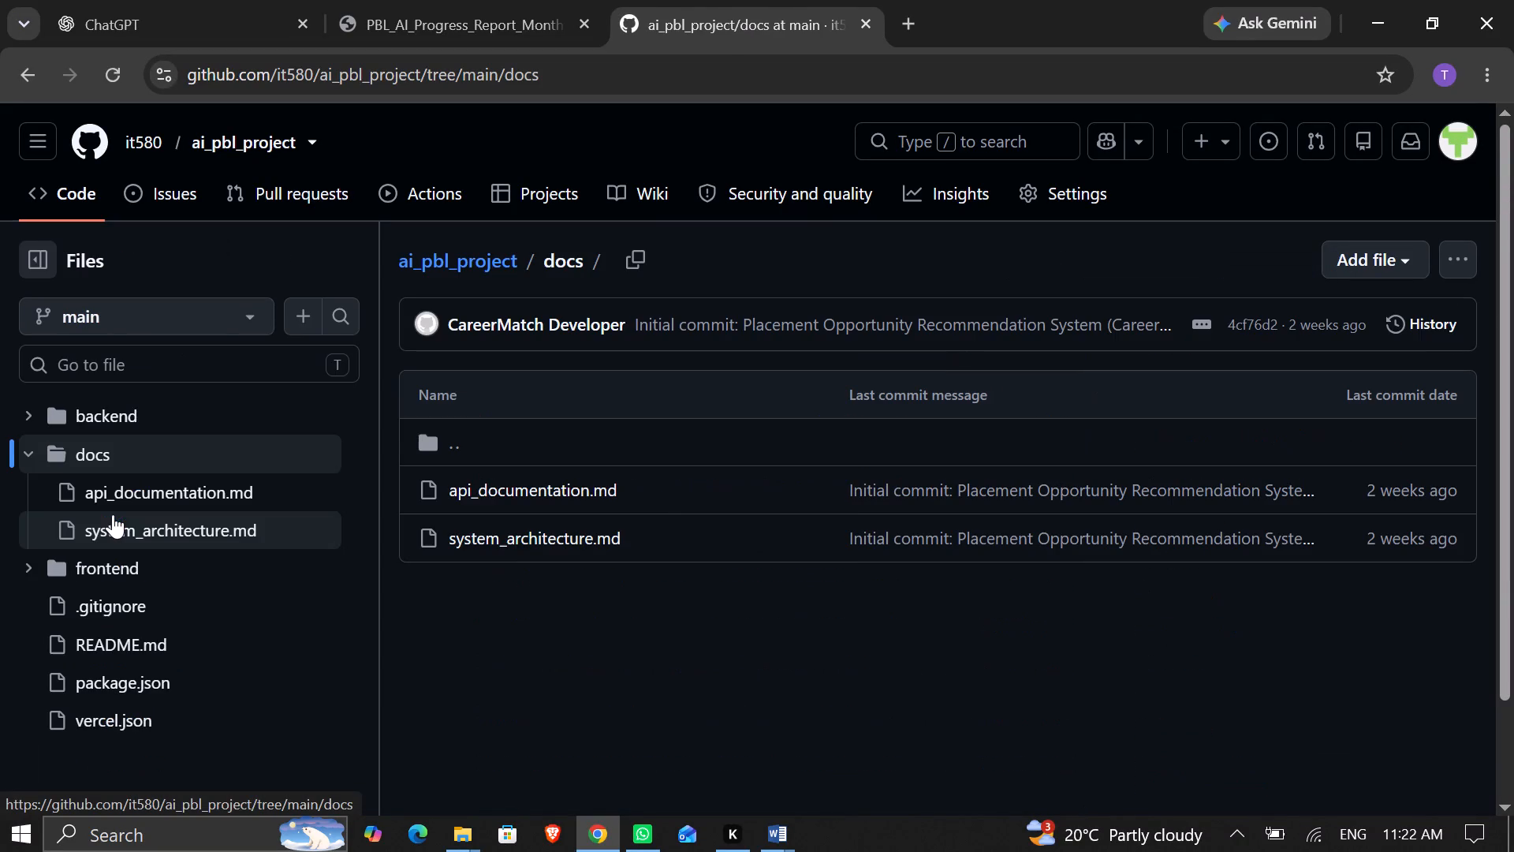
drag(249, 513, 395, 511)
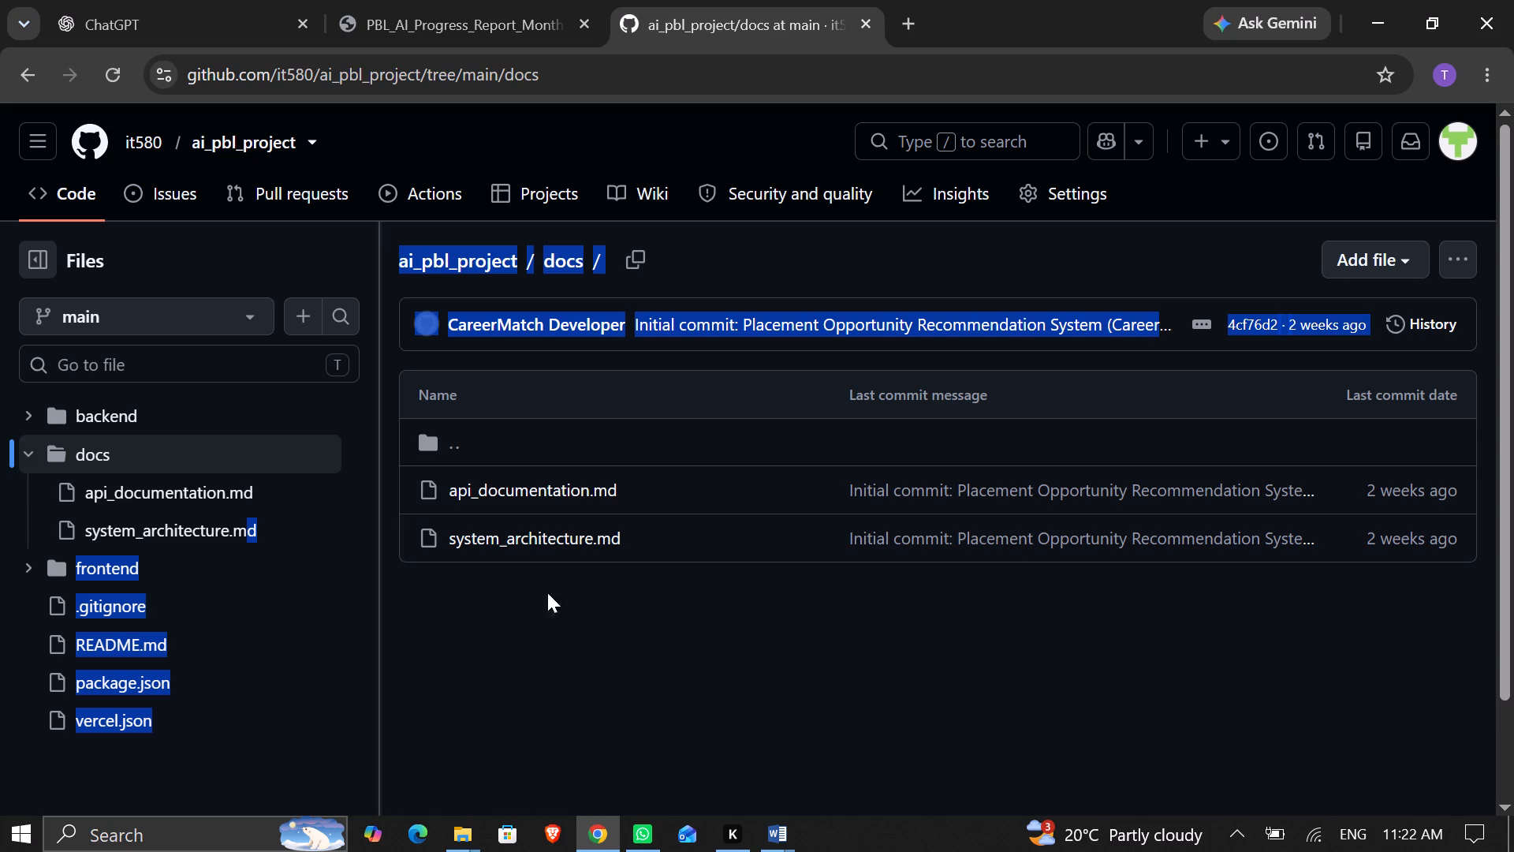
click(612, 619)
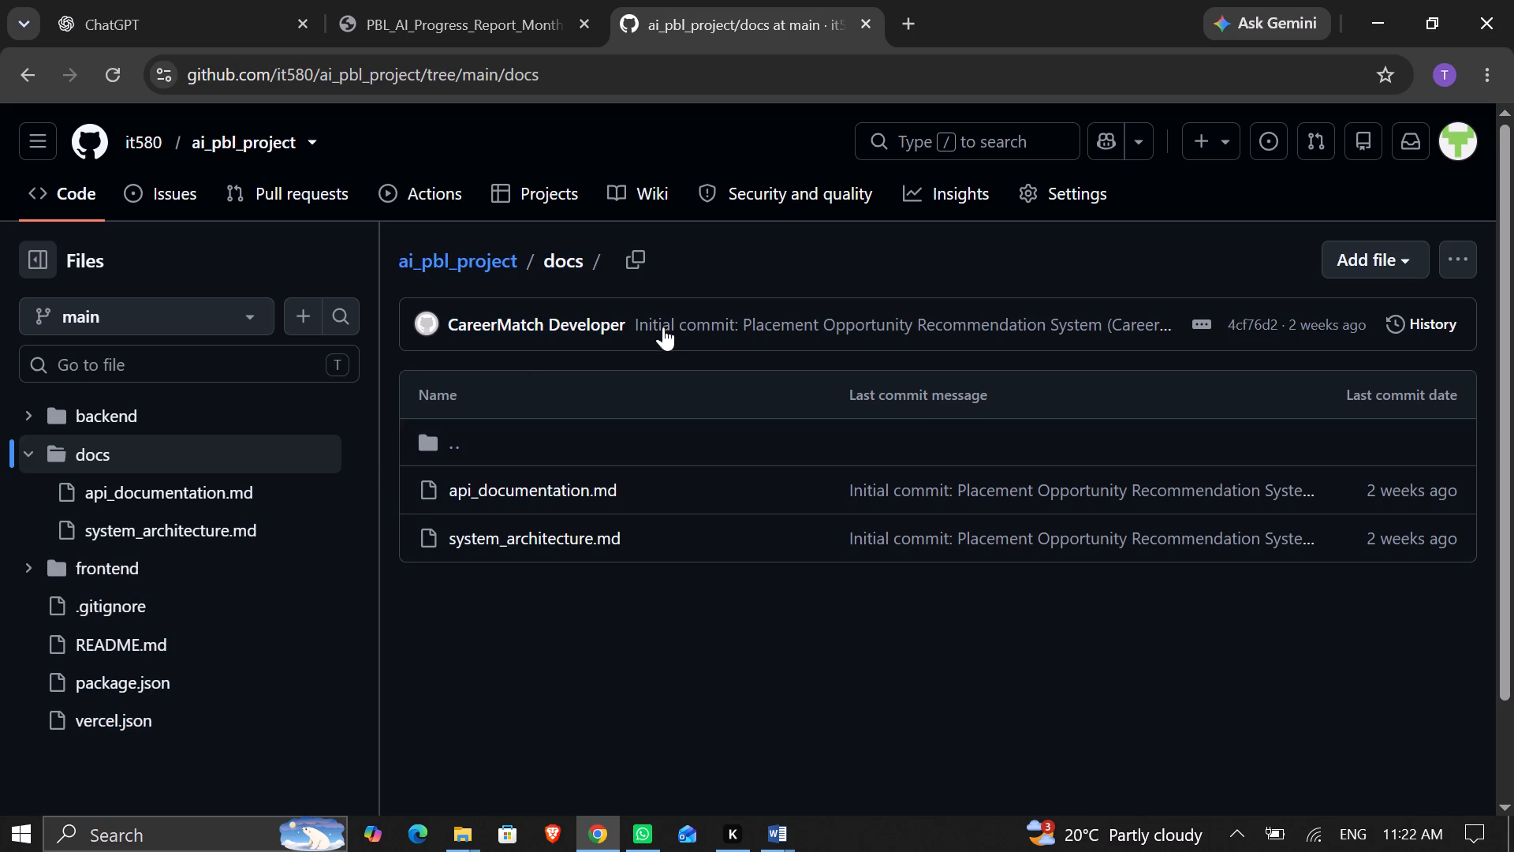
scroll(492, 637, right, 7)
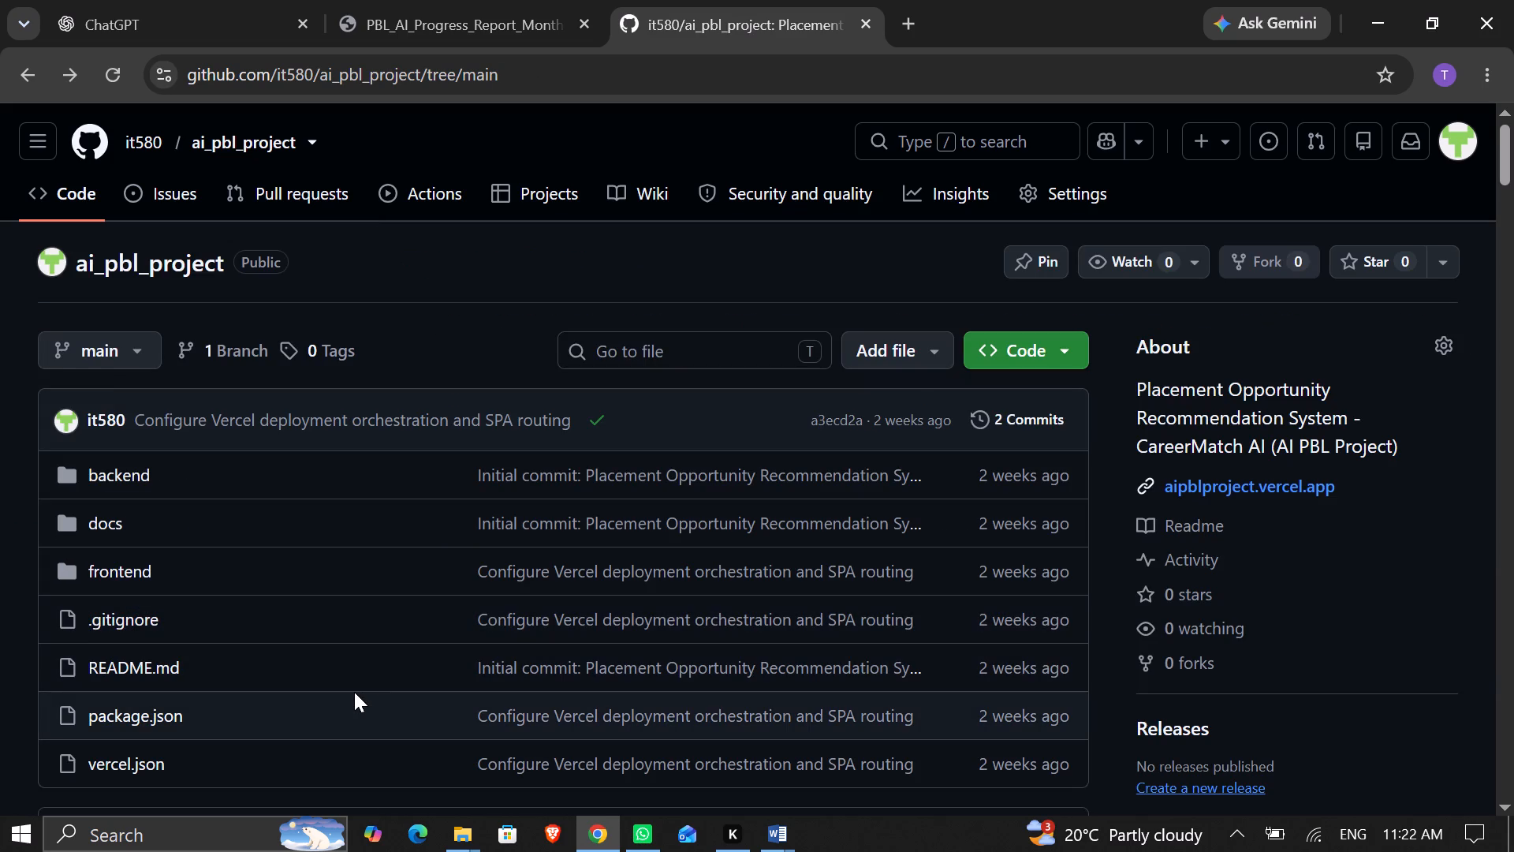
scroll(354, 692, down, 1)
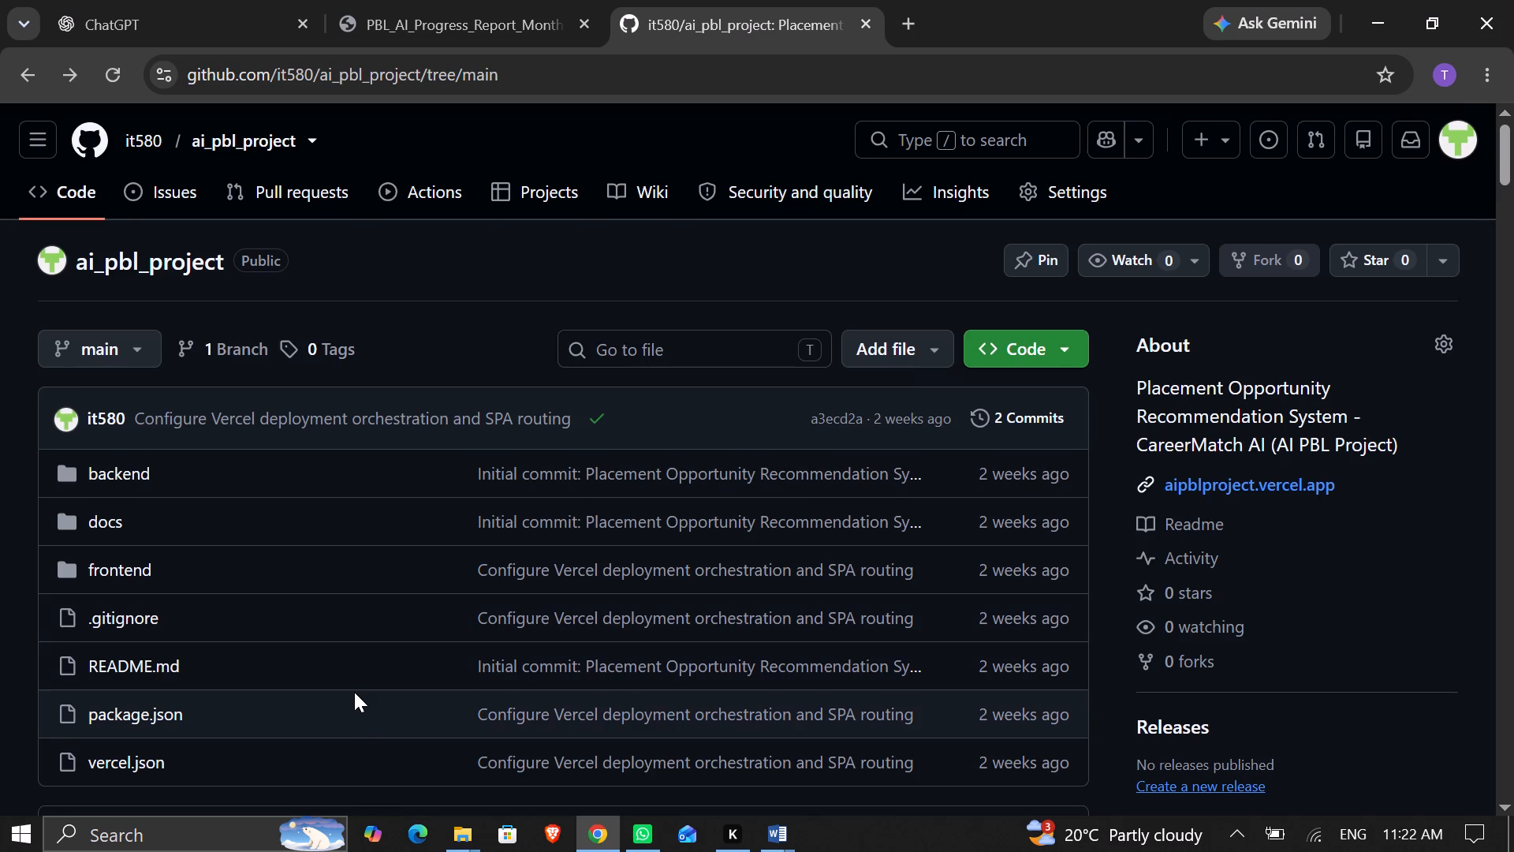
scroll(354, 692, down, 5)
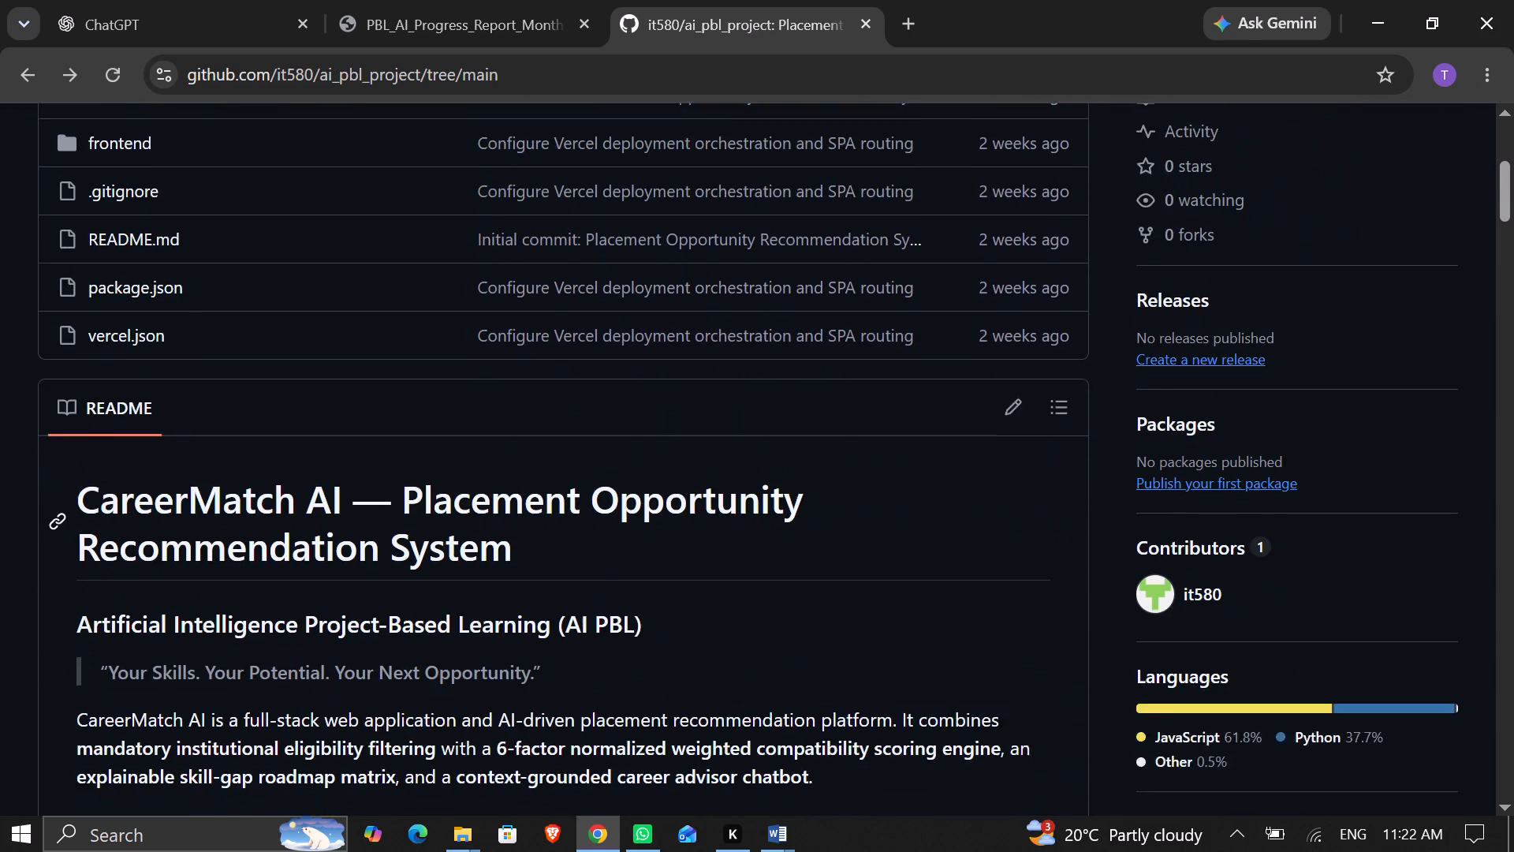
scroll(354, 692, down, 4)
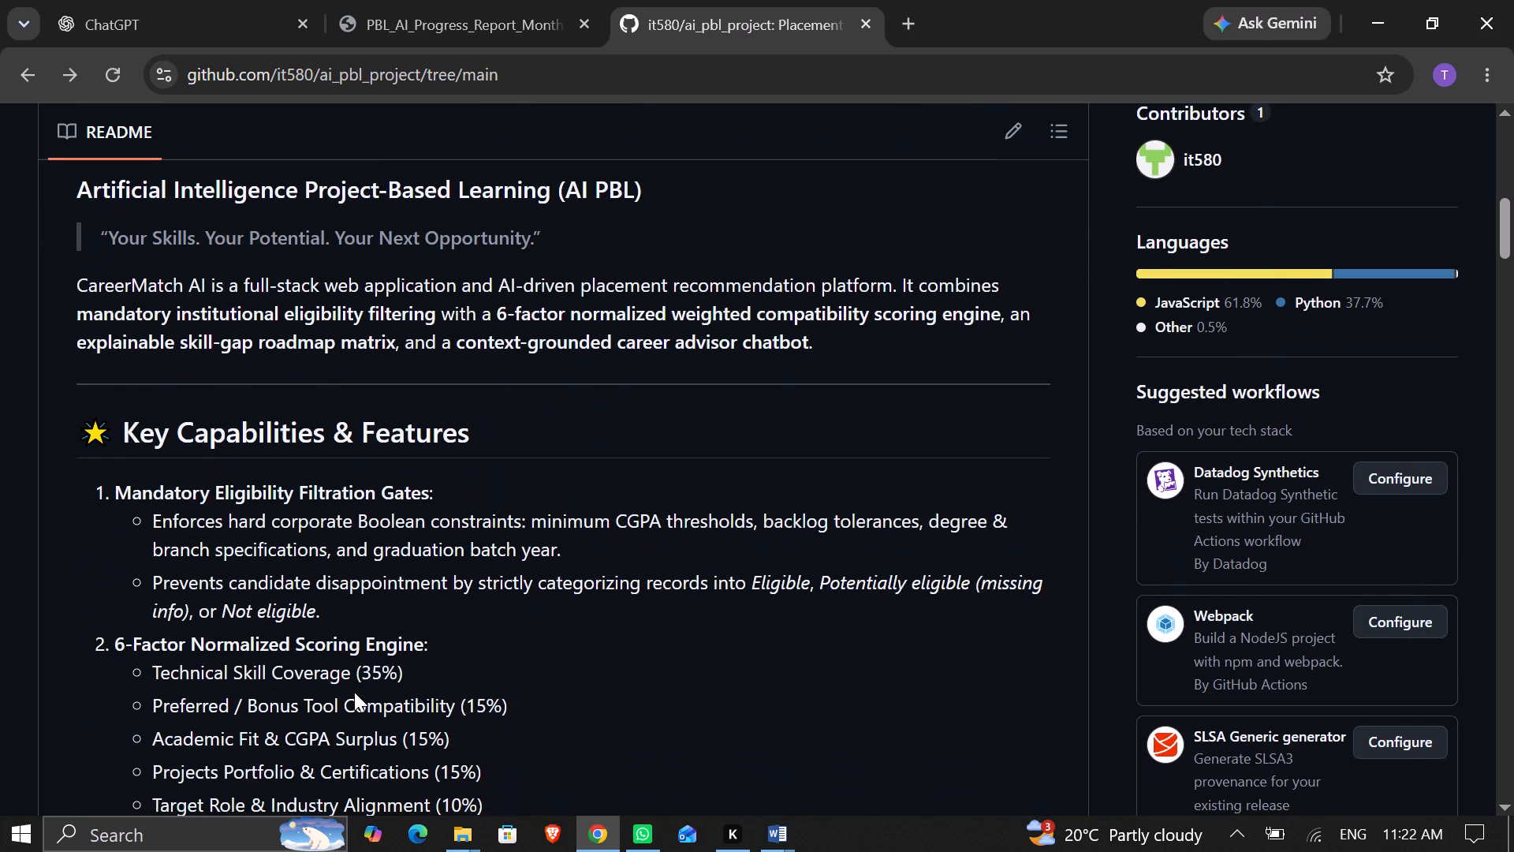
scroll(354, 692, down, 1)
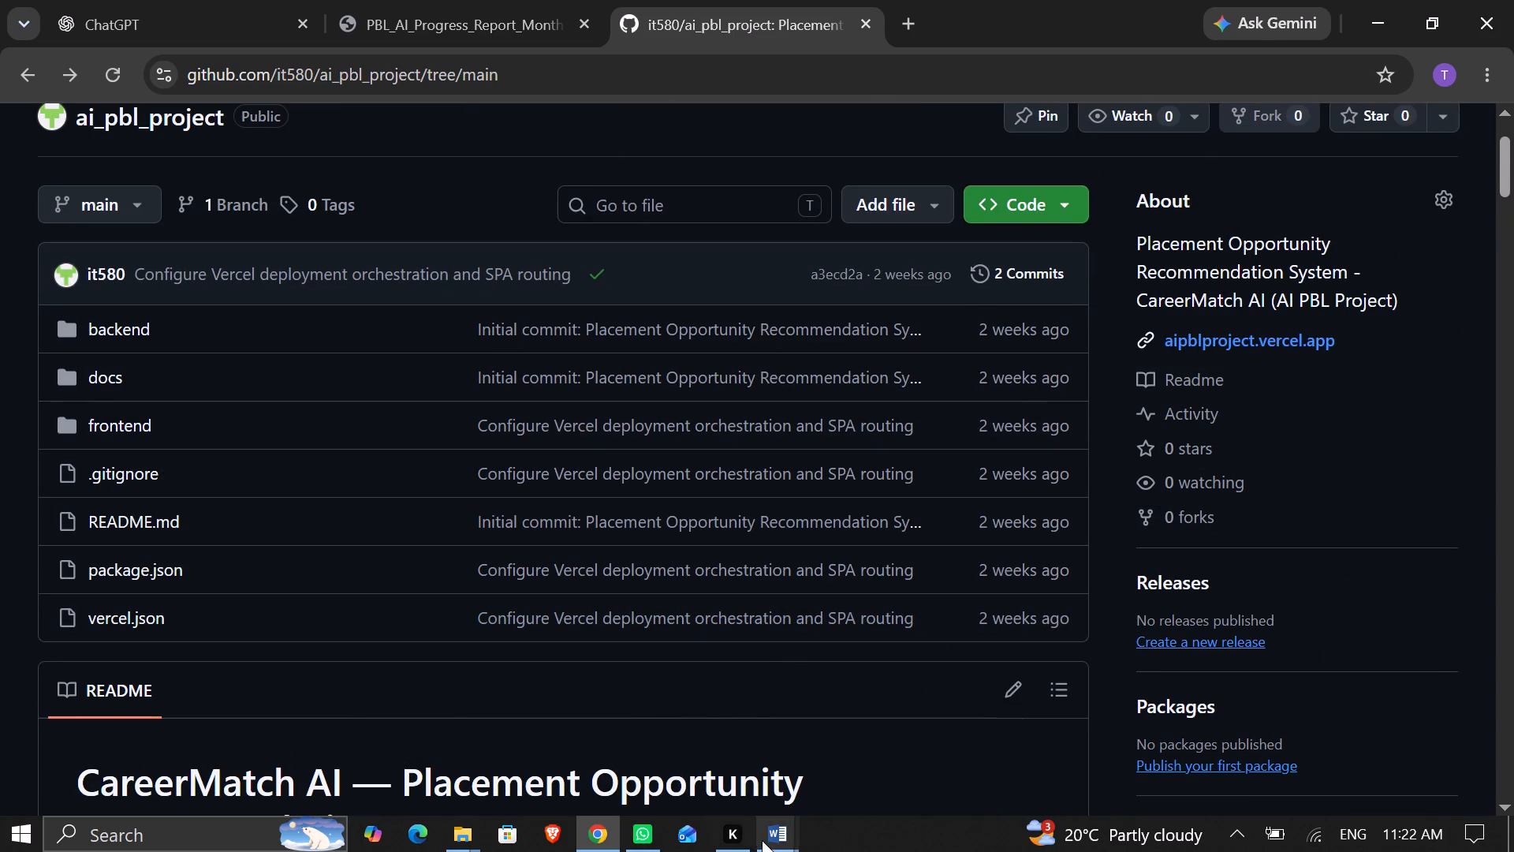
click(731, 749)
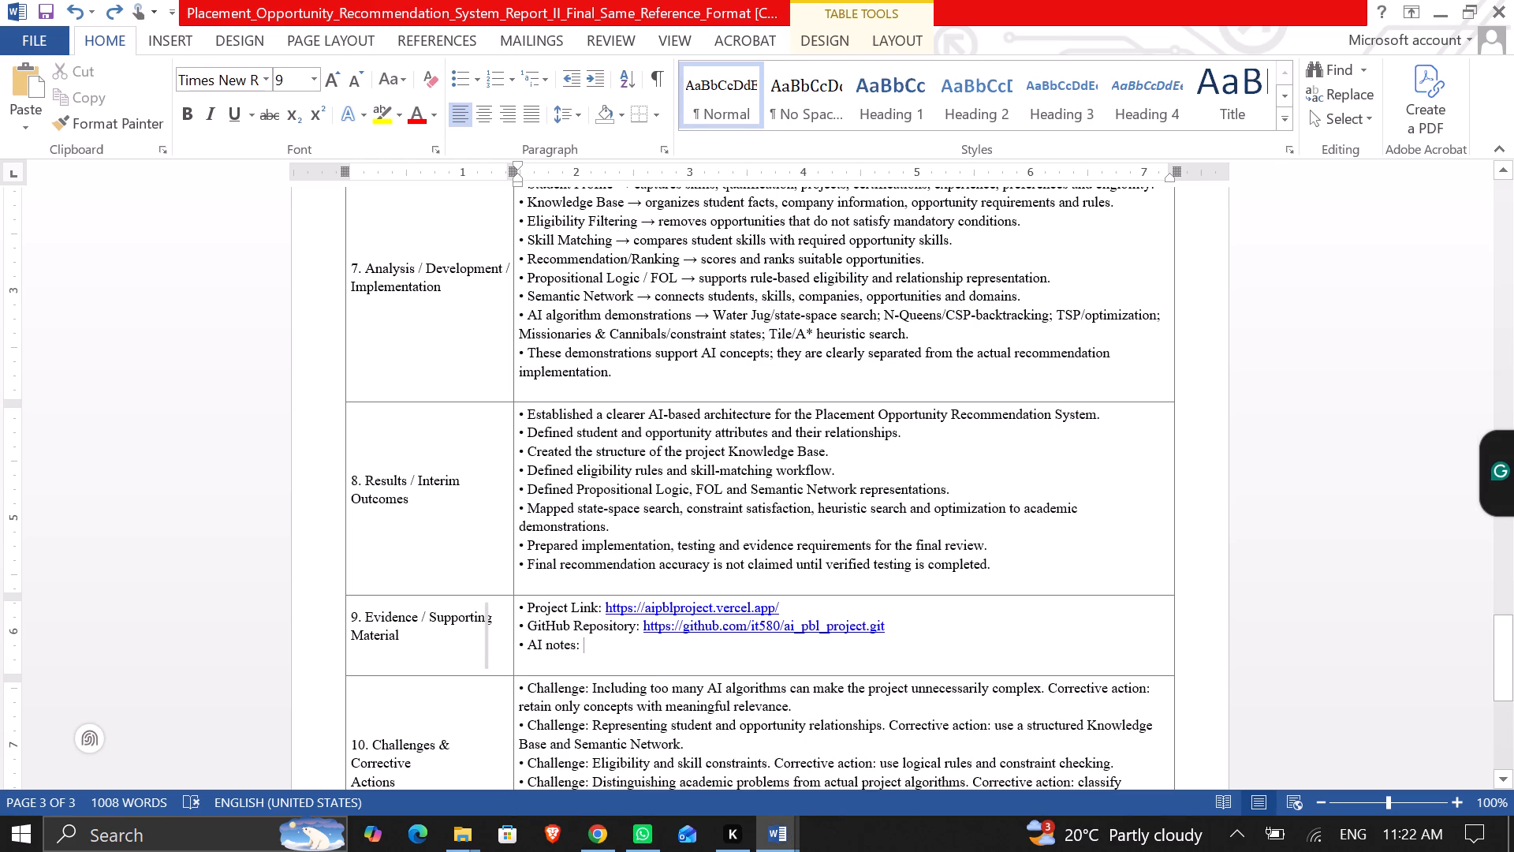
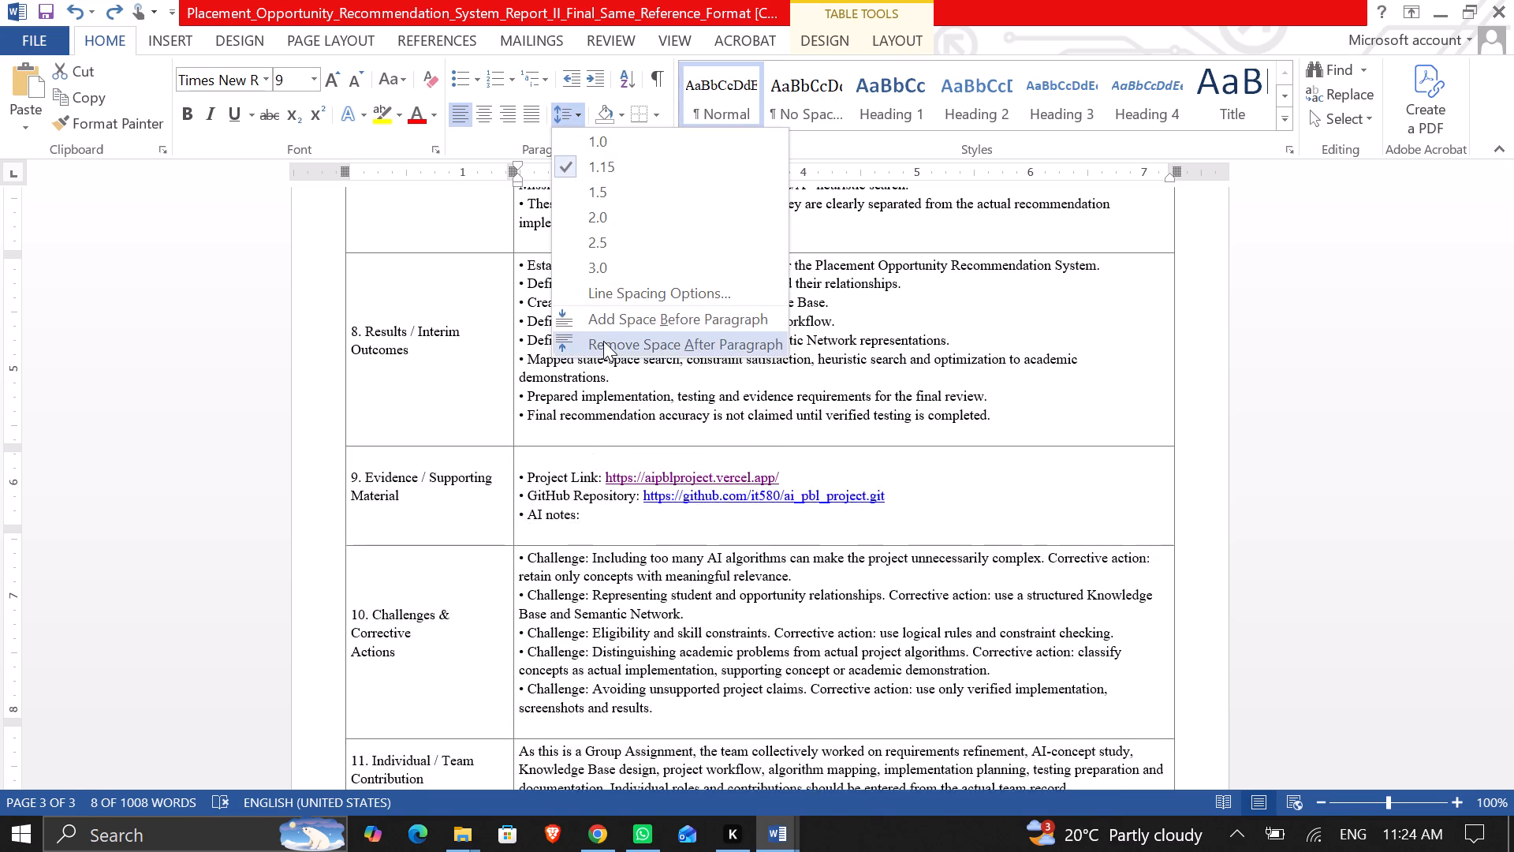
Remove the space after the selected paragraphs in the Evidence / Supporting Material row.
click(603, 341)
click(643, 637)
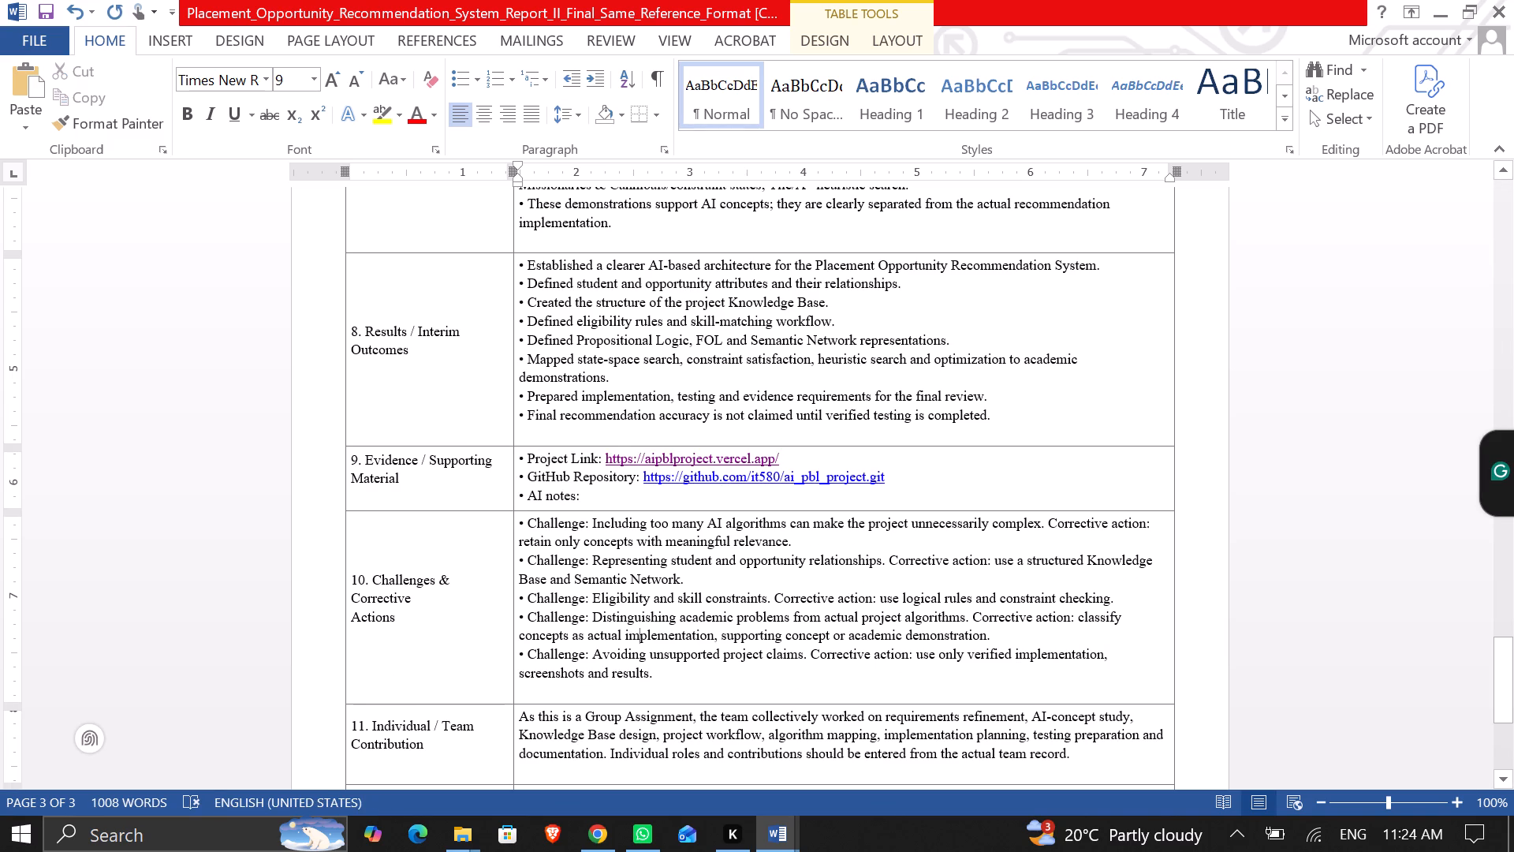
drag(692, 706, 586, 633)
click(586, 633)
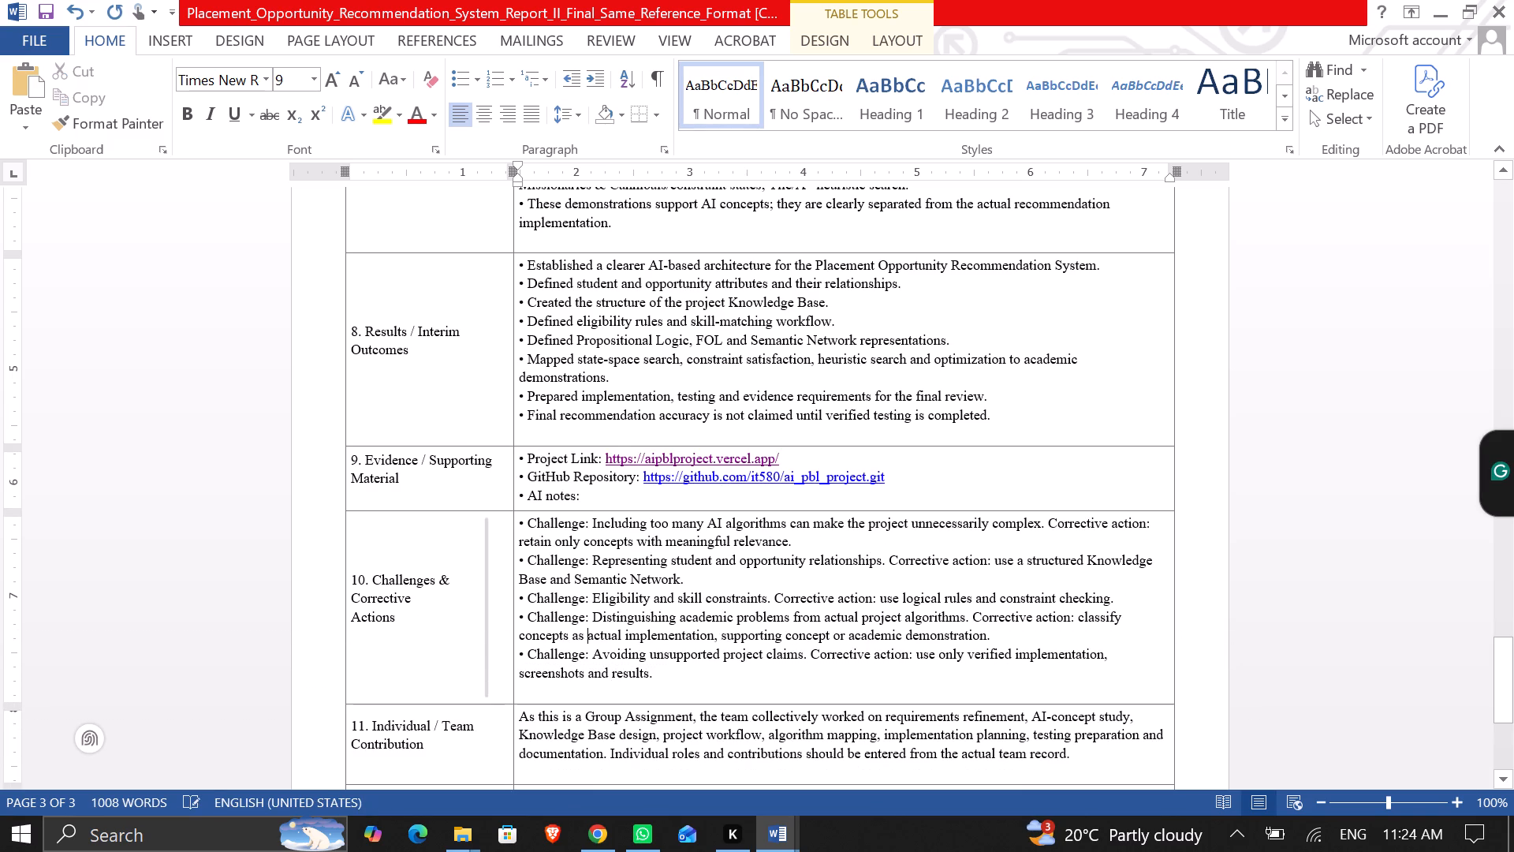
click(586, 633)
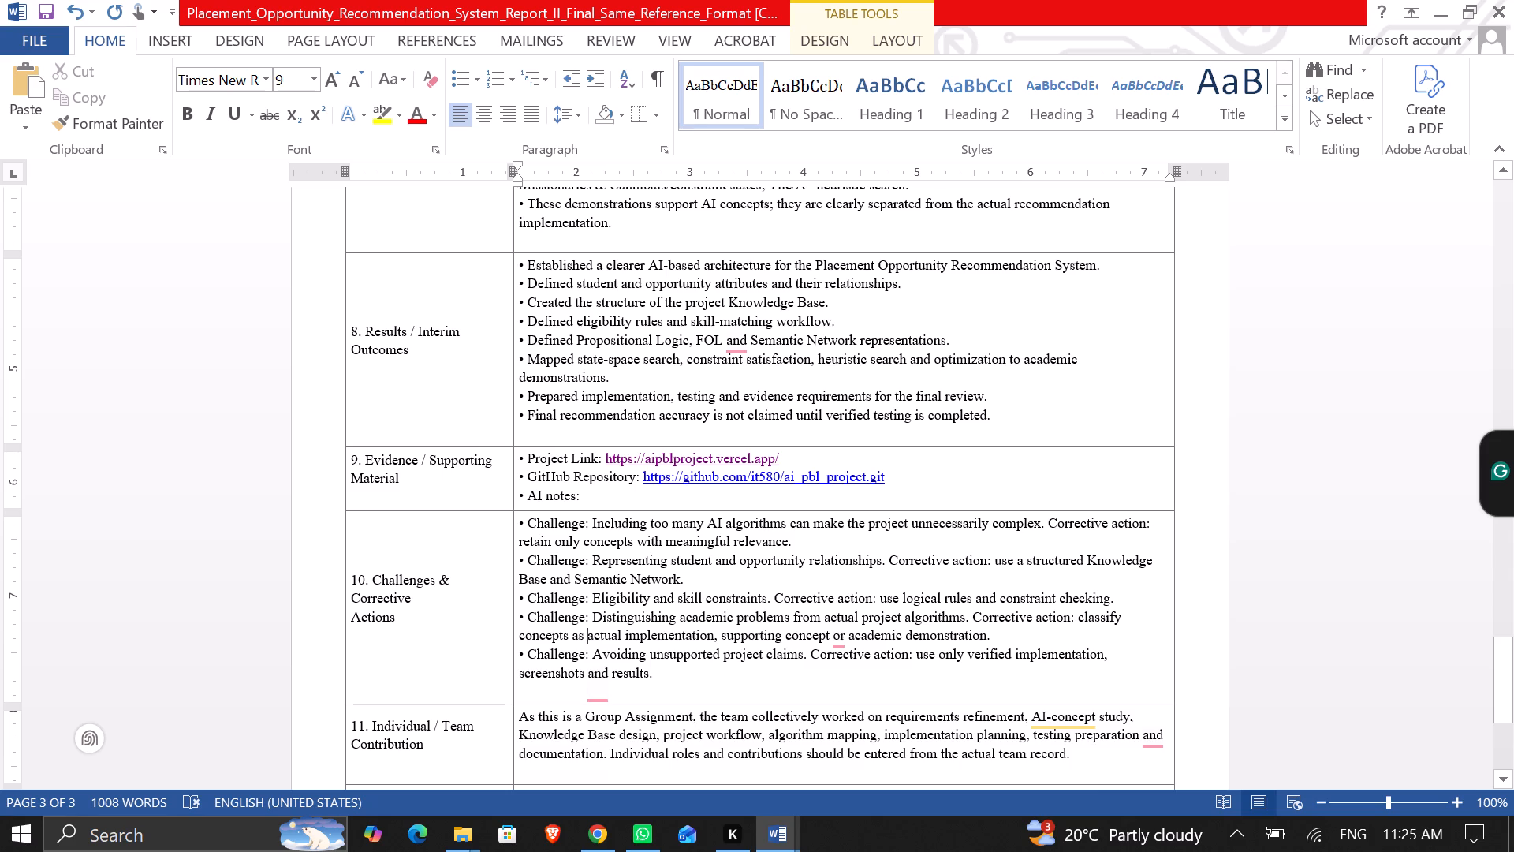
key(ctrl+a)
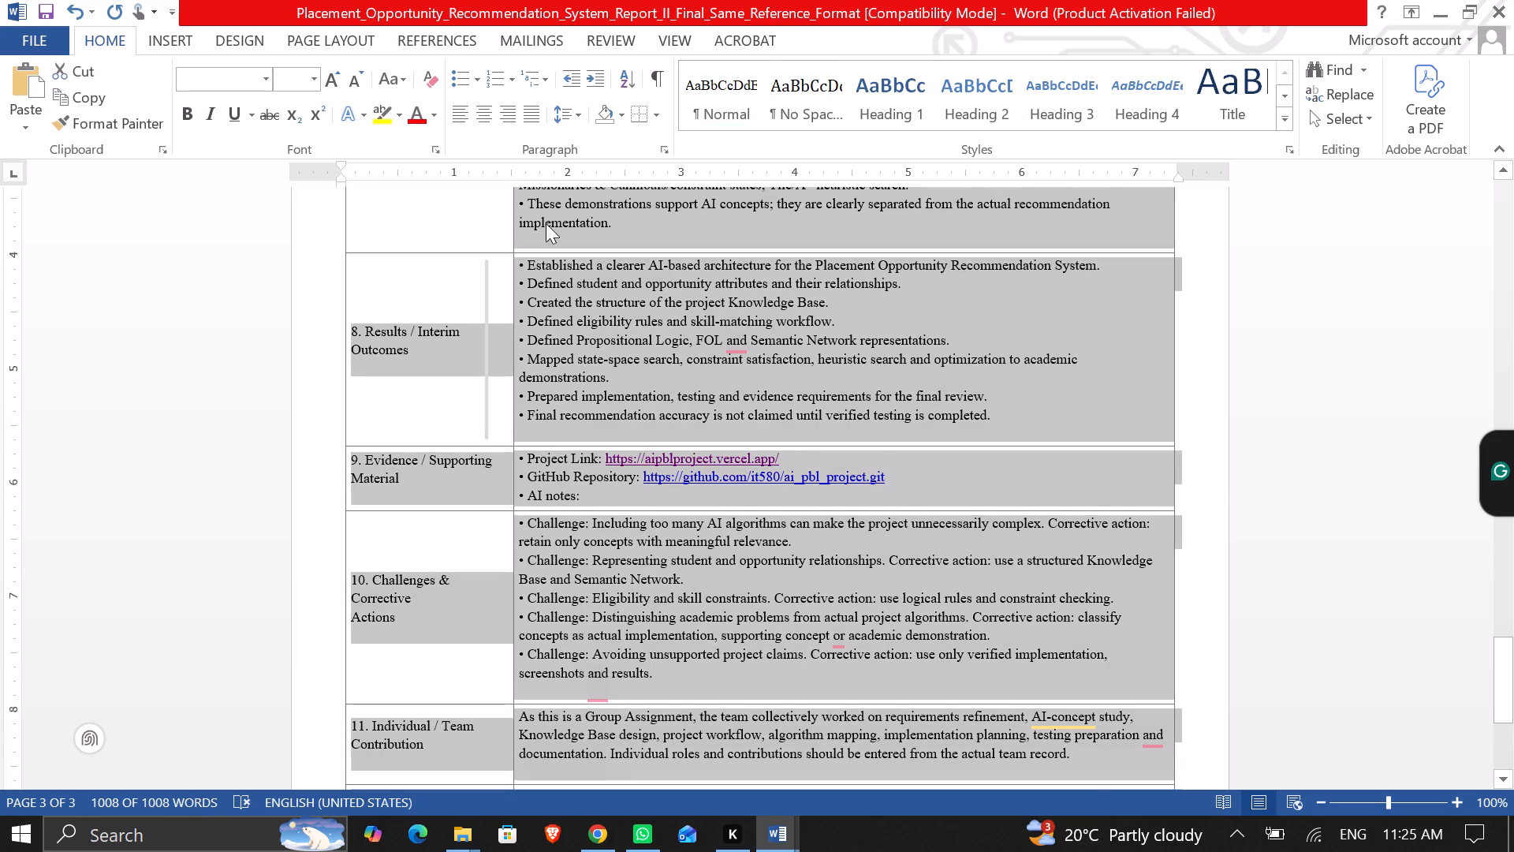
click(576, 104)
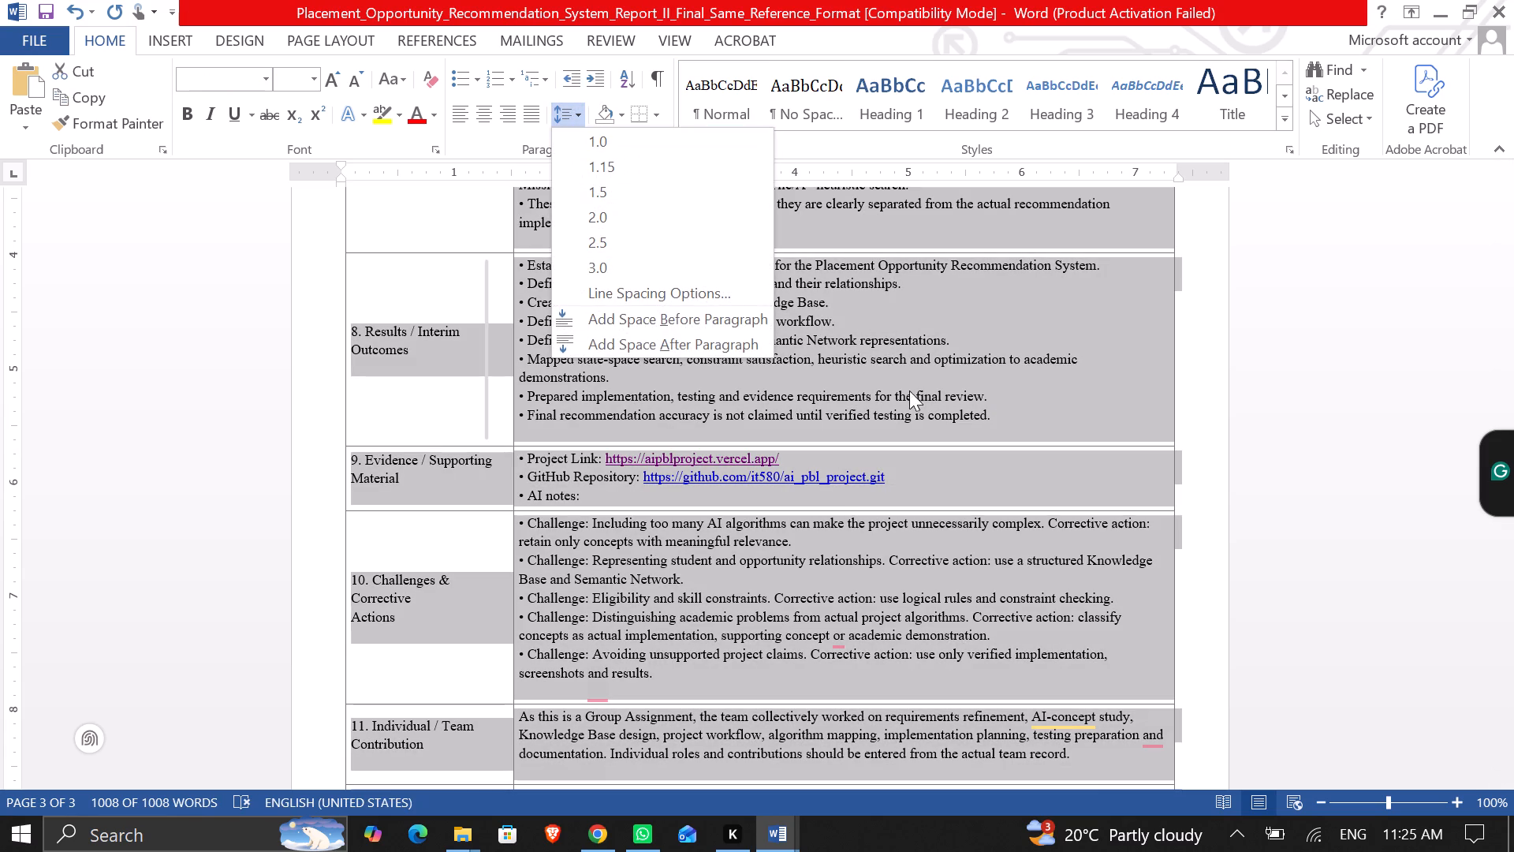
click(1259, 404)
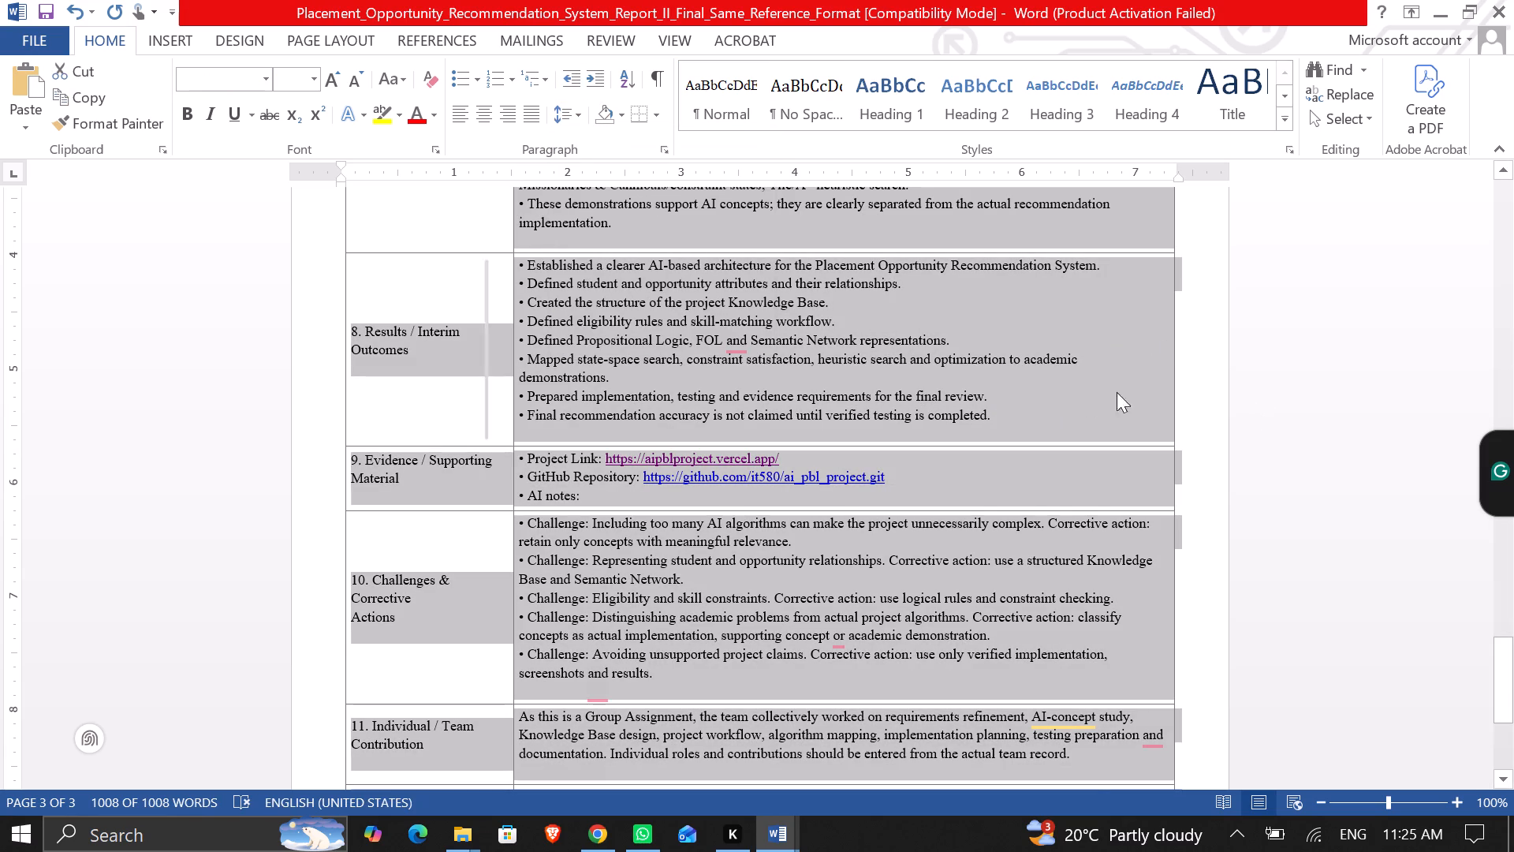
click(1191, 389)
Delete the "AI notes:" bullet line below the GitHub Repository link in the Evidence / Supporting Material row.
scroll(933, 562, down, 1)
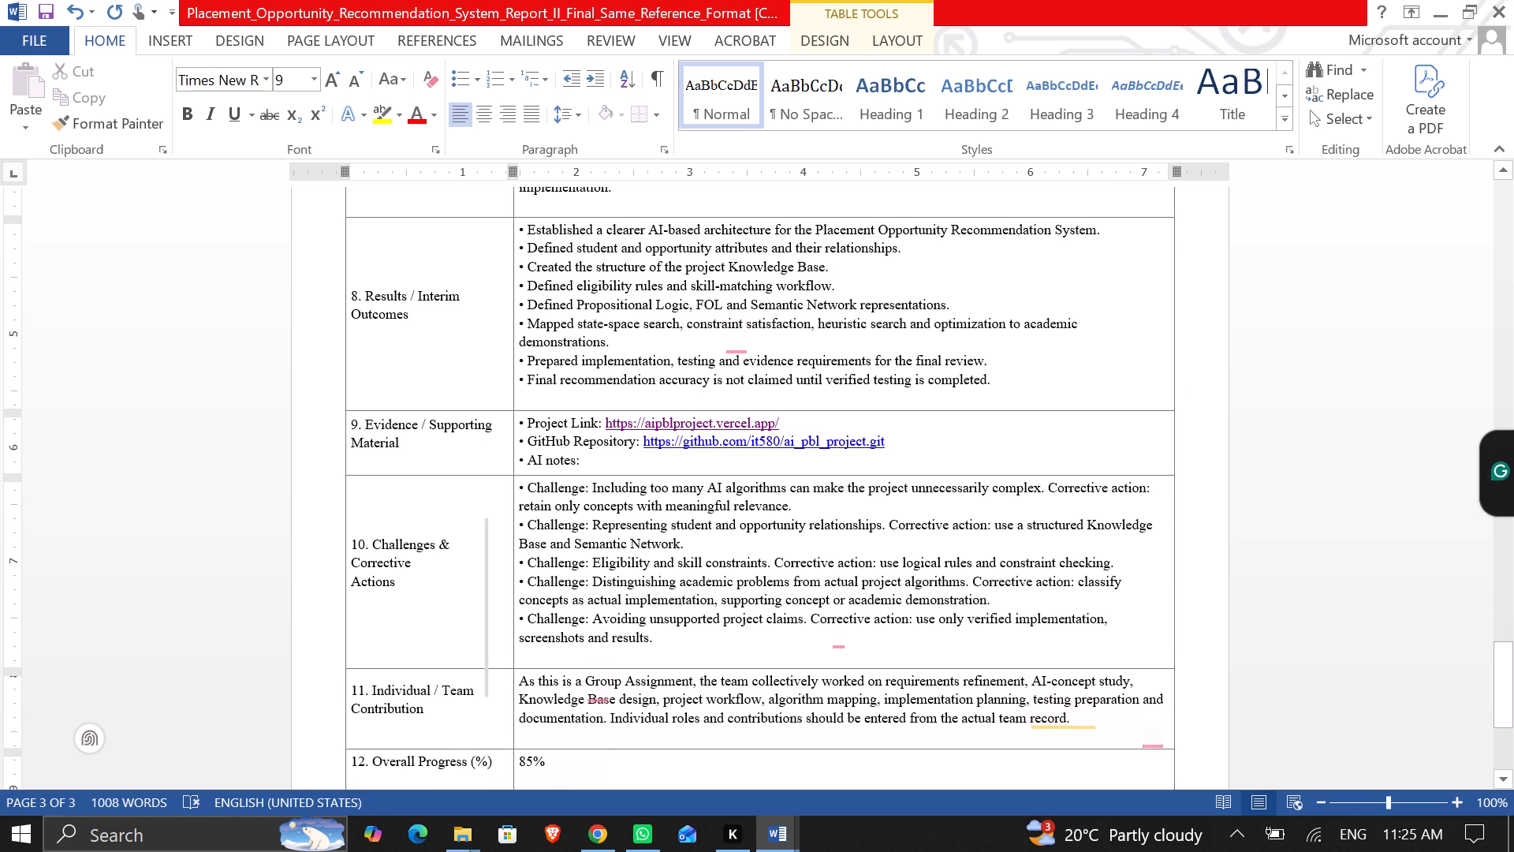
drag(582, 461, 575, 463)
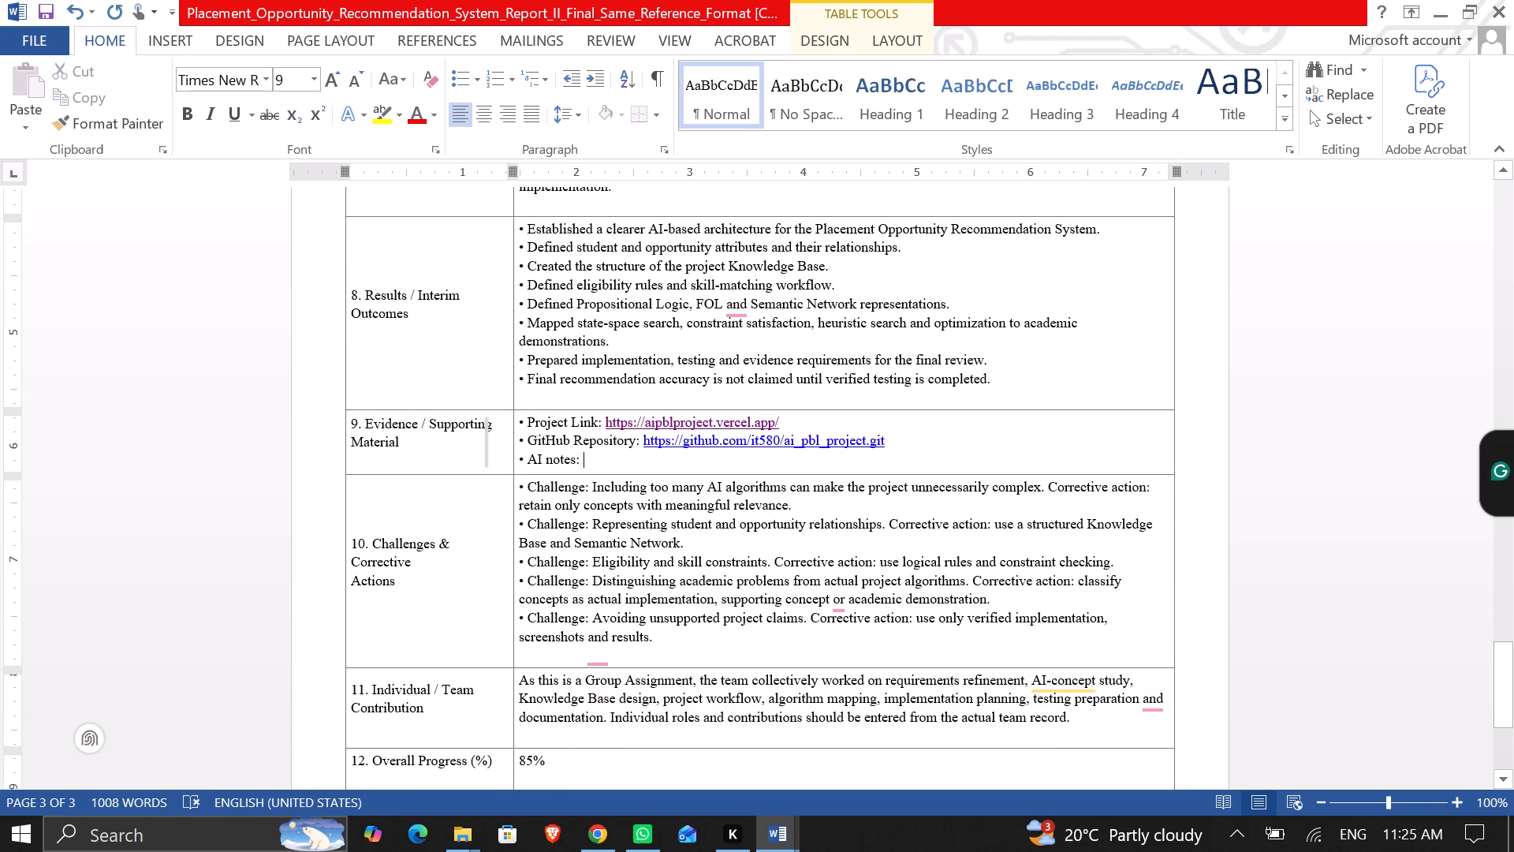
drag(575, 463, 519, 467)
key(BackSpace)
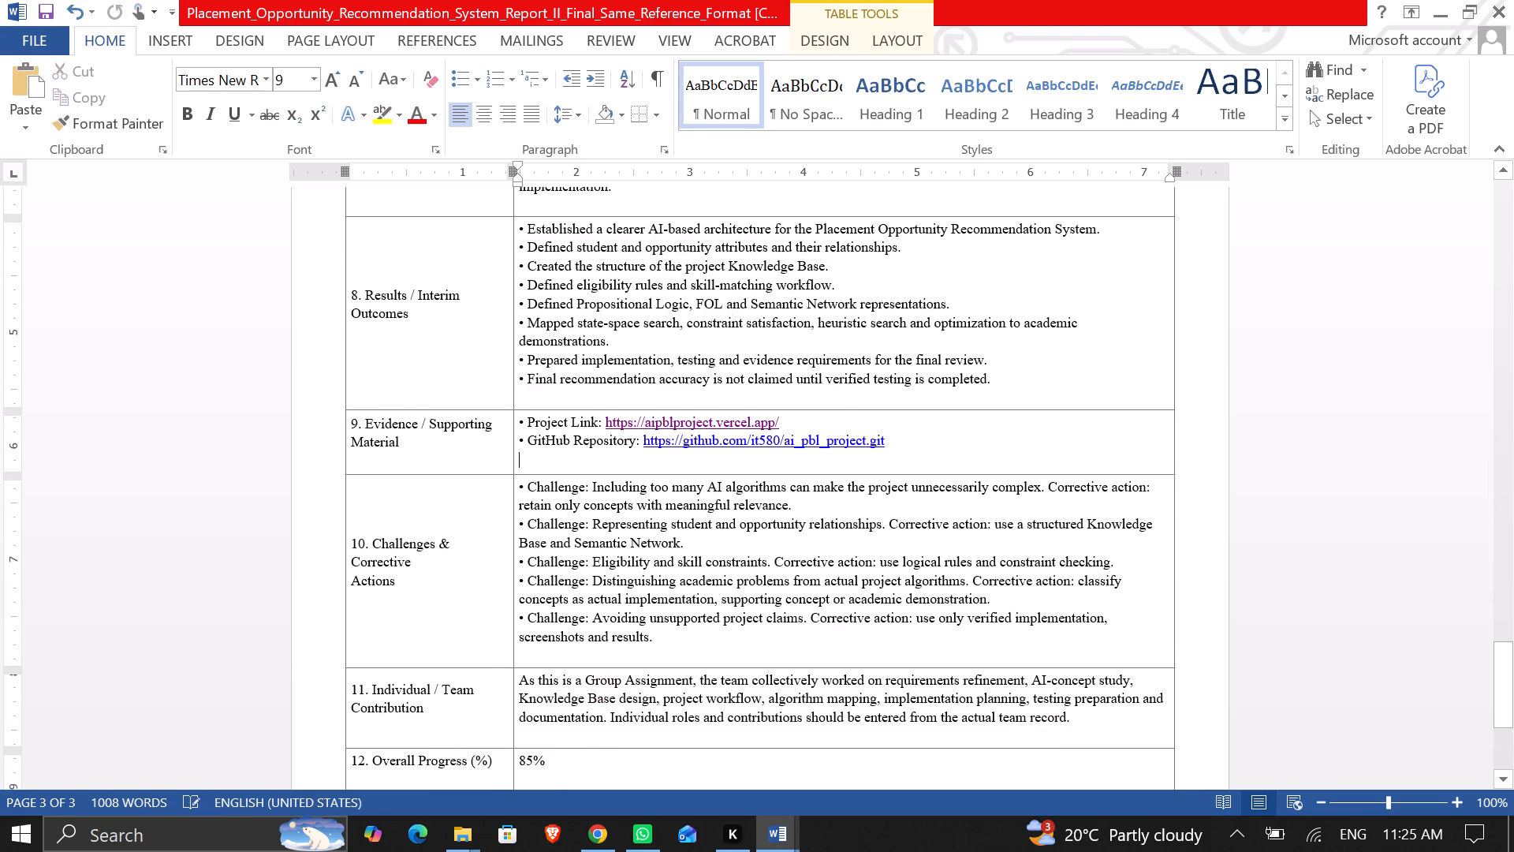
key(BackSpace)
key(BackSpace)
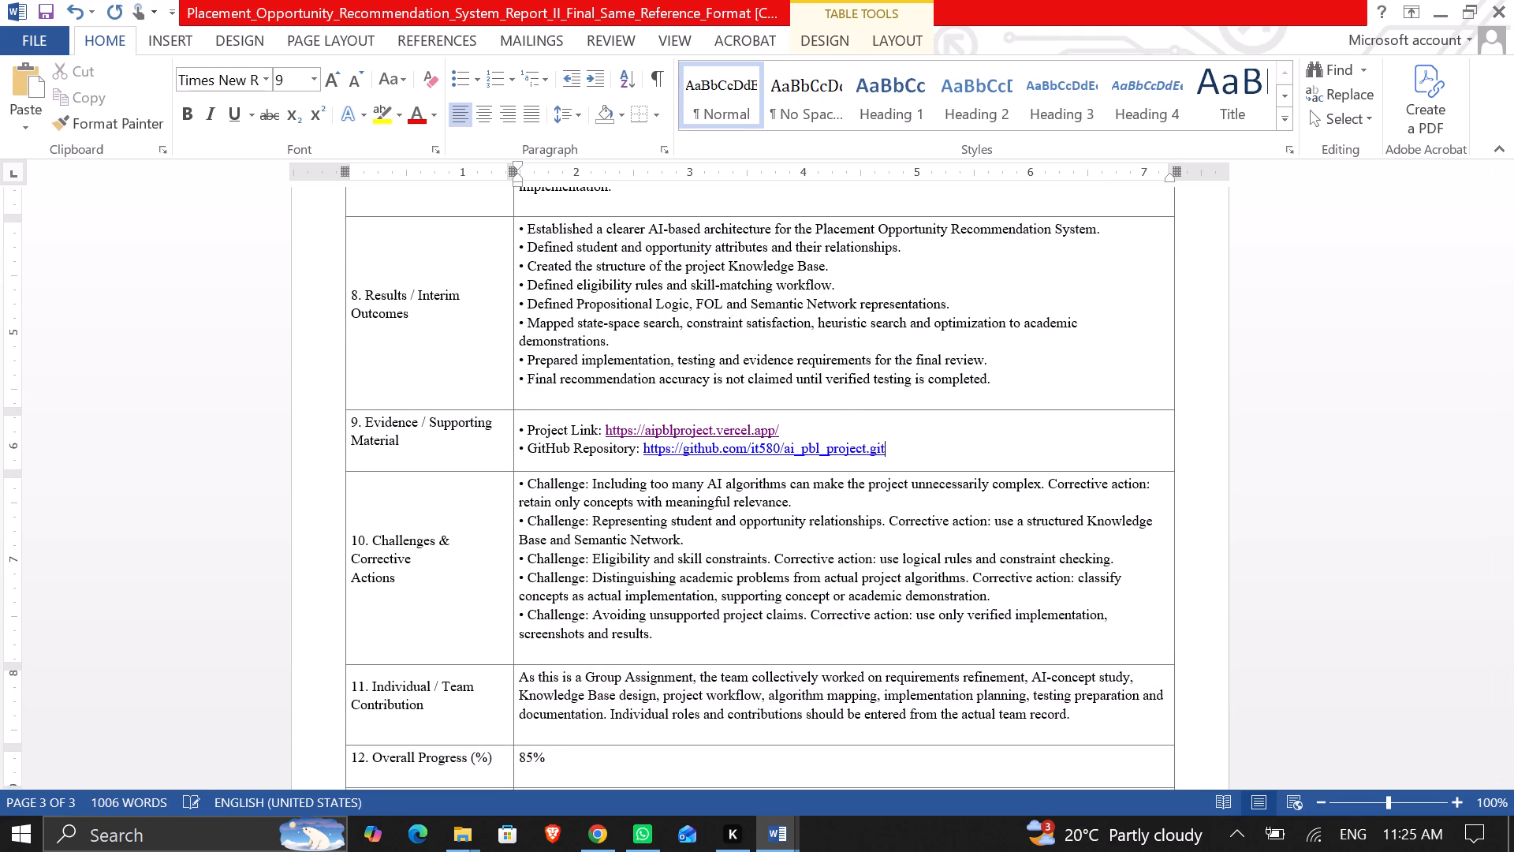
Review the whole report table from Previous Review Feedback through Plan for Final Review for content and layout.
scroll(586, 568, down, 3)
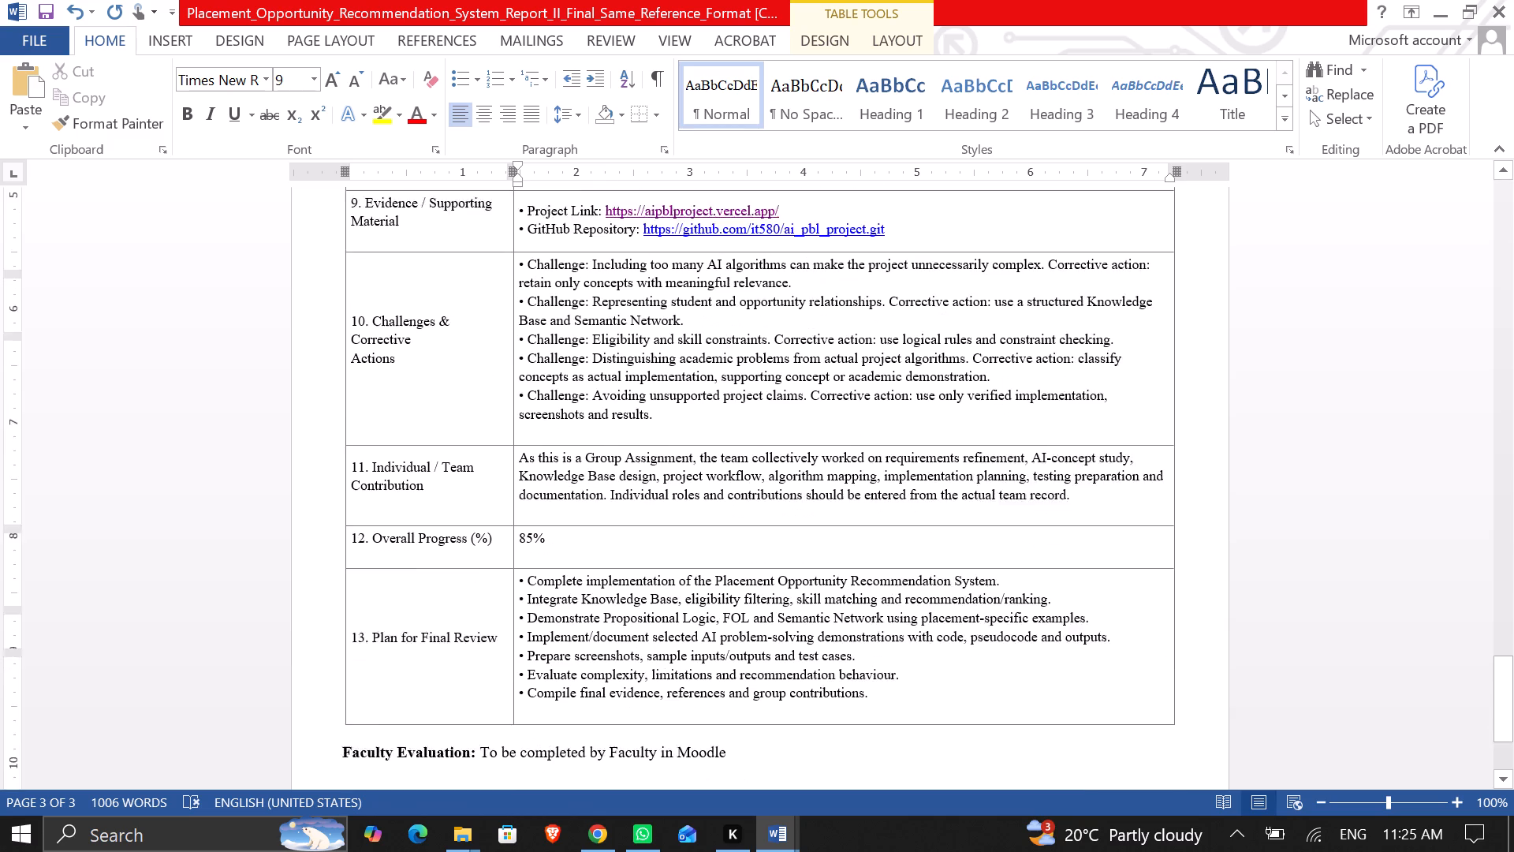
scroll(586, 568, down, 1)
scroll(586, 568, up, 5)
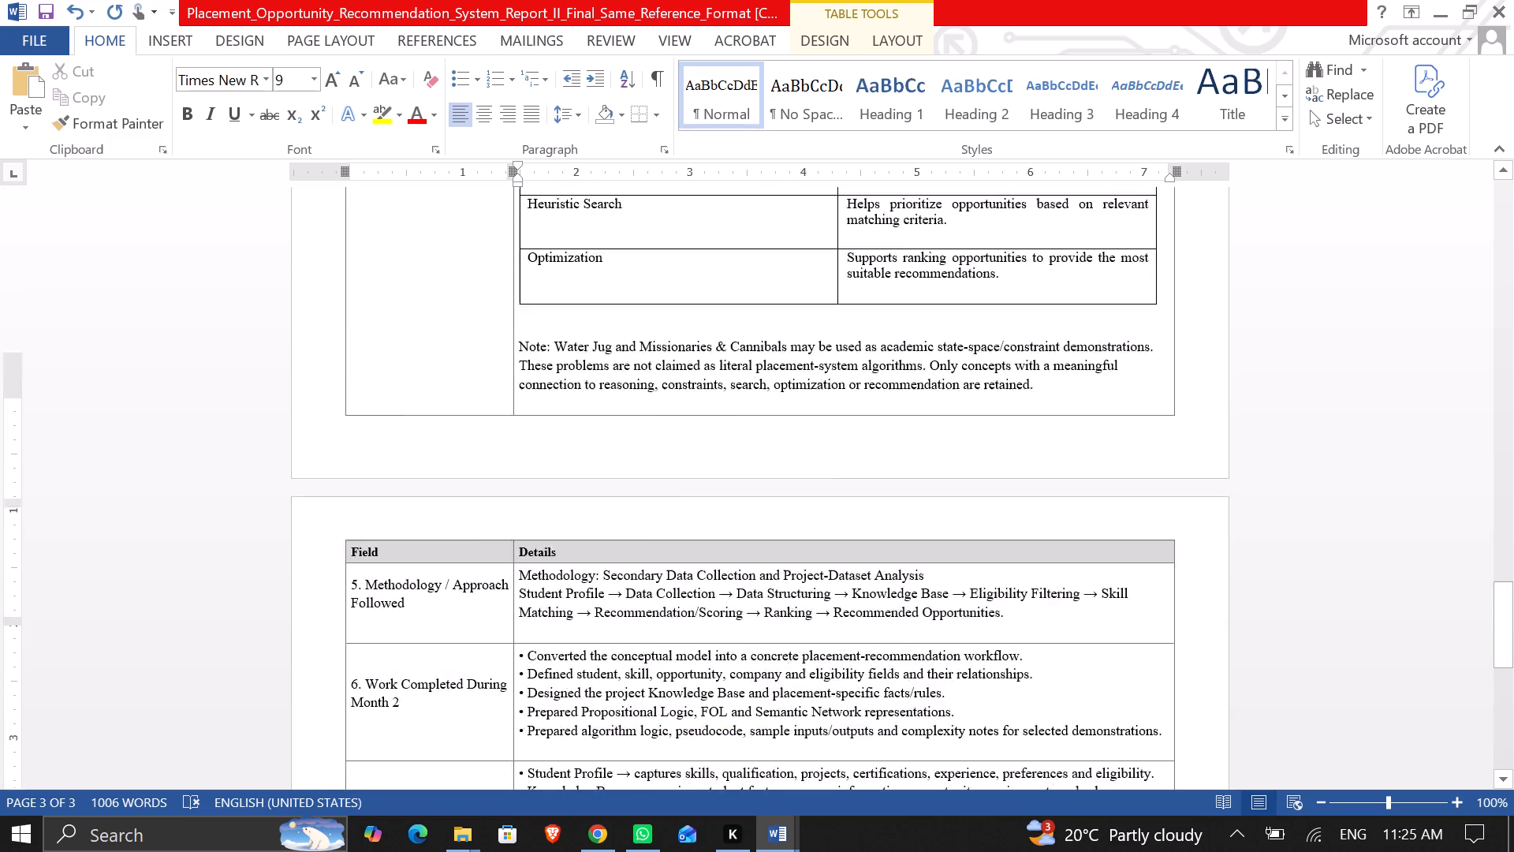
scroll(586, 568, up, 3)
scroll(593, 610, down, 5)
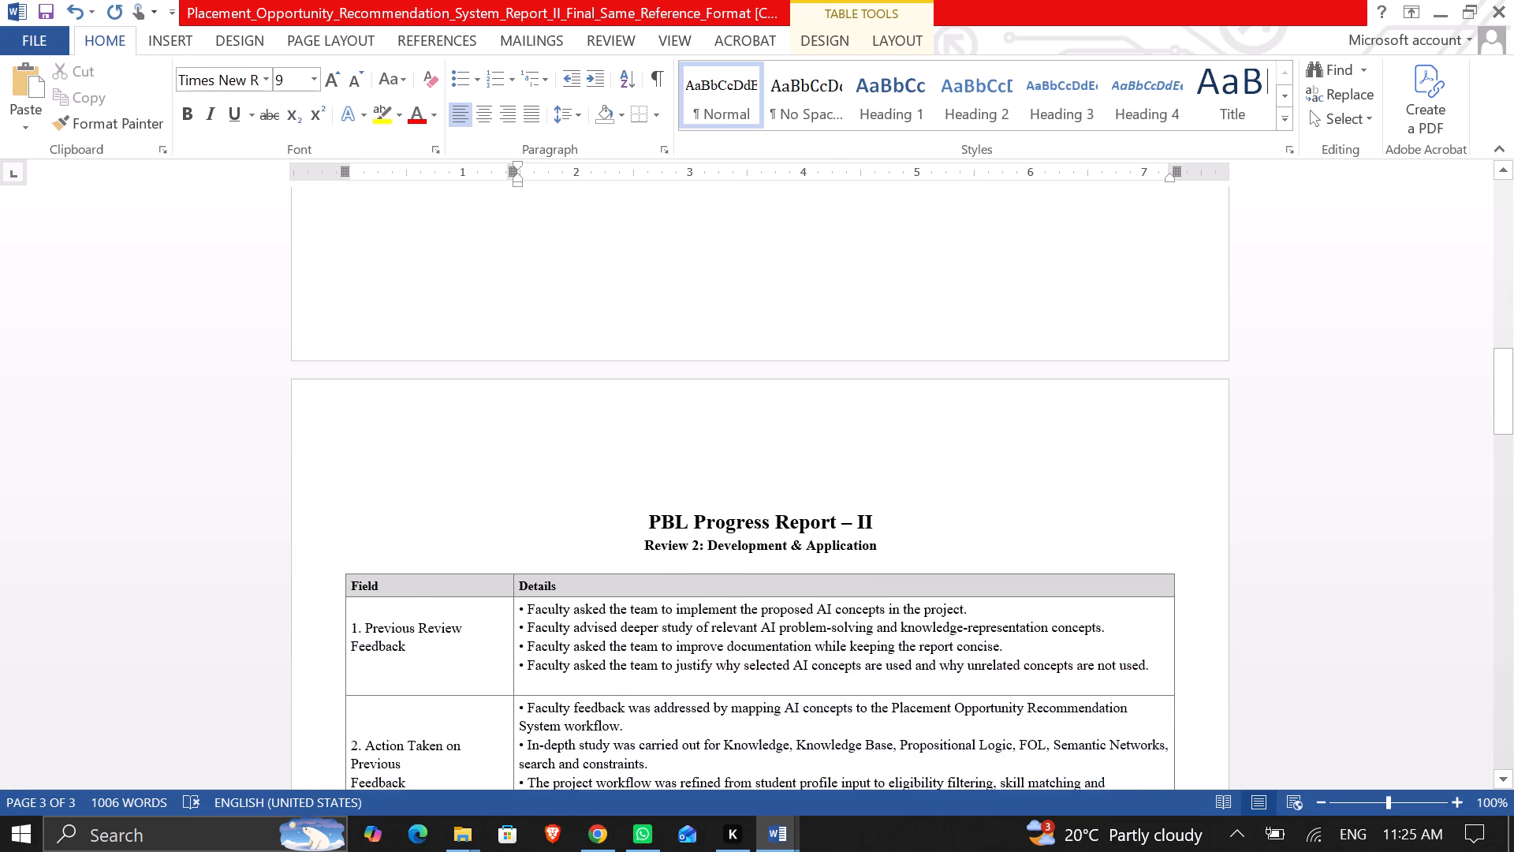
scroll(593, 610, down, 1)
scroll(662, 462, down, 1)
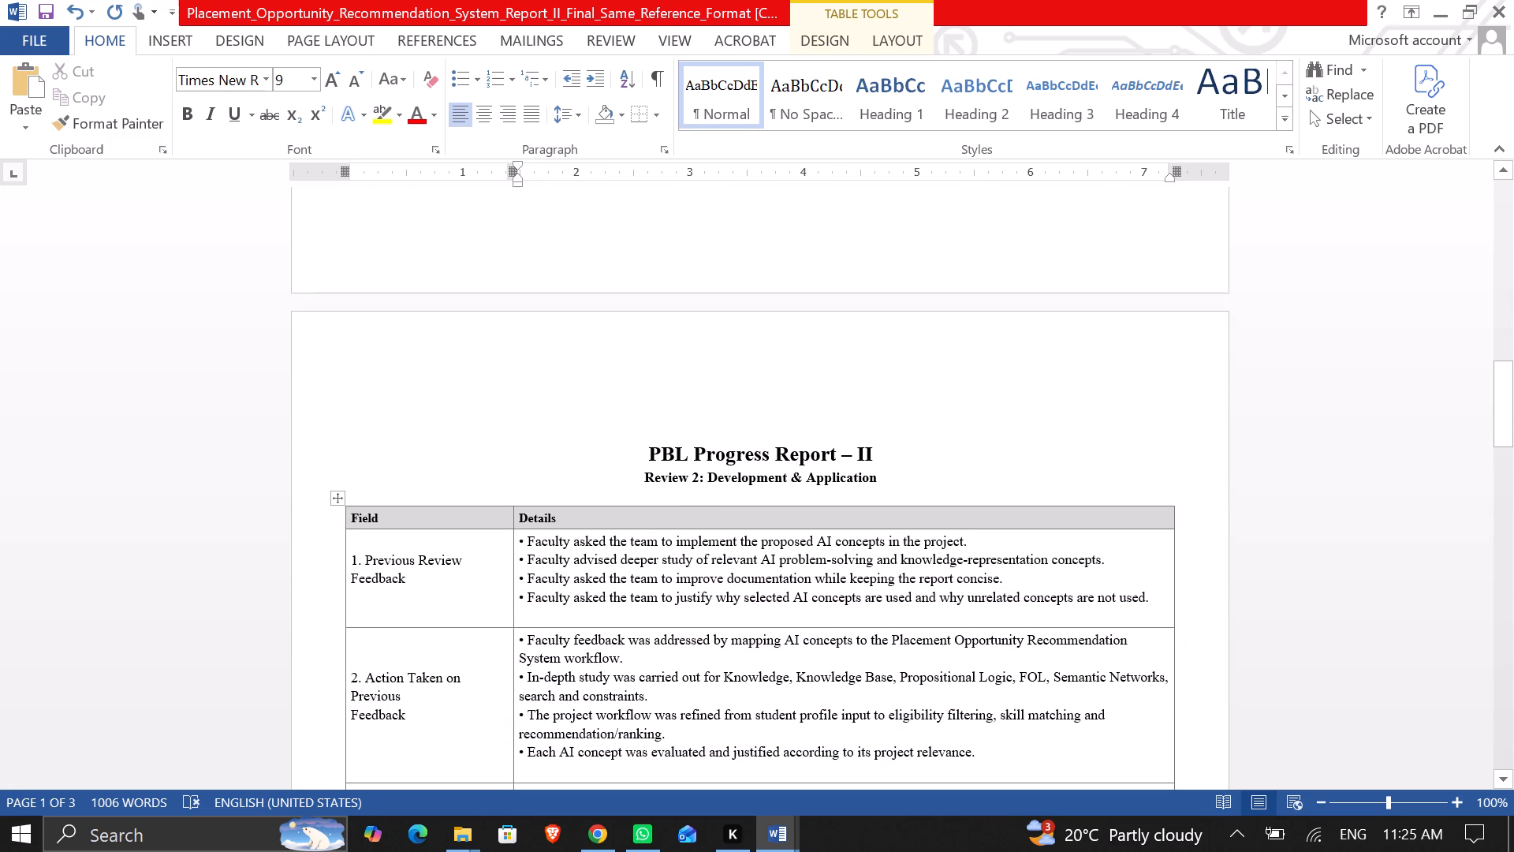
scroll(569, 493, down, 4)
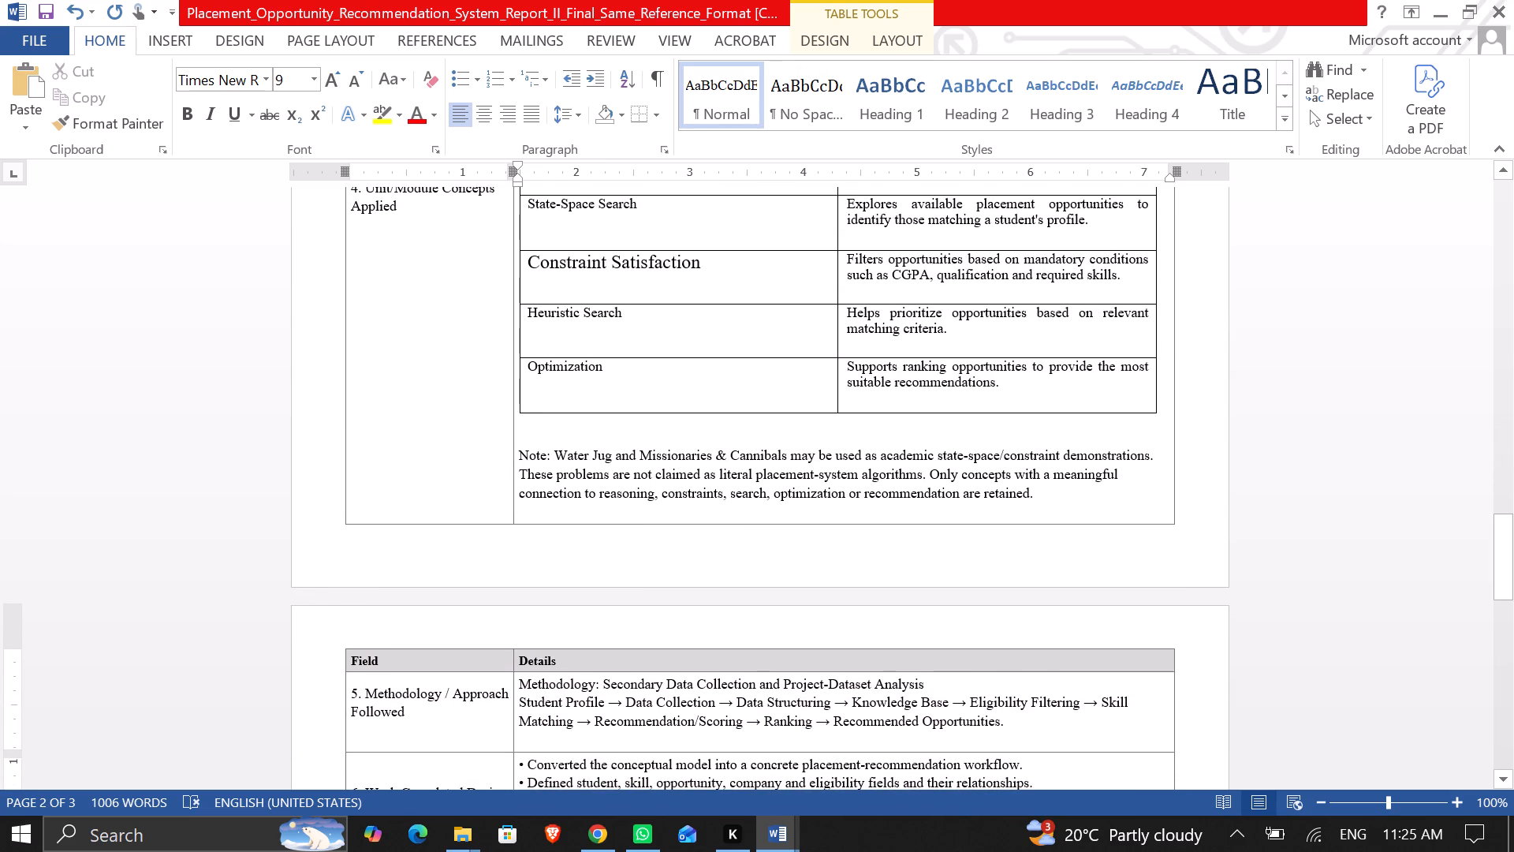
scroll(783, 511, down, 6)
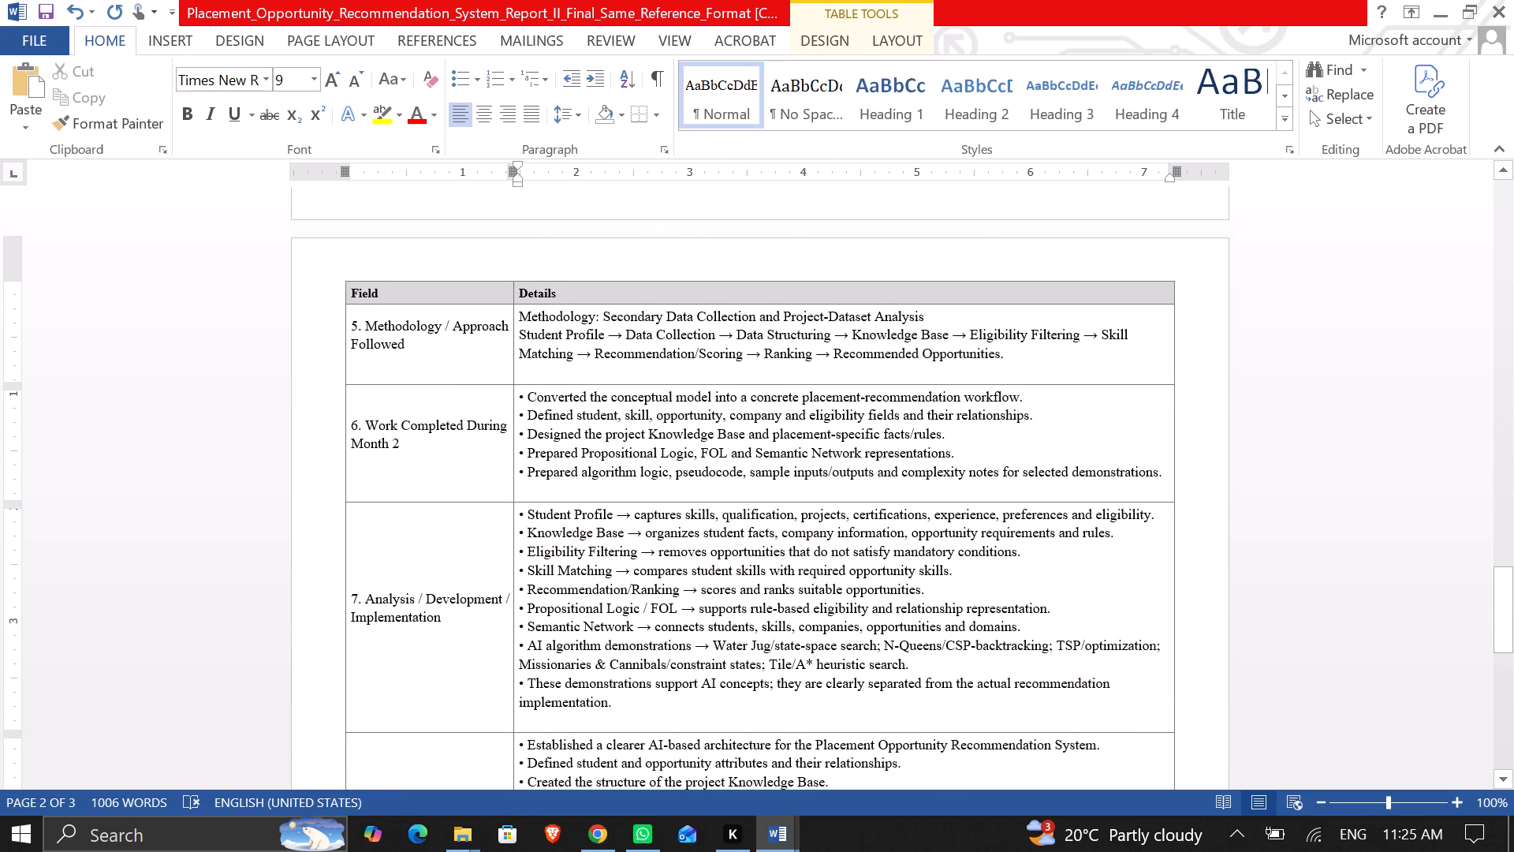
scroll(783, 511, down, 4)
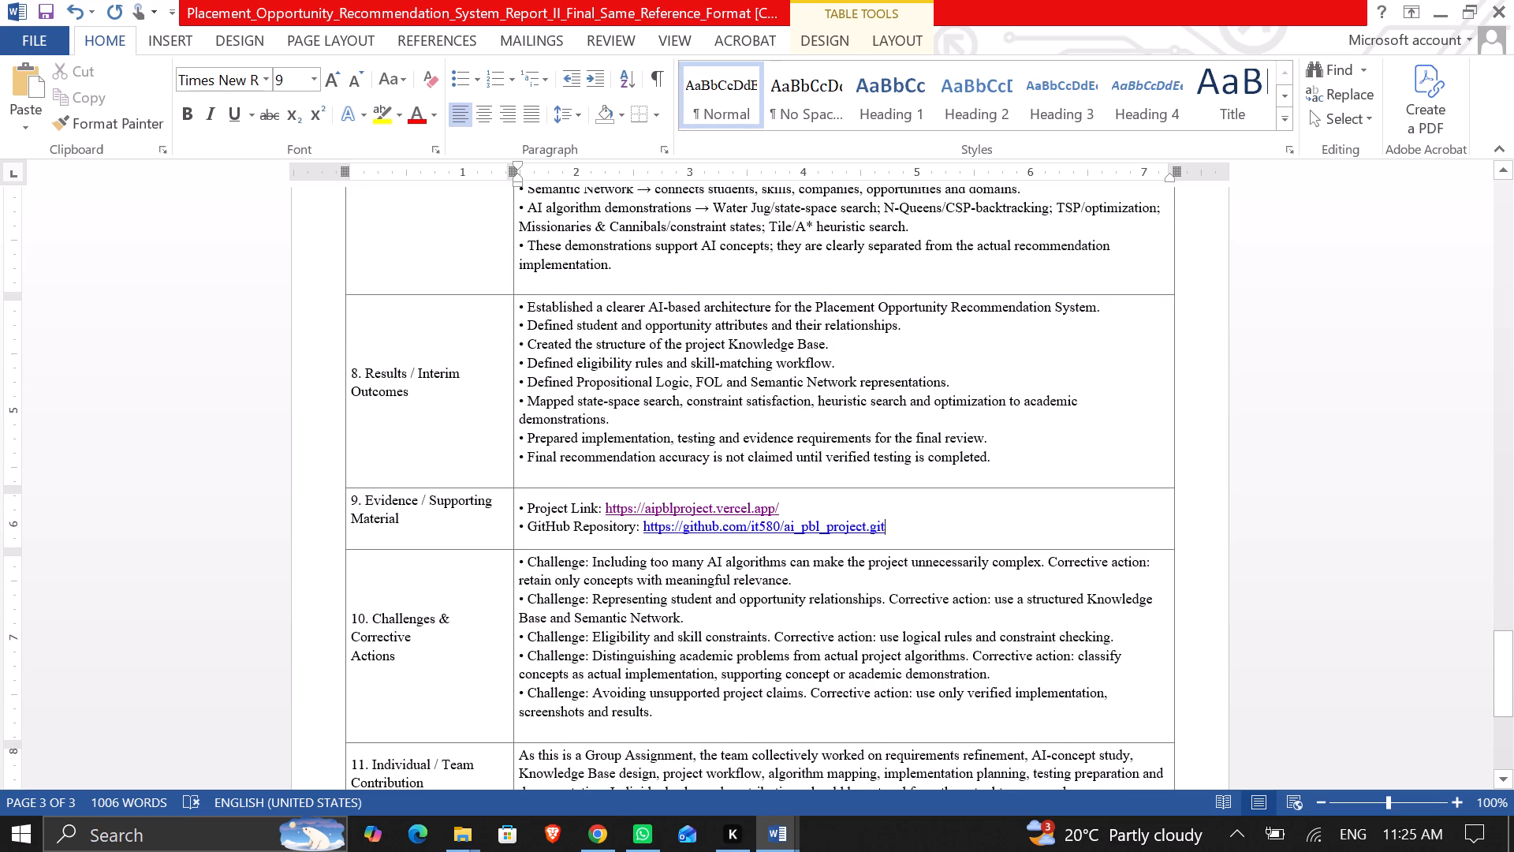
Save the report under its current name as a Word Document in the reports&ppts folder, accepting the upgrade to the newest file format.
click(28, 36)
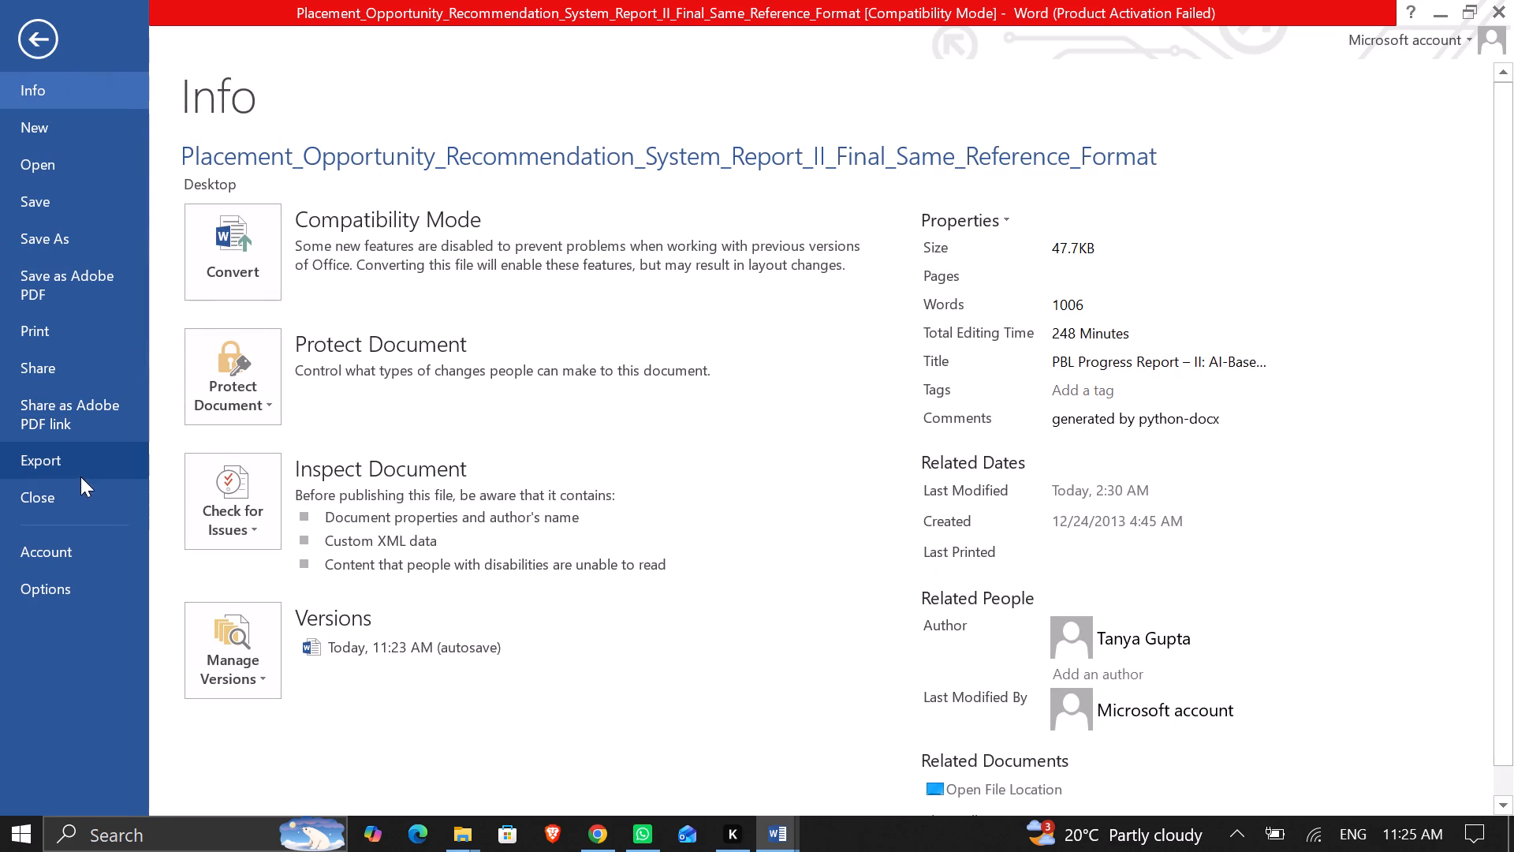
click(84, 246)
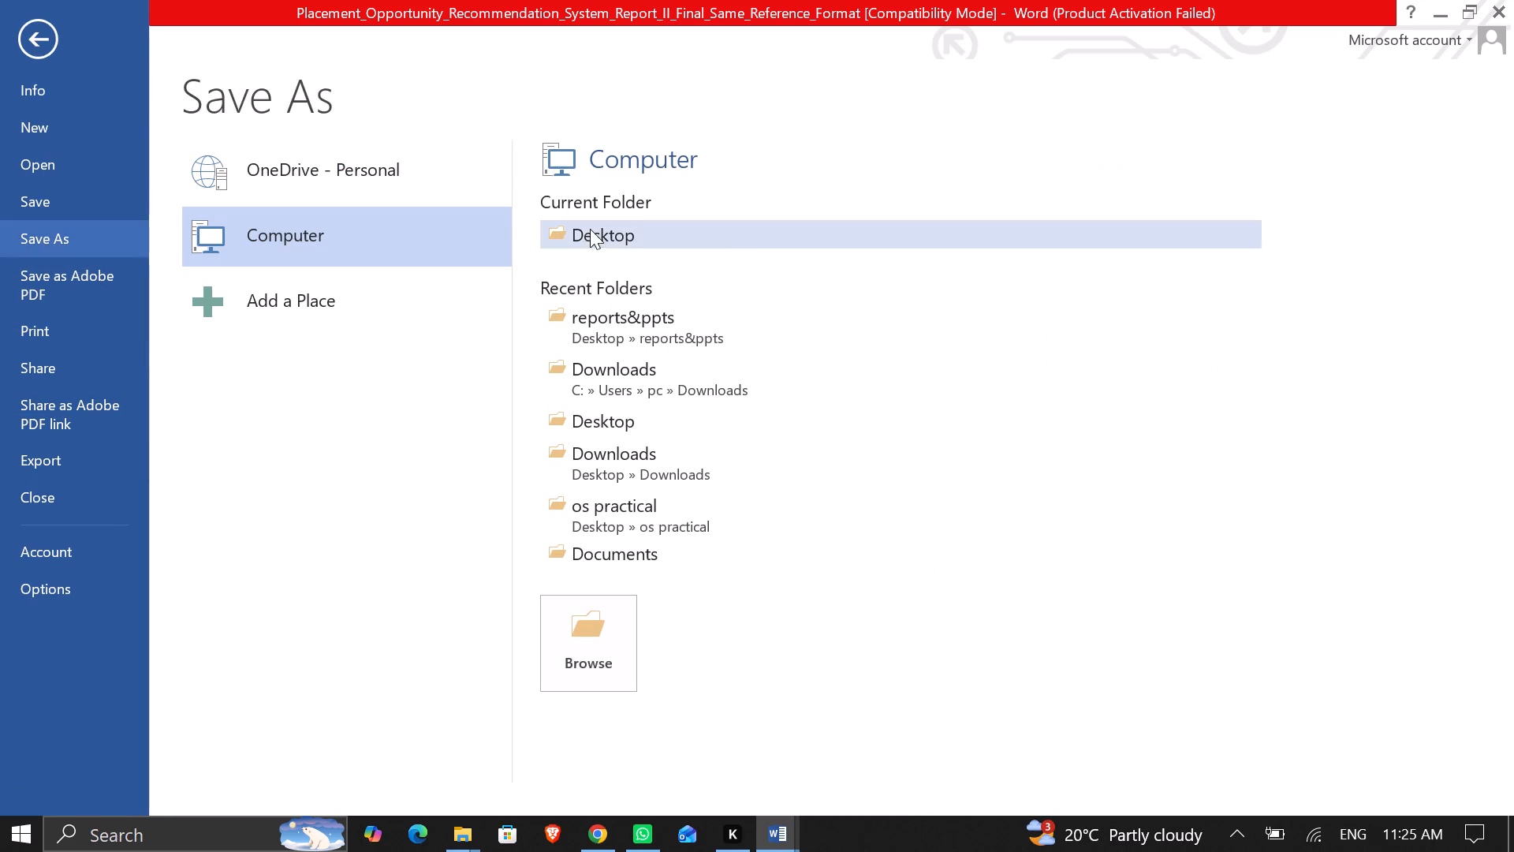
click(699, 327)
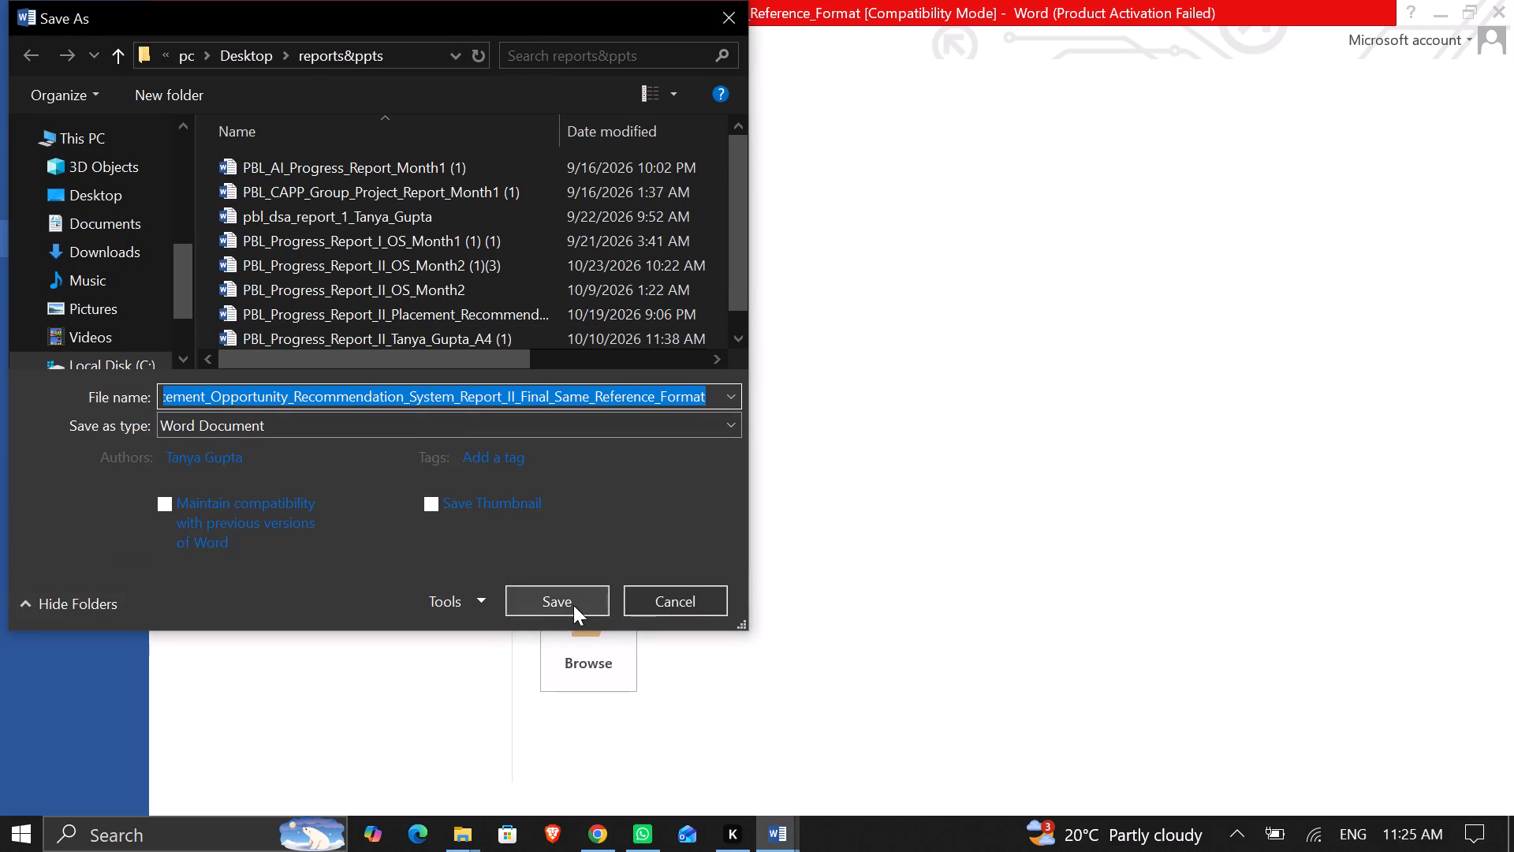
click(573, 605)
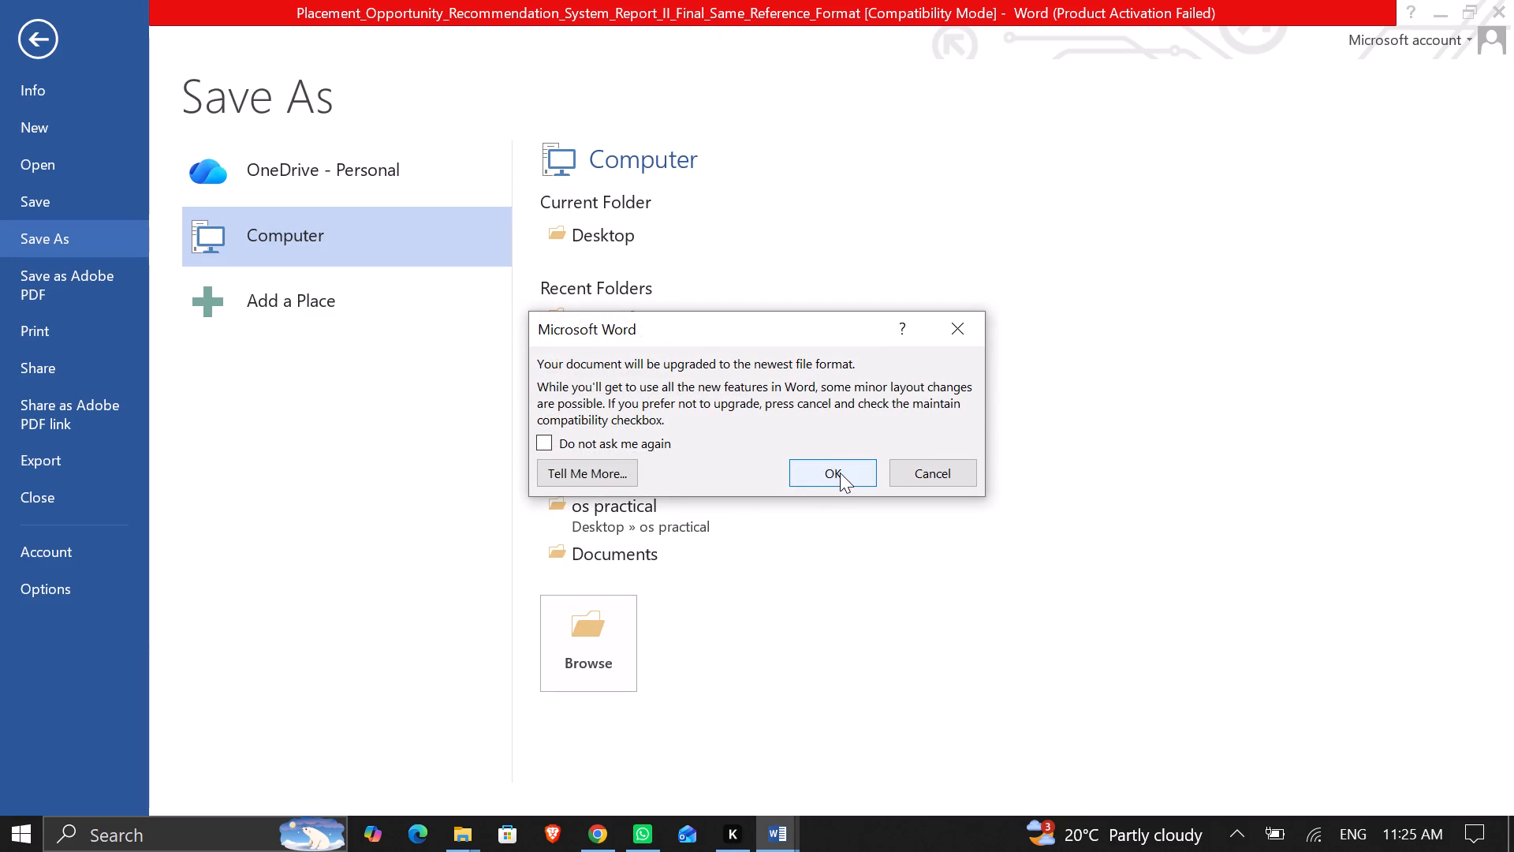
click(840, 472)
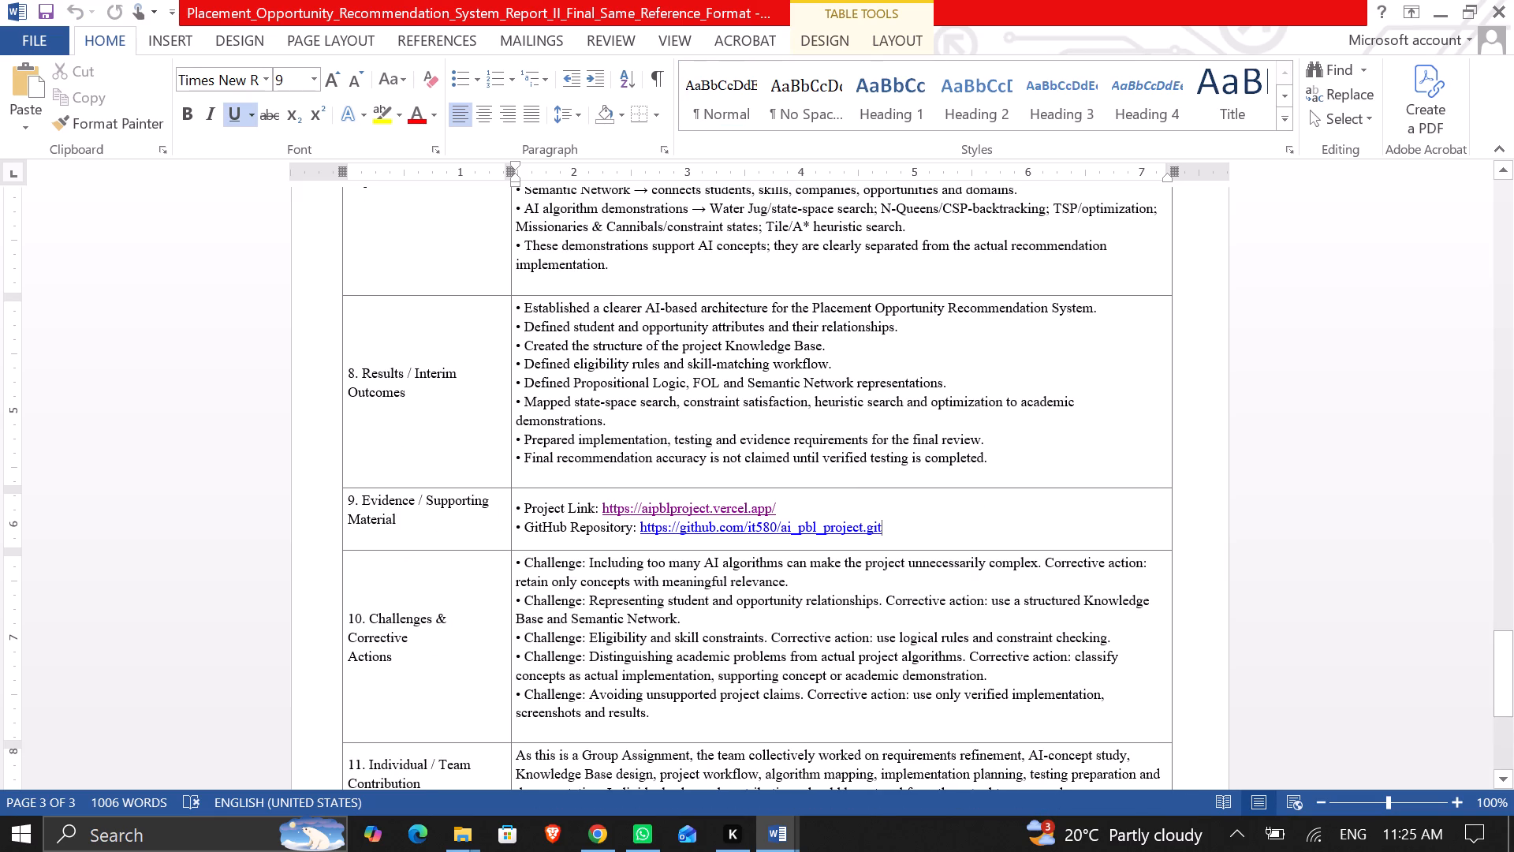
Go back to the cover page and check the details table with faculty, team, project title and submission date.
scroll(604, 391, up, 6)
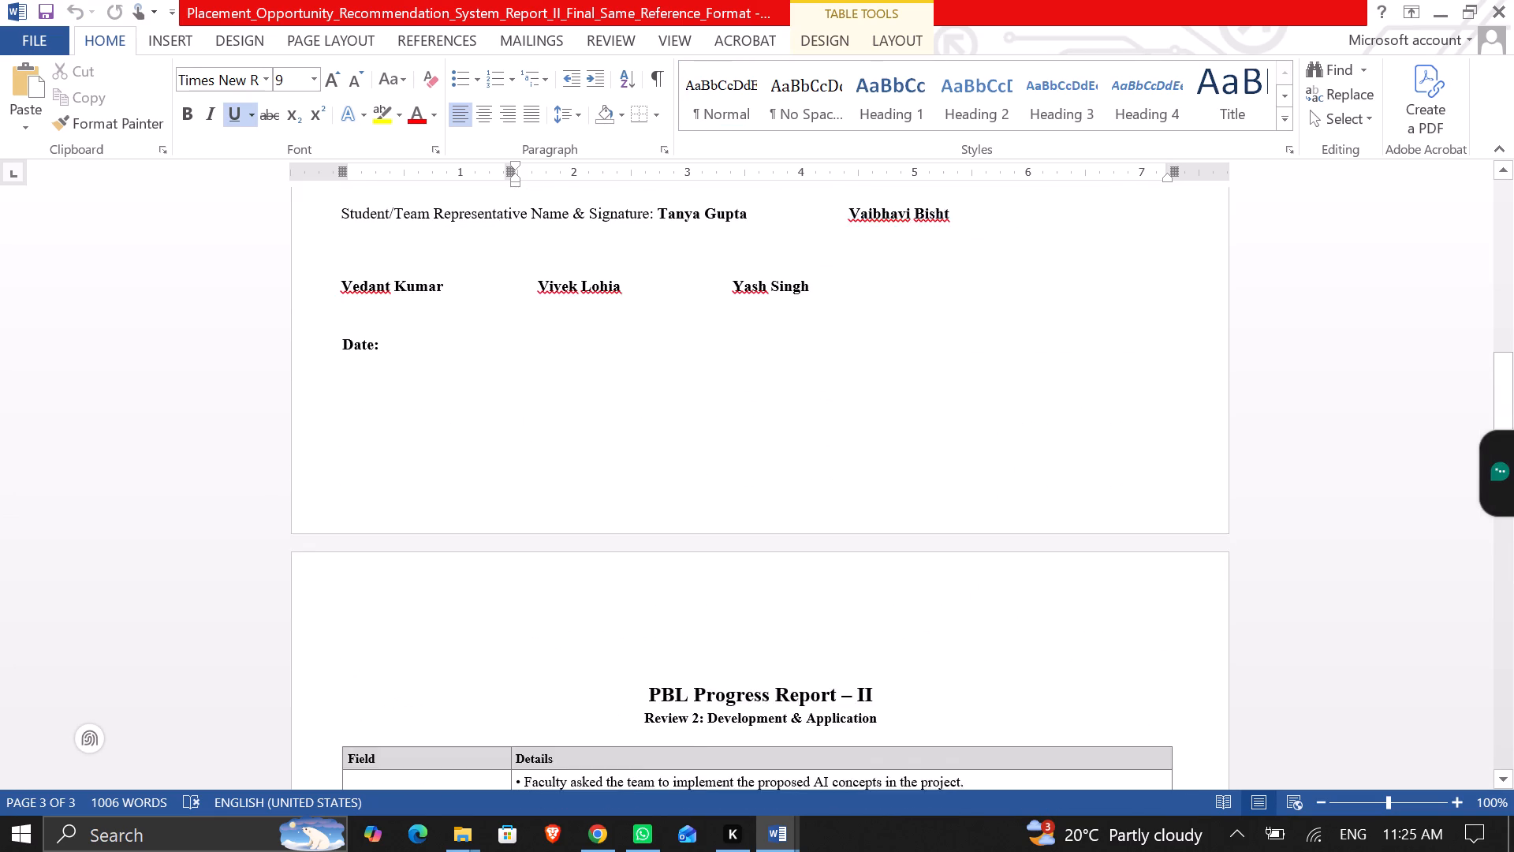
scroll(604, 391, up, 3)
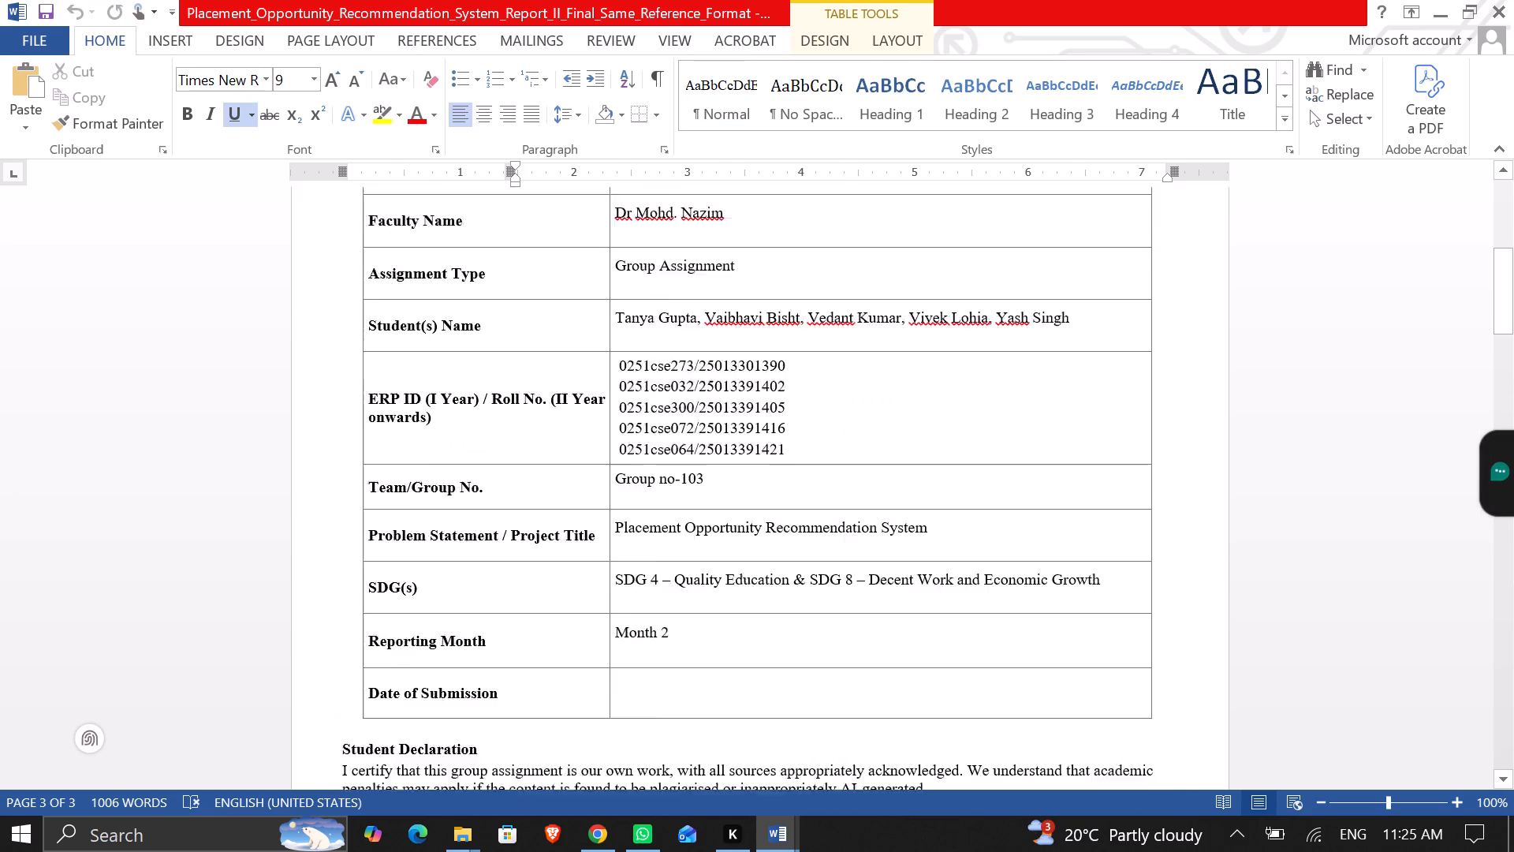
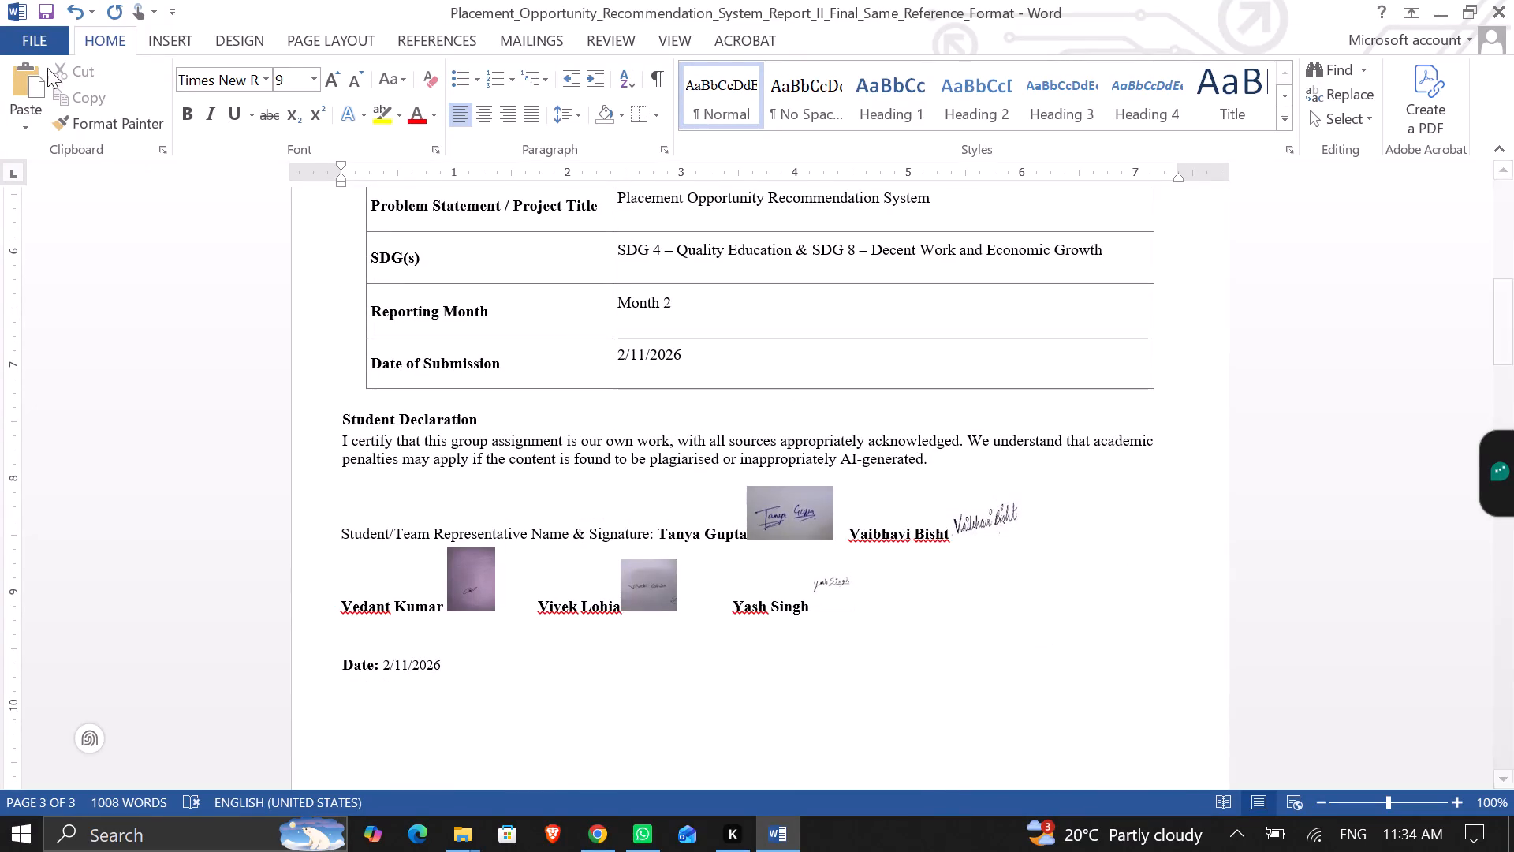
Export the report as a PDF in the Desktop reports&ppts folder under its current name, optimized for minimum size (publishing online).
click(17, 37)
click(54, 467)
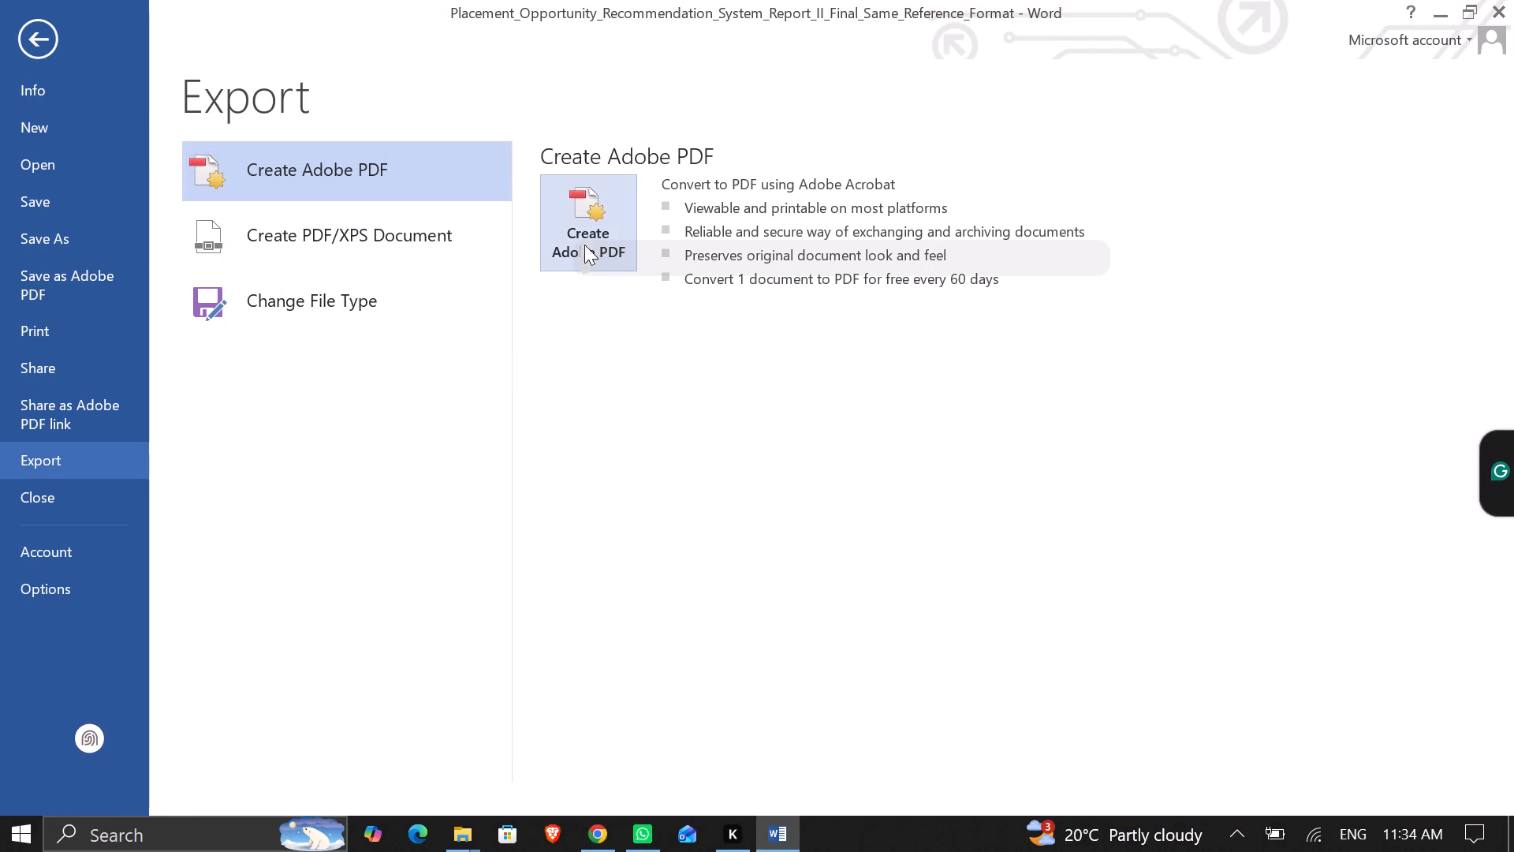
click(475, 242)
click(615, 312)
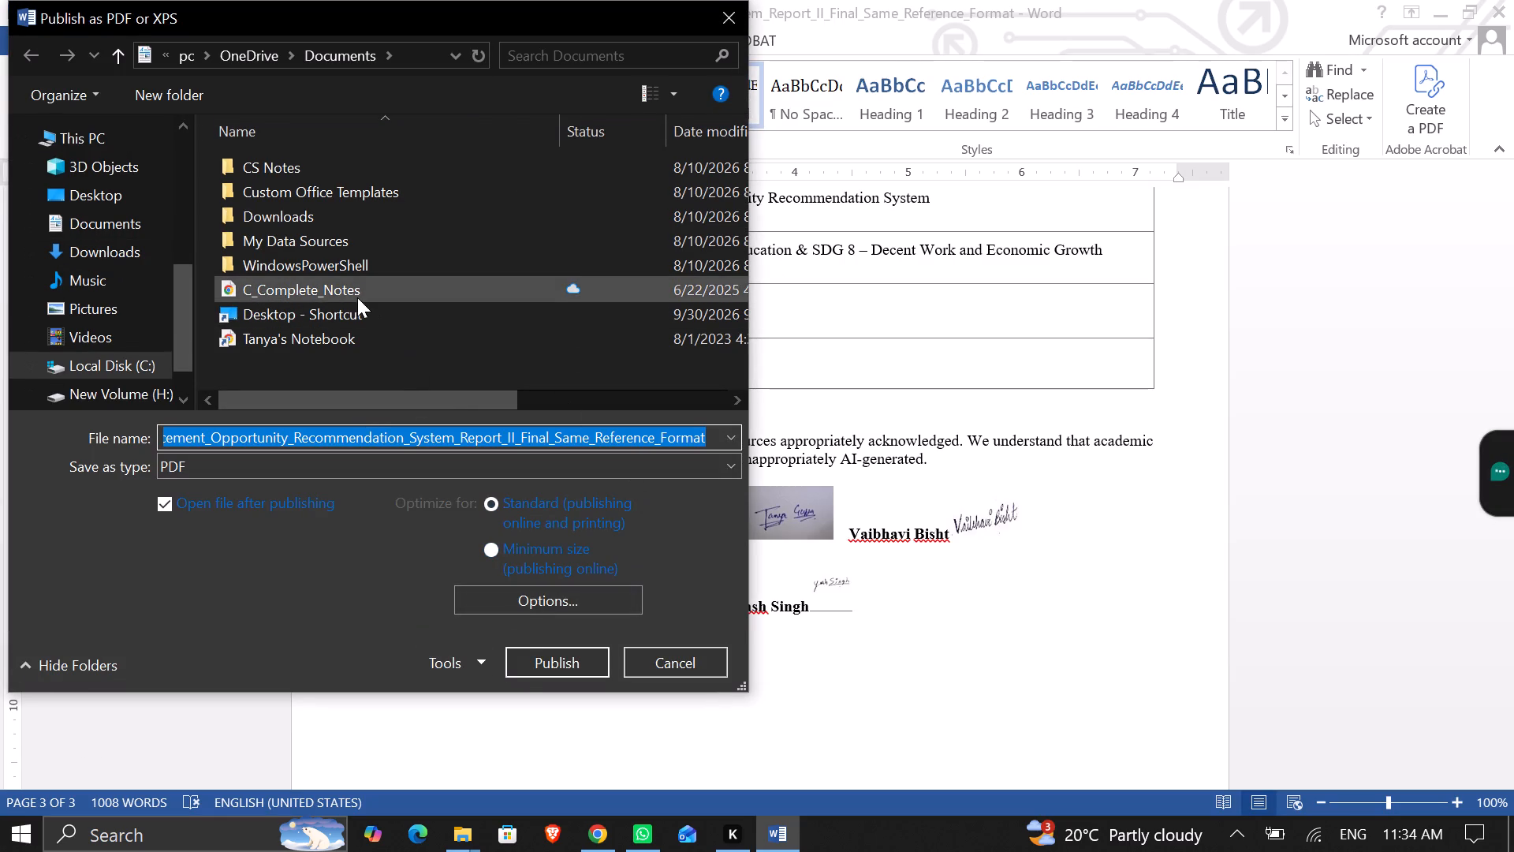
scroll(95, 284, up, 2)
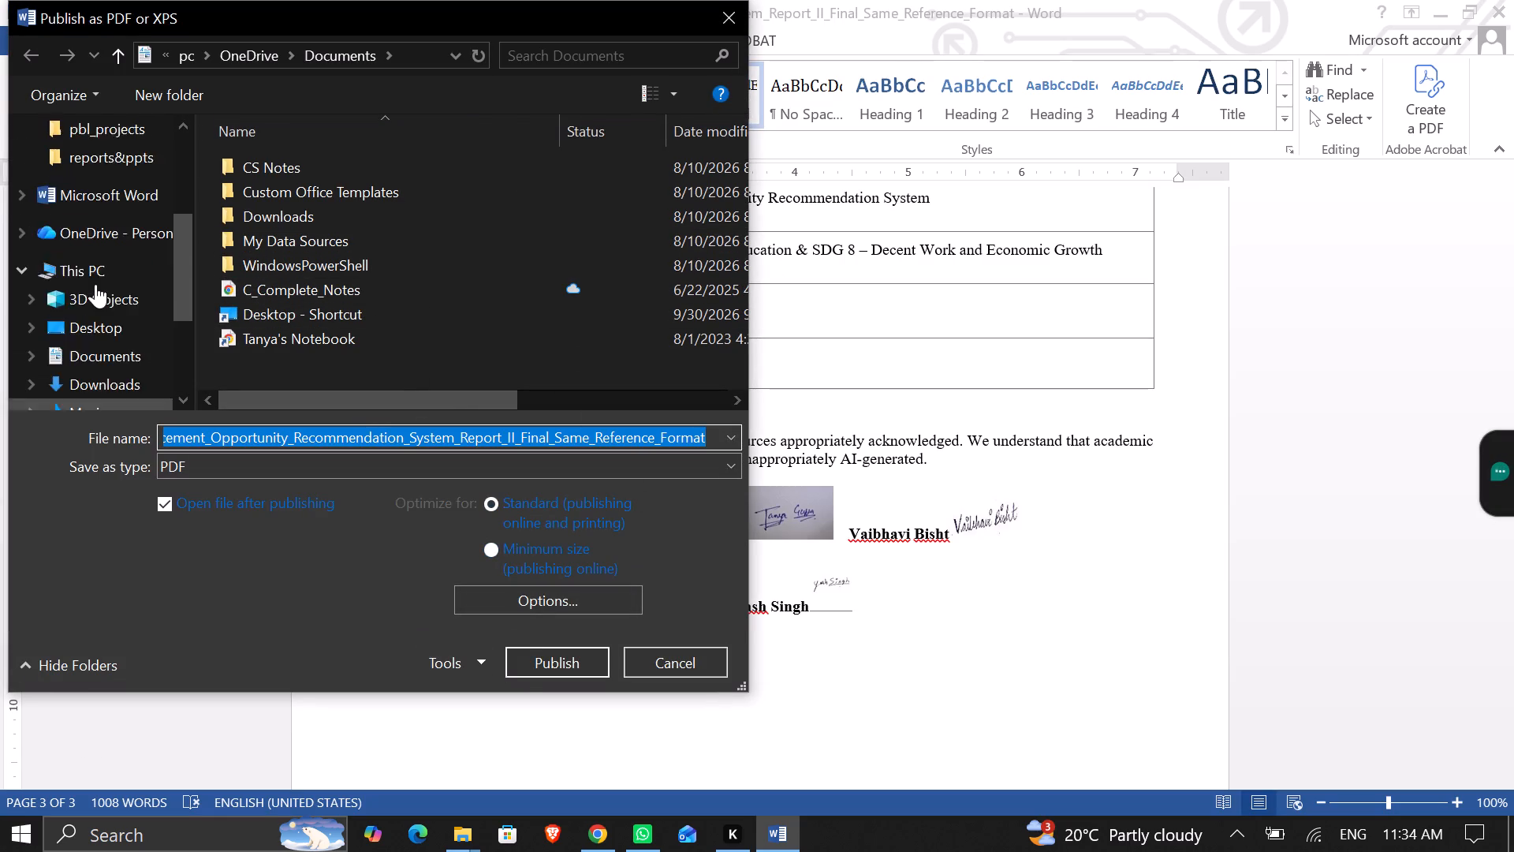
scroll(95, 284, up, 1)
click(117, 243)
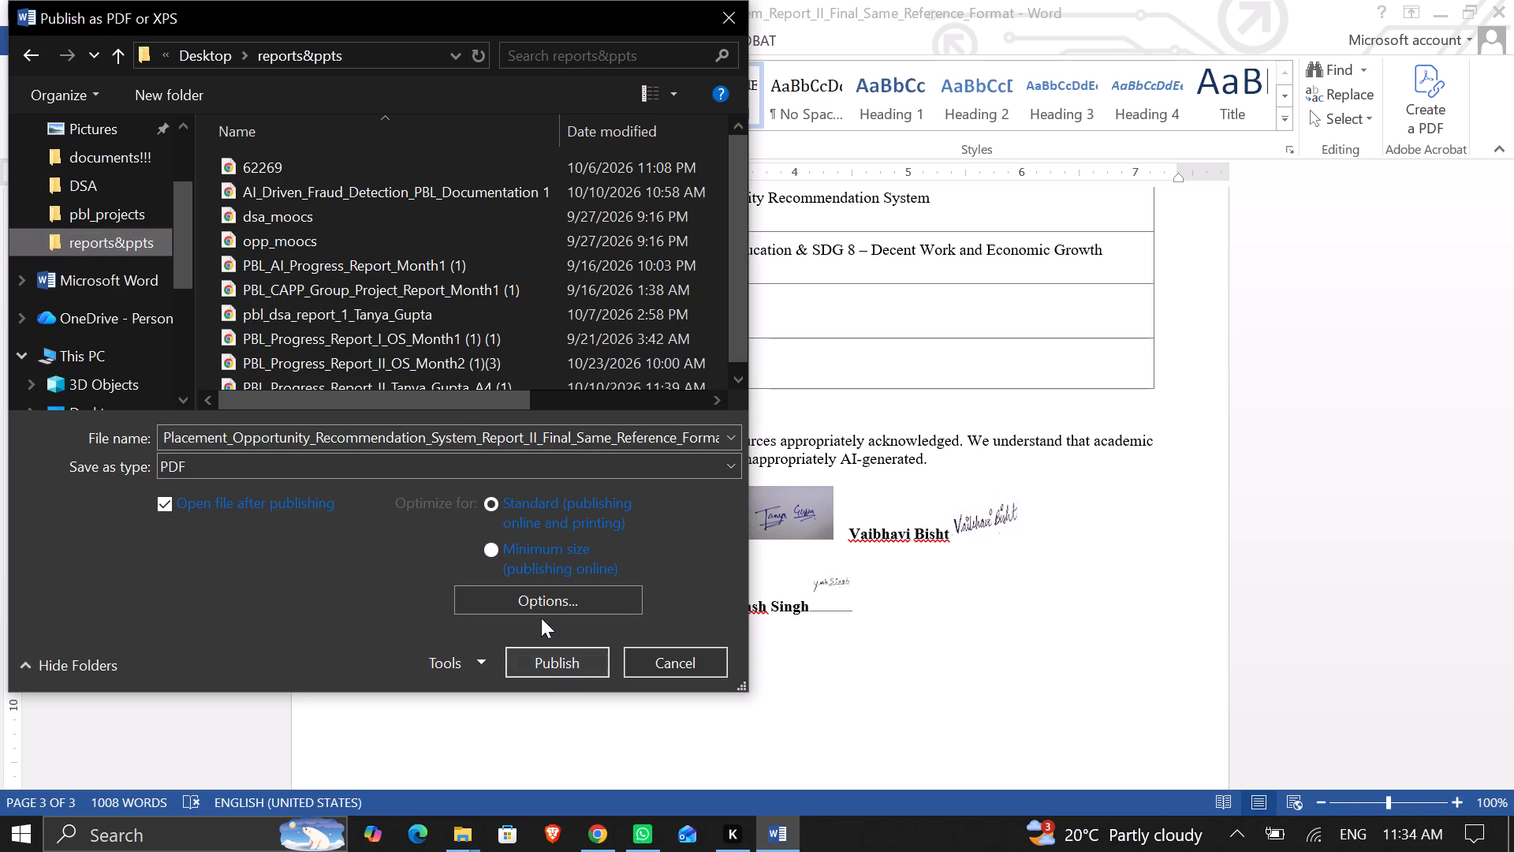